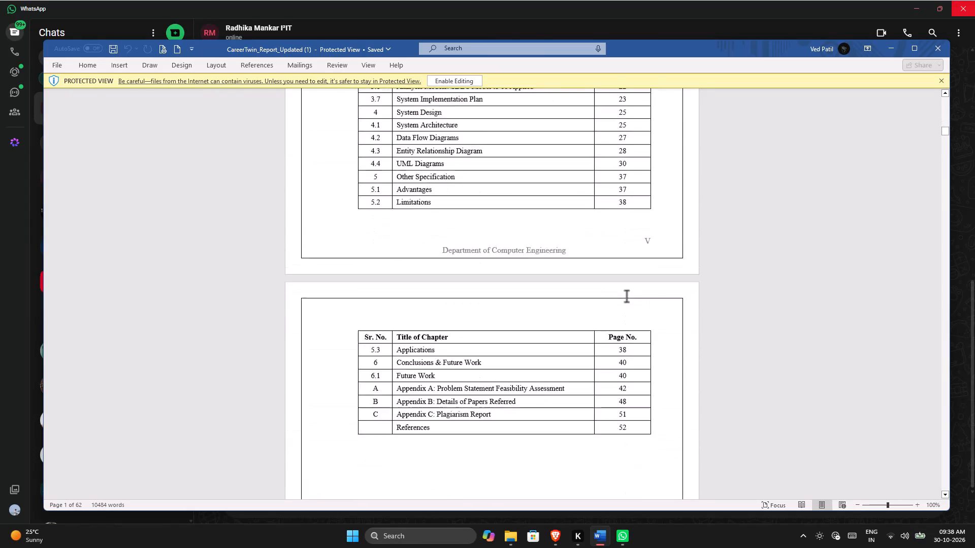
Examine the CareerTwin report's page layout and footers from the table of contents through the list of figures to section 1.3 Objectives.
scroll(626, 296, "down", 20)
scroll(626, 296, "down", 13)
scroll(626, 296, "down", 10)
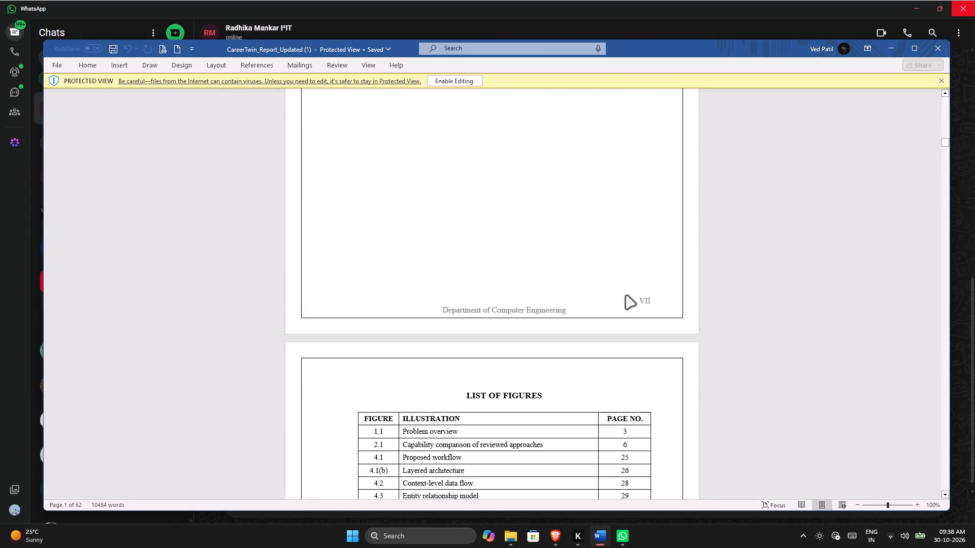
scroll(626, 296, "down", 20)
scroll(626, 296, "down", 17)
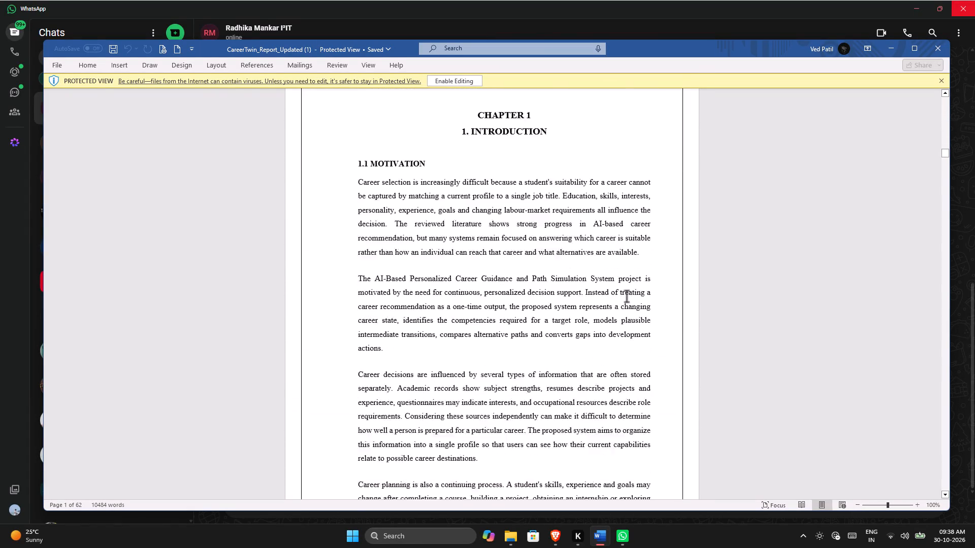
scroll(626, 296, "down", 3)
left_click_drag(944, 155, 940, 177)
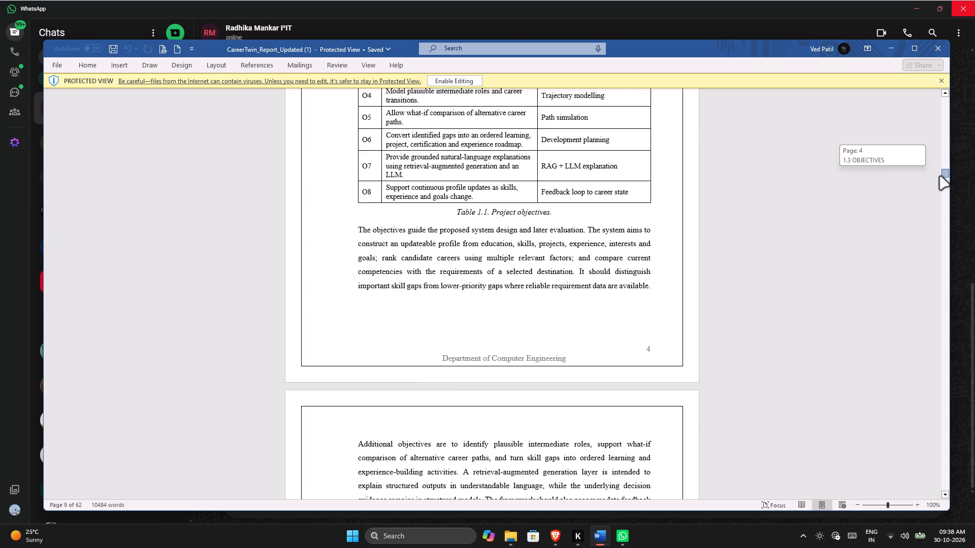
Look through the CareerTwin report from the objectives in section 1.3 to the UML diagrams in section 4.4, checking page layout and figures.
left_click_drag(940, 177, 936, 184)
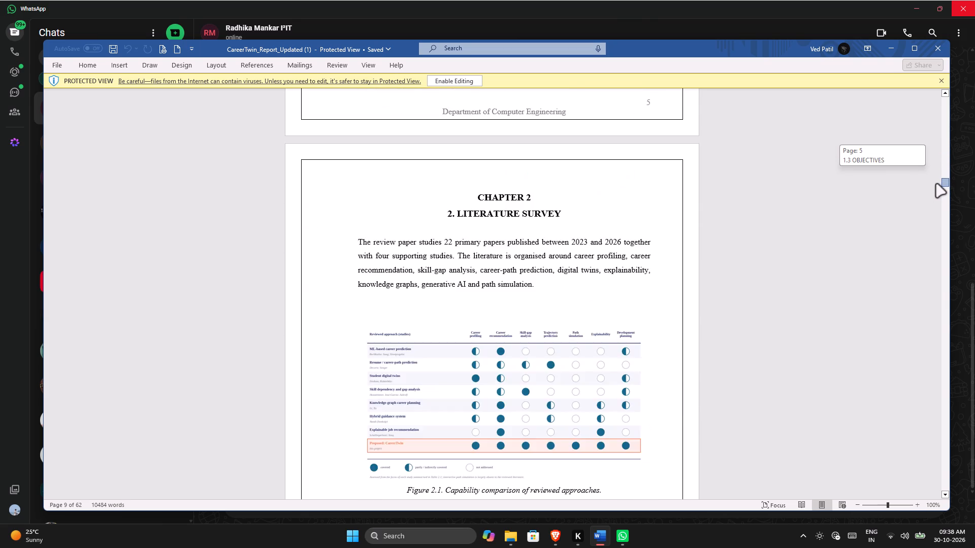
left_click_drag(936, 184, 938, 196)
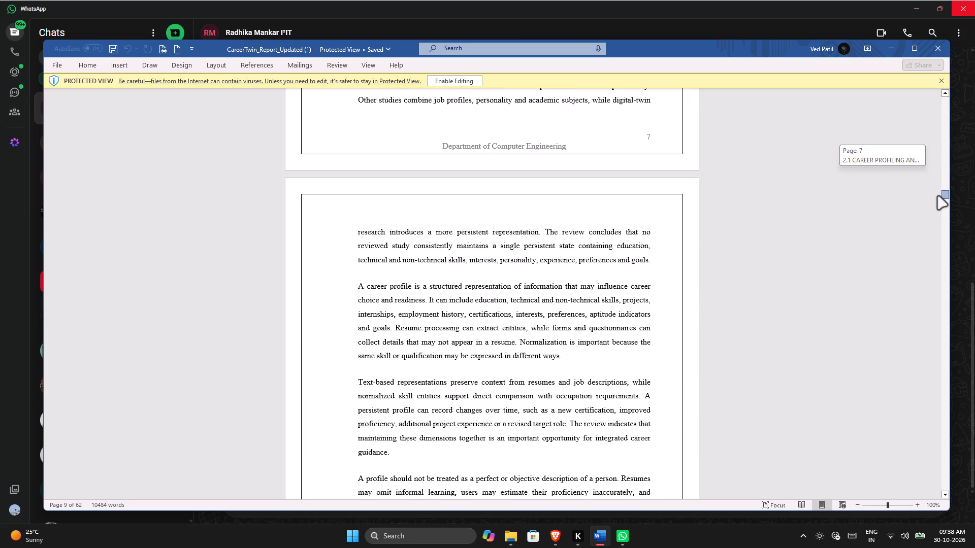
left_click_drag(938, 196, 939, 200)
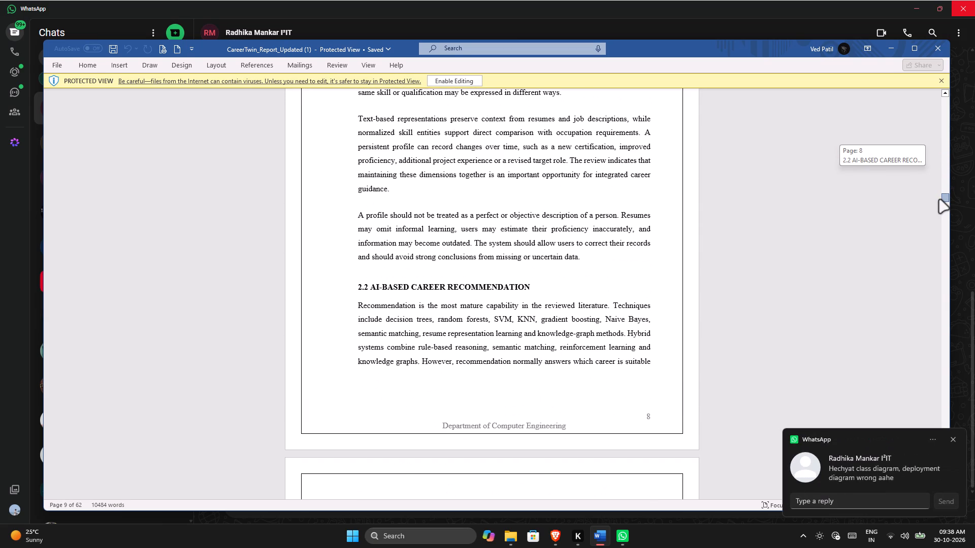
left_click_drag(939, 200, 942, 208)
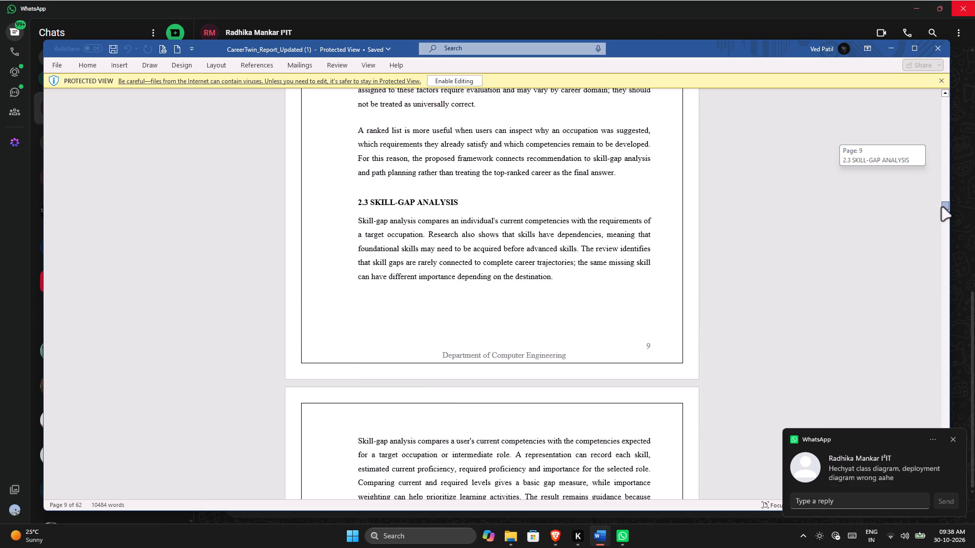
left_click_drag(942, 208, 941, 227)
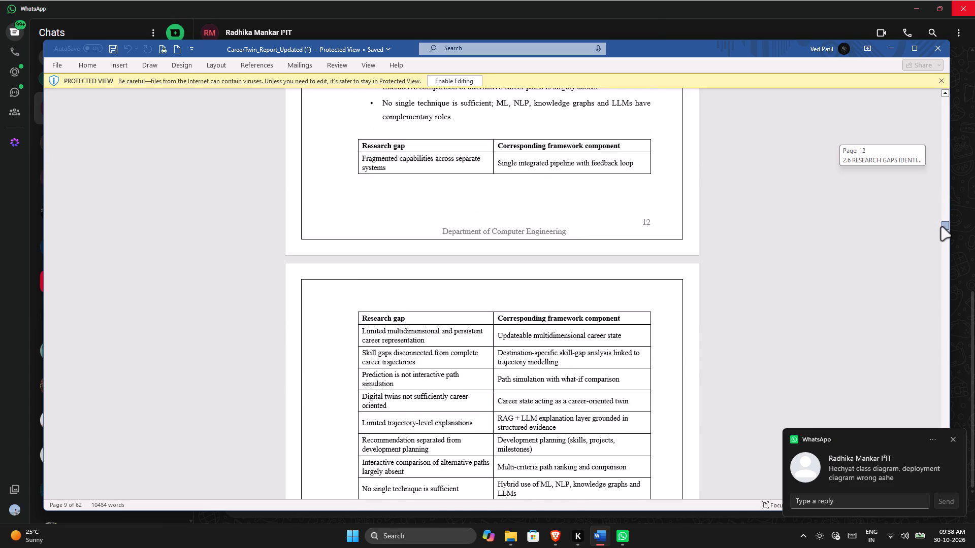
left_click_drag(941, 227, 942, 262)
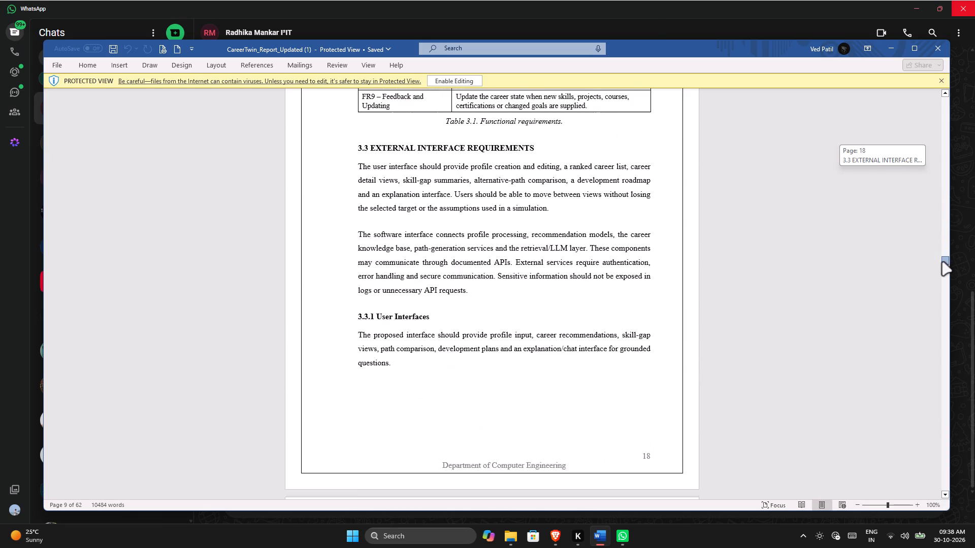
left_click_drag(942, 262, 940, 301)
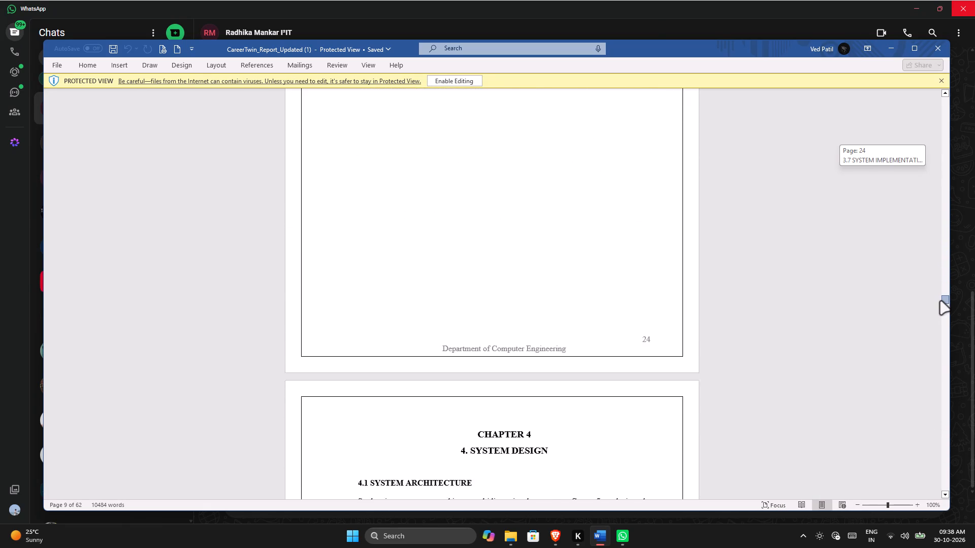
left_click_drag(940, 301, 944, 324)
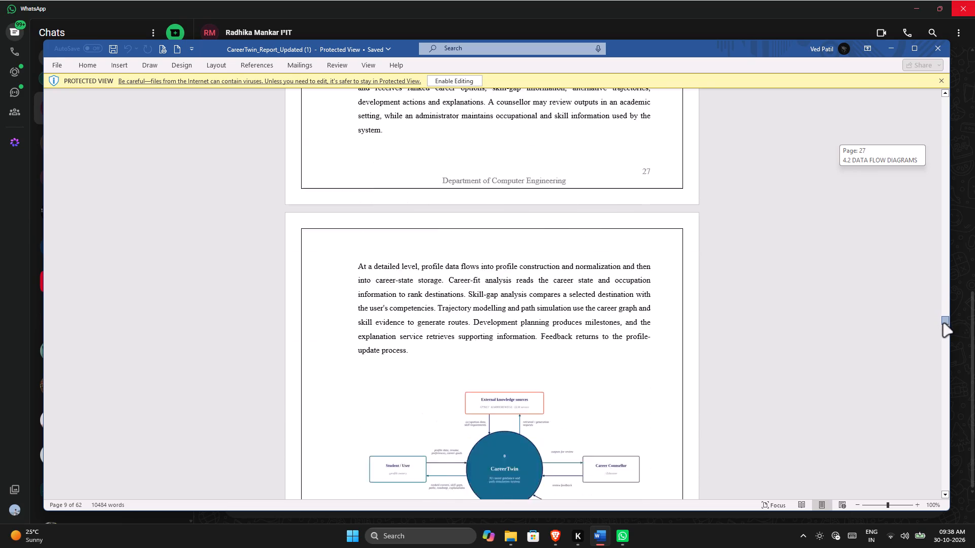
left_click_drag(944, 324, 938, 339)
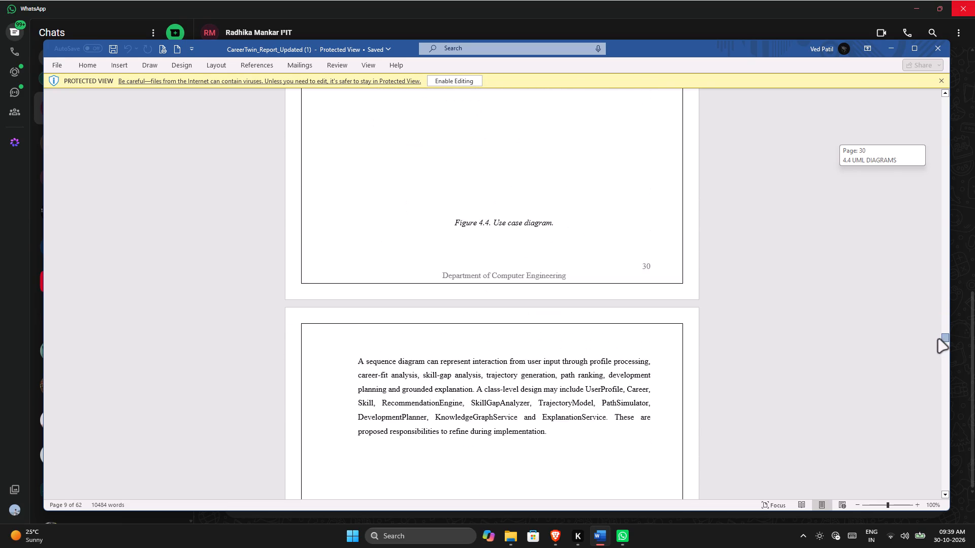
left_click_drag(938, 339, 939, 336)
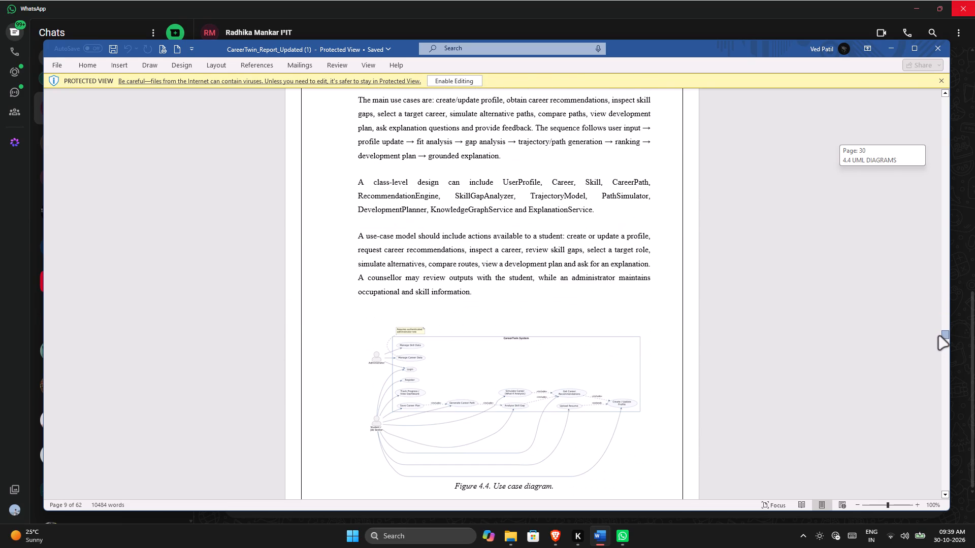
left_click_drag(939, 336, 945, 353)
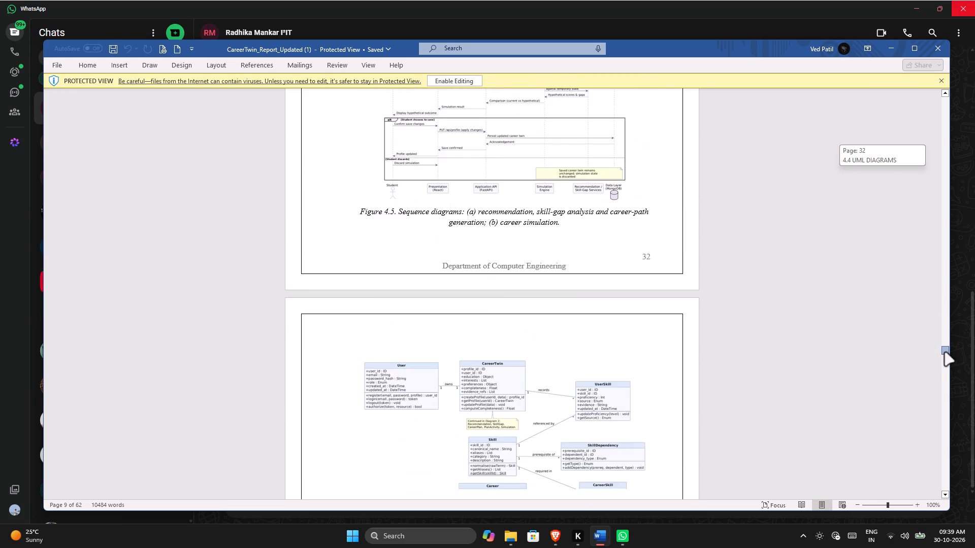
left_click_drag(945, 353, 944, 368)
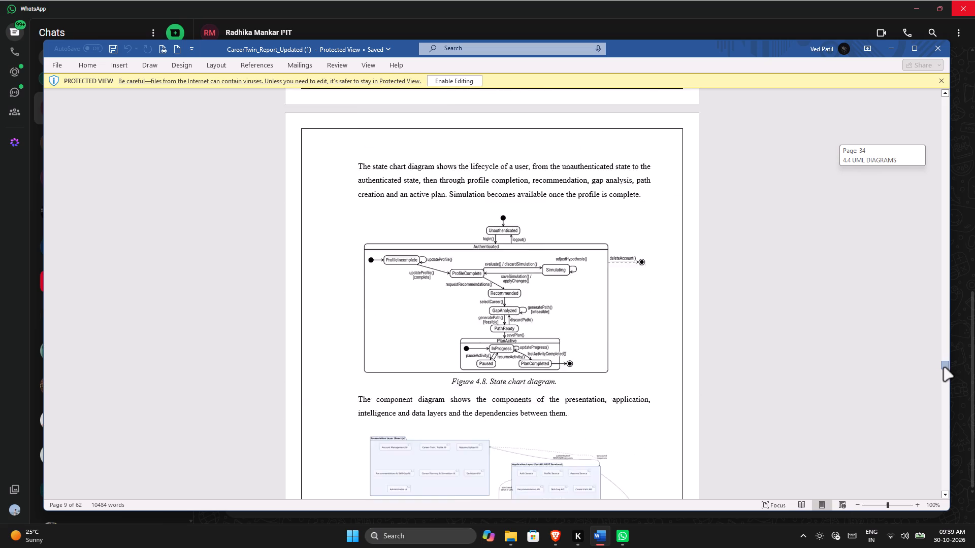
Look through the rest of the CareerTwin report, from the section 4.4 UML diagrams to the end of the references, and close the document.
left_click_drag(944, 368, 941, 384)
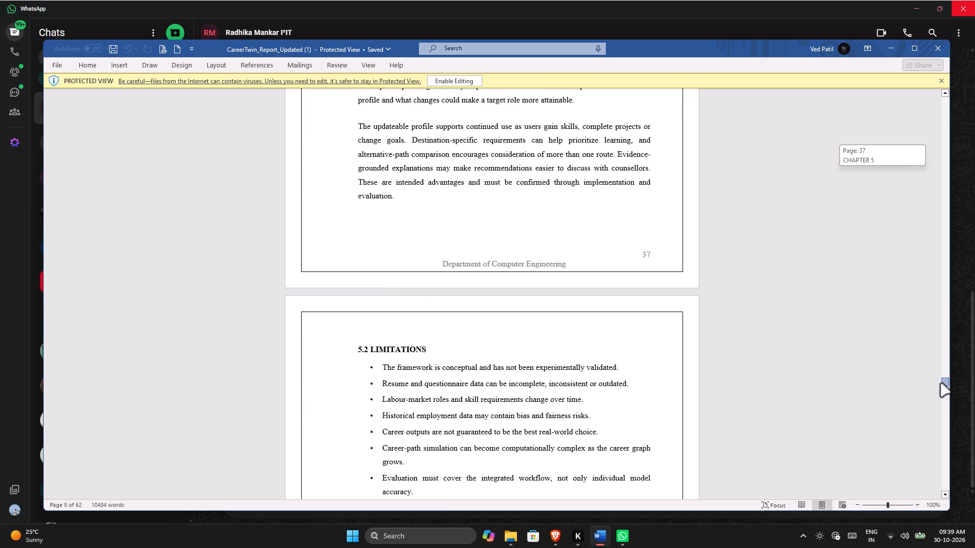
left_click_drag(941, 384, 938, 410)
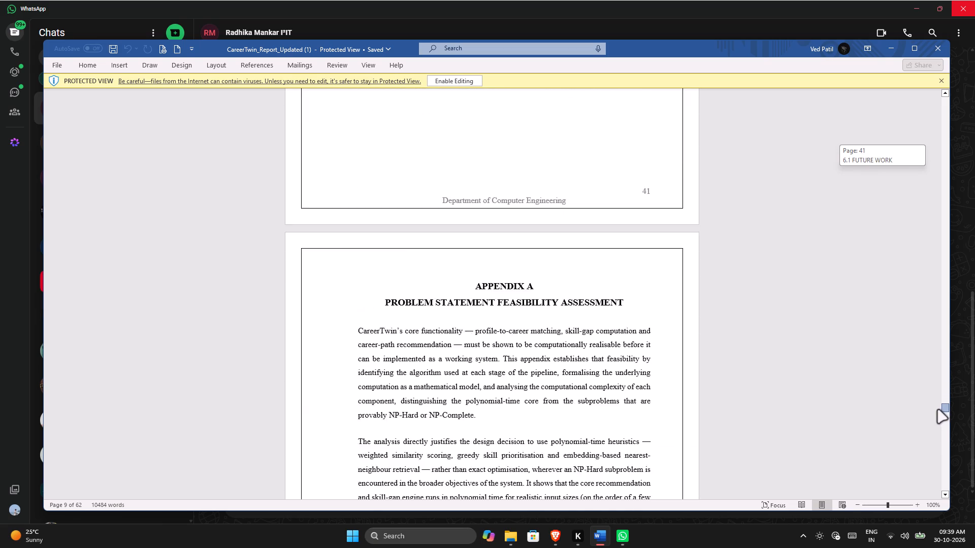
left_click_drag(938, 410, 910, 490)
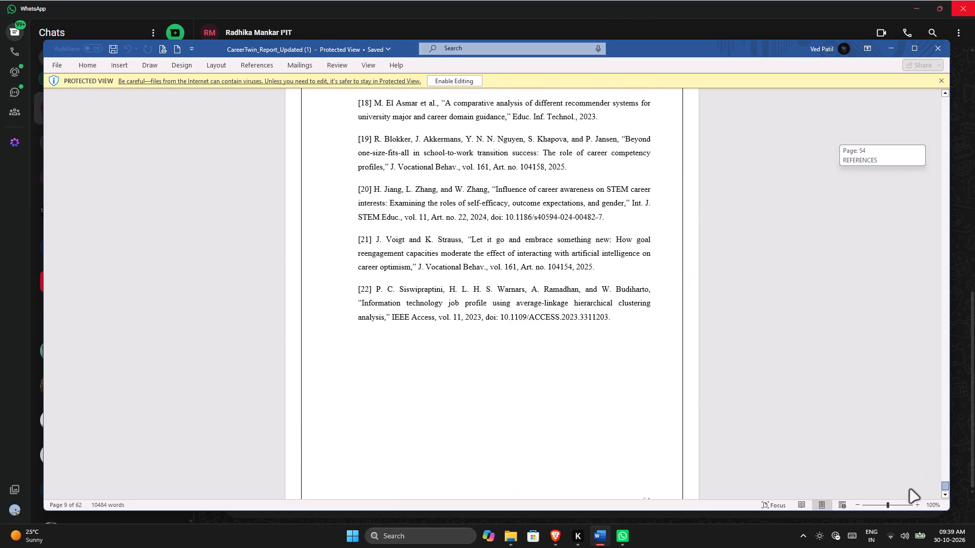
left_click_drag(910, 490, 904, 499)
left_click(937, 51)
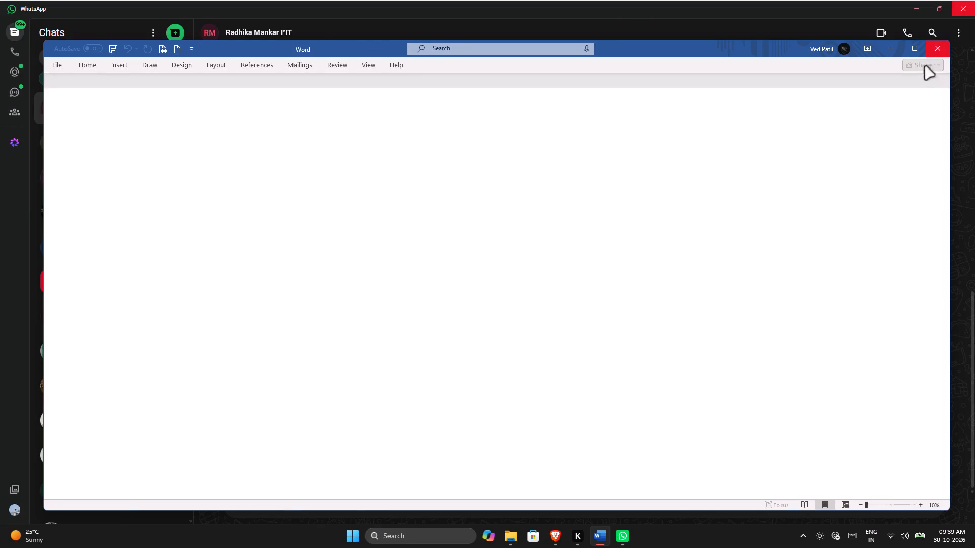
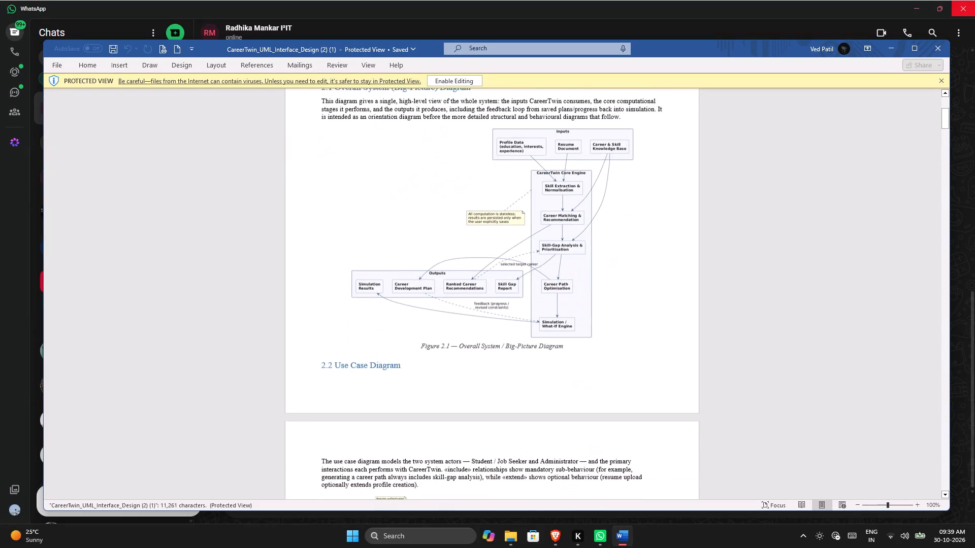
Look through the diagrams in the CareerTwin UML interface design document, from the use case diagram in section 2.2 to the deployment diagram in 2.6.
scroll(645, 214, "down", 19)
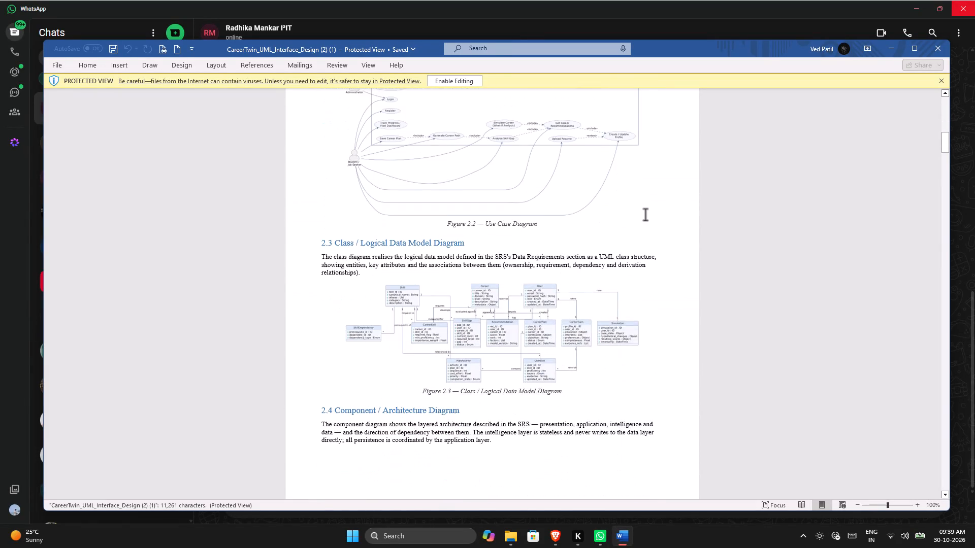
scroll(645, 214, "down", 19)
scroll(642, 218, "up", 1)
scroll(642, 218, "down", 16)
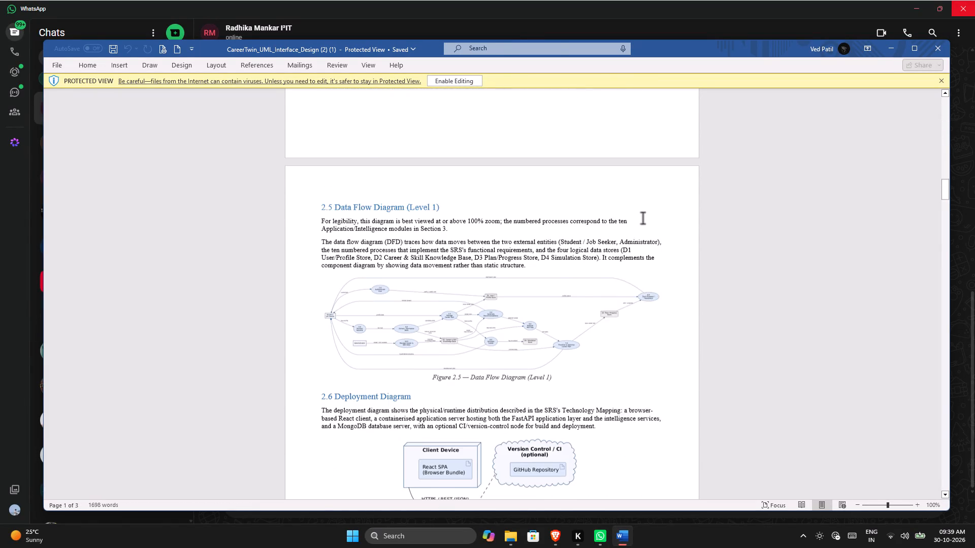
scroll(642, 218, "down", 6)
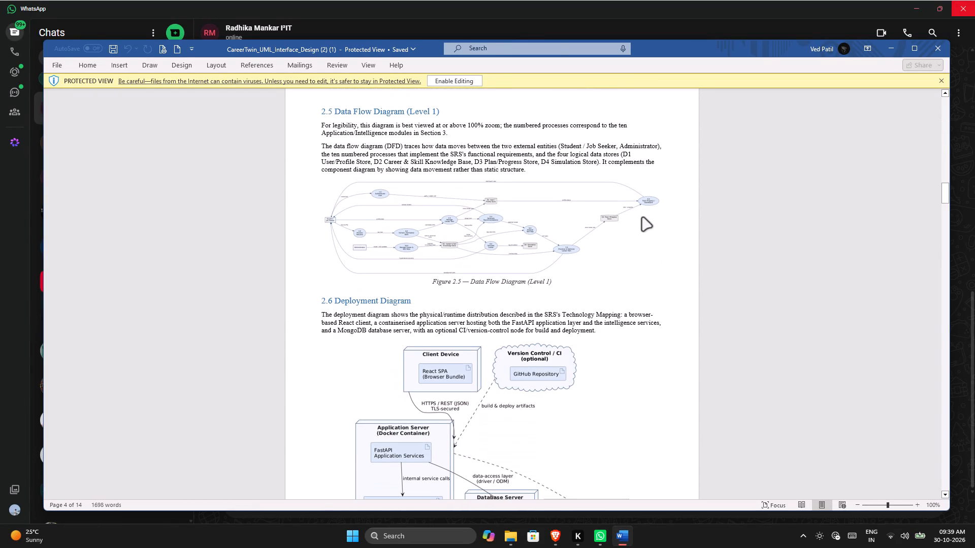
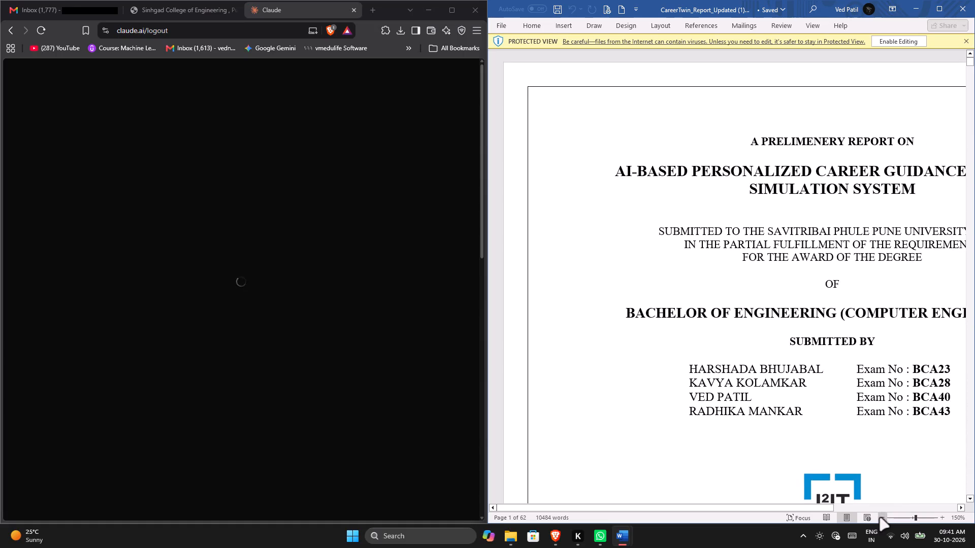
triple_click(880, 518)
left_click(880, 518)
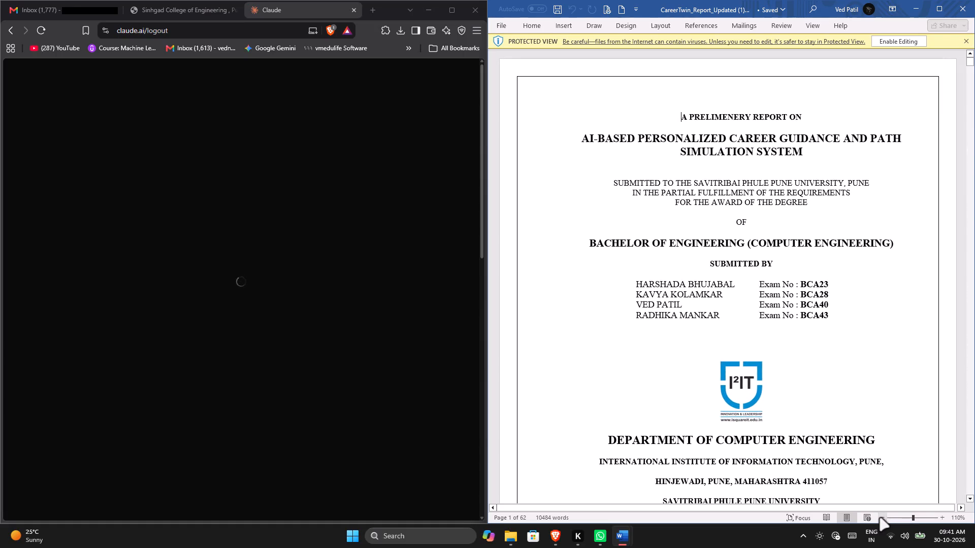
left_click(880, 518)
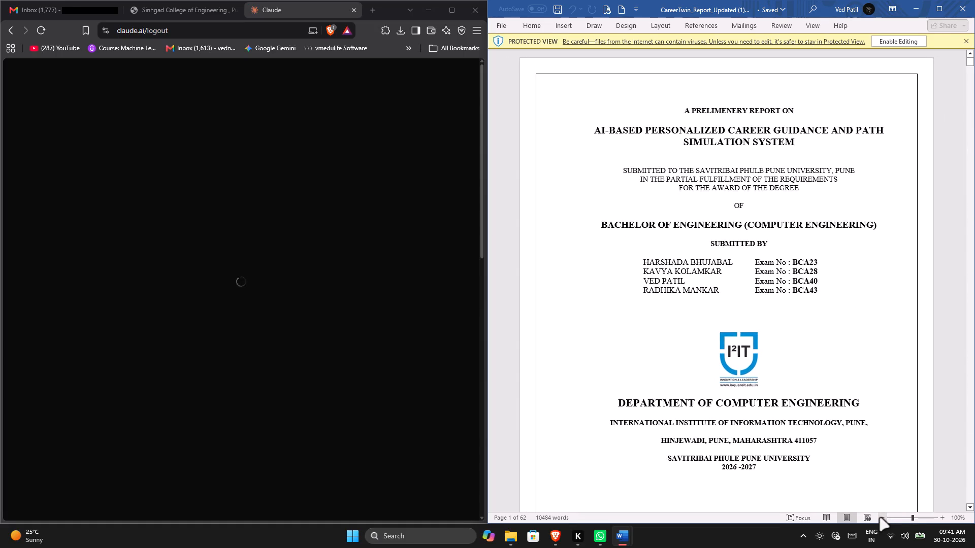
left_click(880, 518)
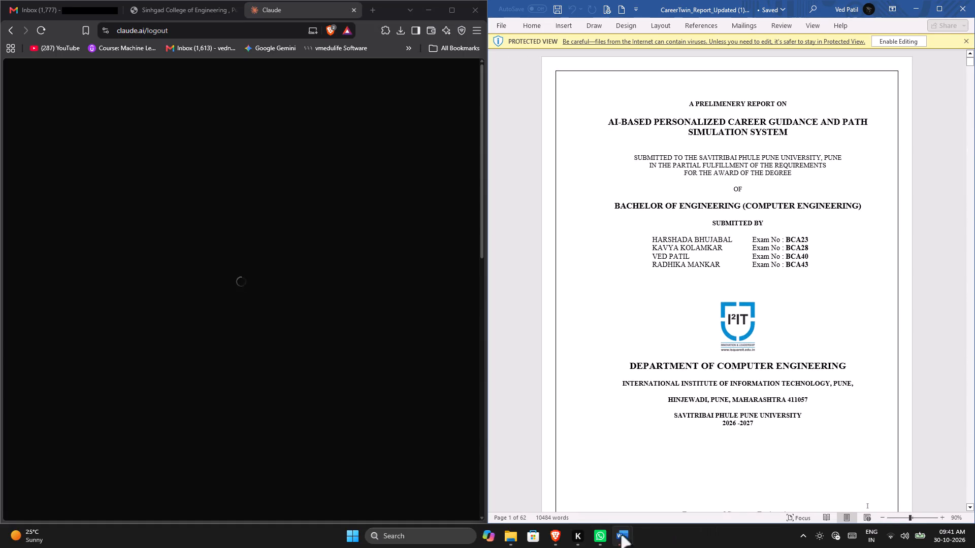
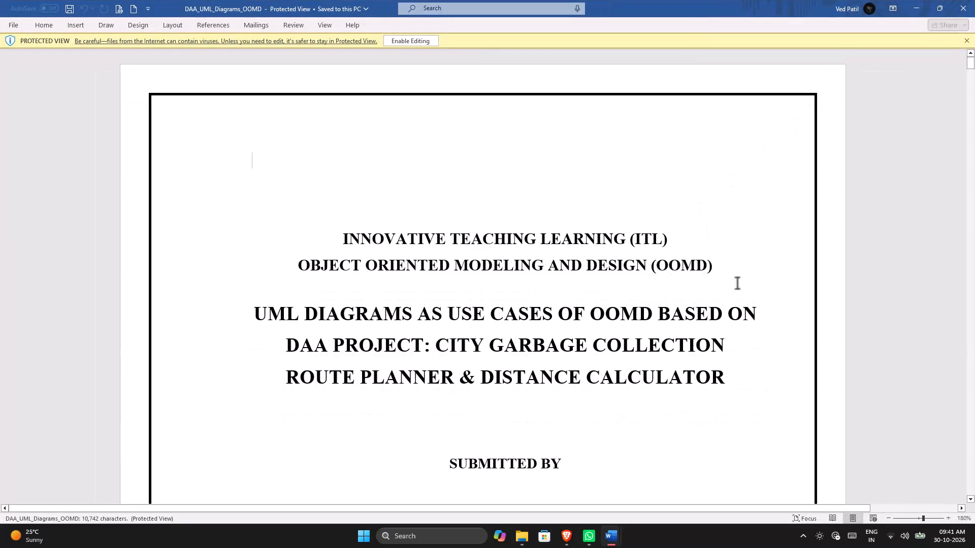
Look through the DAA_UML_Diagrams_OOMD document at about 98% zoom, from the cover page and contents to the conclusion.
left_click_drag(925, 520, 919, 521)
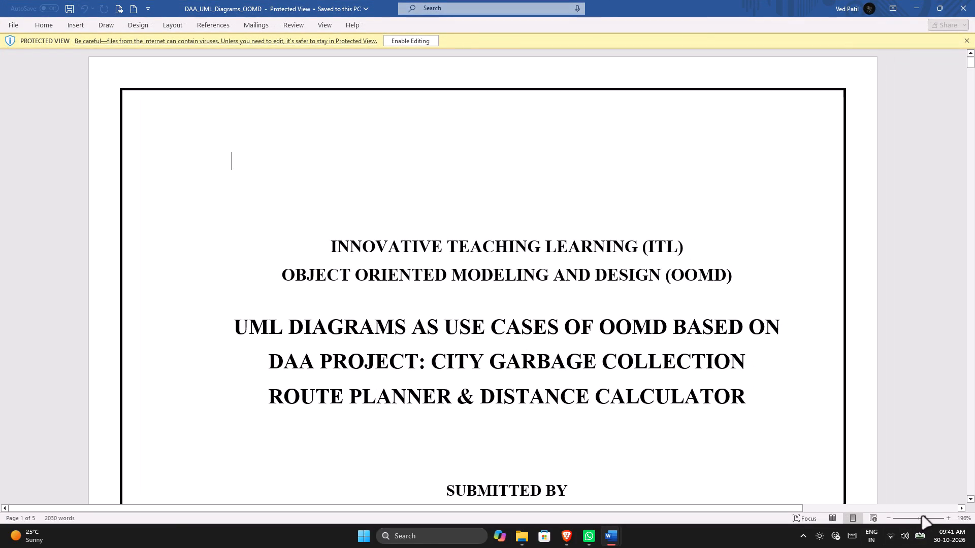
left_click(918, 518)
scroll(612, 318, "down", 2)
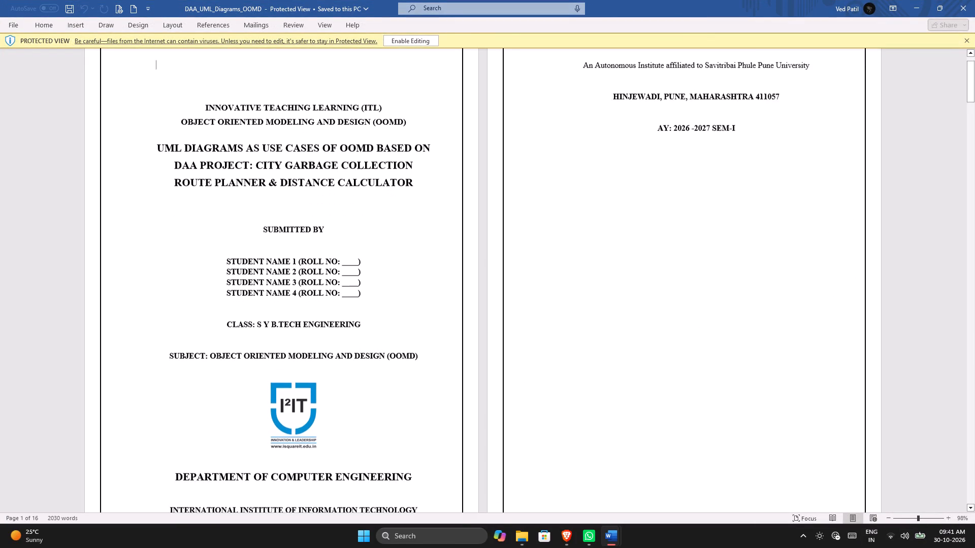
scroll(611, 319, "down", 10)
scroll(611, 319, "up", 1)
scroll(611, 319, "down", 20)
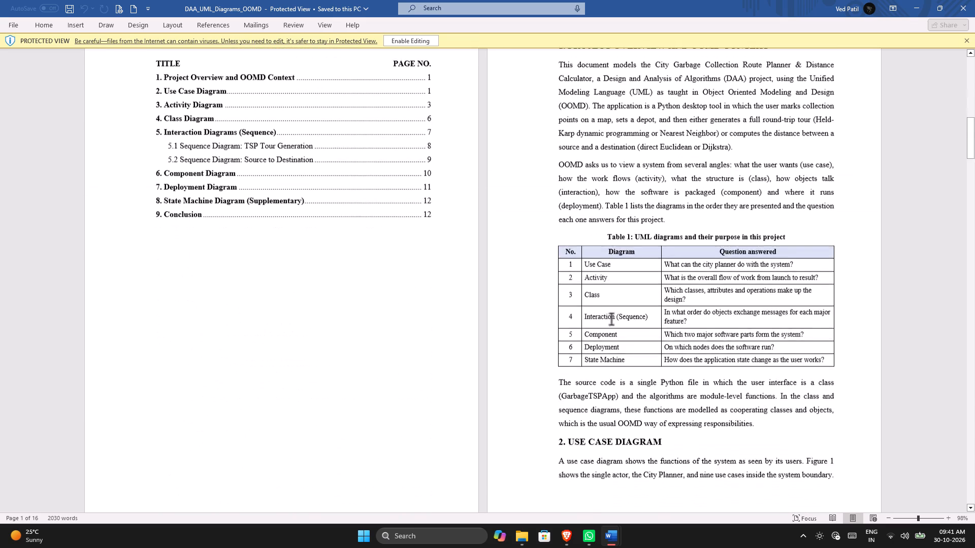
scroll(611, 319, "down", 15)
scroll(611, 319, "down", 19)
scroll(611, 319, "down", 8)
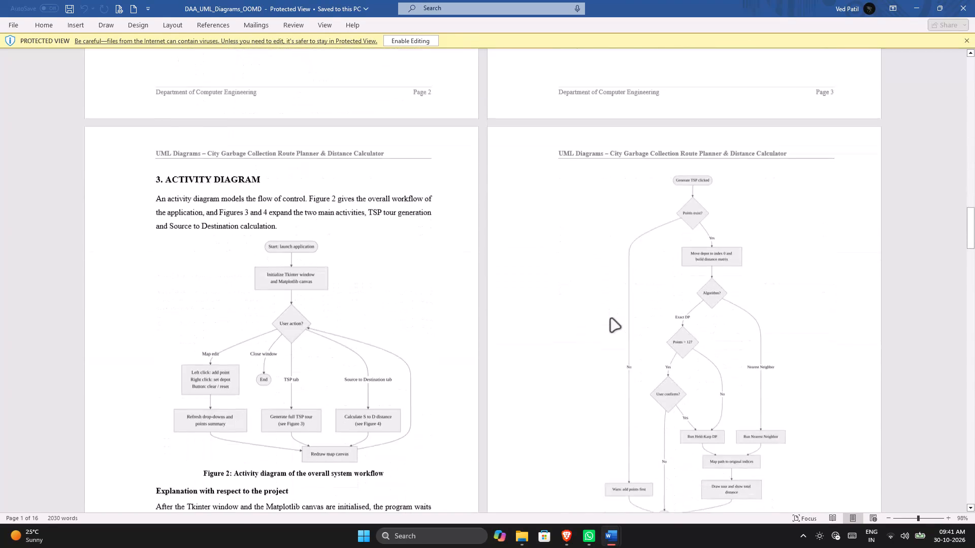
scroll(611, 319, "down", 9)
scroll(611, 319, "down", 20)
scroll(611, 319, "down", 11)
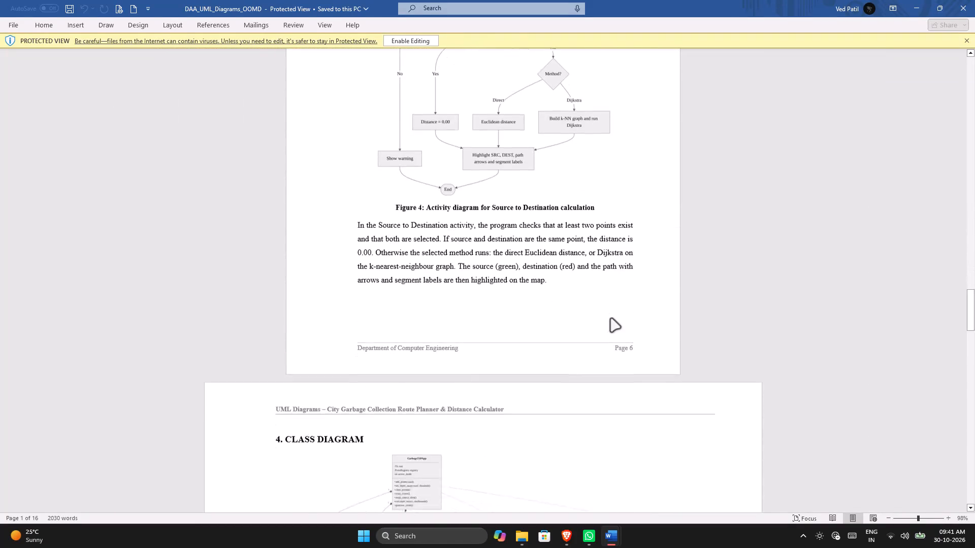
scroll(611, 319, "down", 20)
scroll(611, 319, "down", 20)
scroll(611, 319, "down", 13)
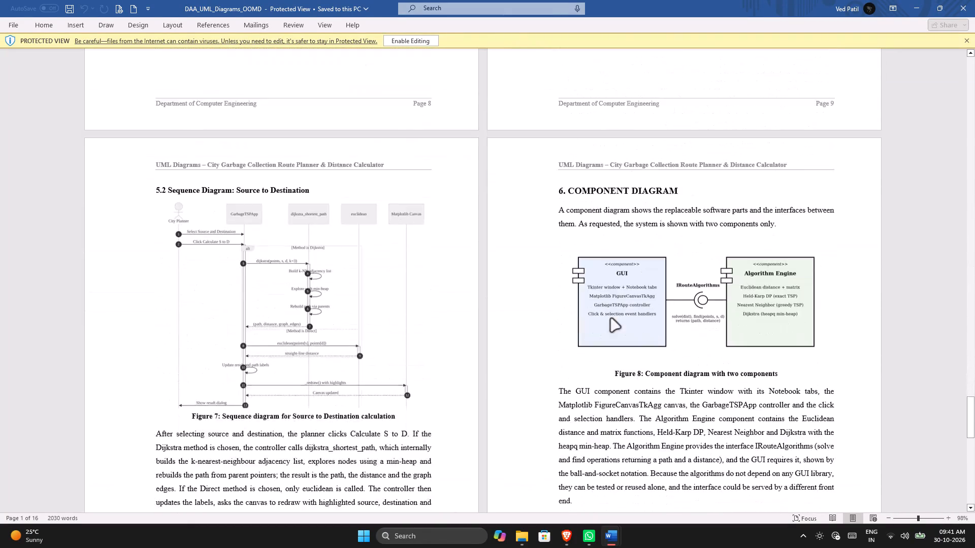
scroll(611, 319, "down", 7)
scroll(611, 319, "down", 19)
scroll(611, 319, "down", 10)
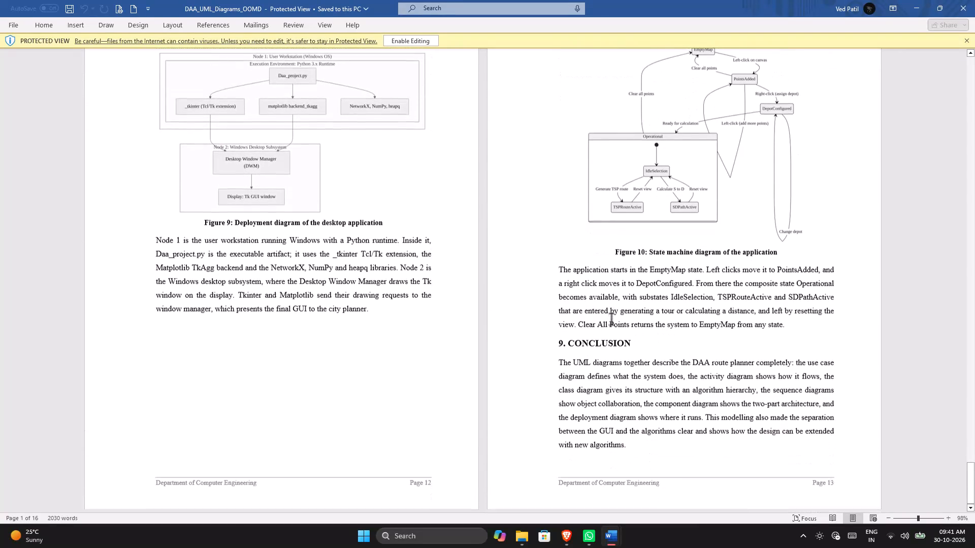
scroll(611, 319, "down", 19)
Re-examine the class, sequence, component, deployment and state machine diagram sections of the UML document.
scroll(611, 319, "up", 9)
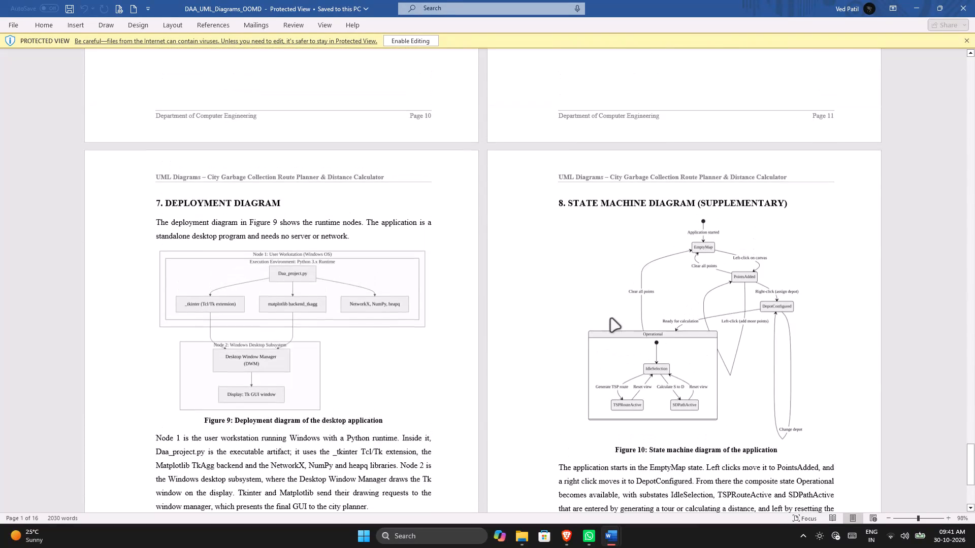
scroll(611, 319, "up", 13)
scroll(611, 319, "up", 9)
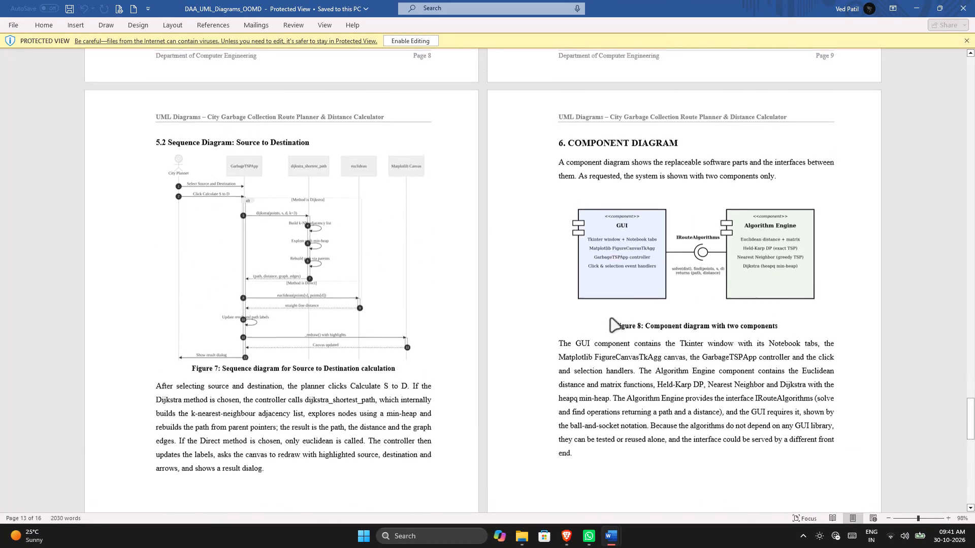
scroll(611, 319, "up", 20)
scroll(611, 319, "up", 19)
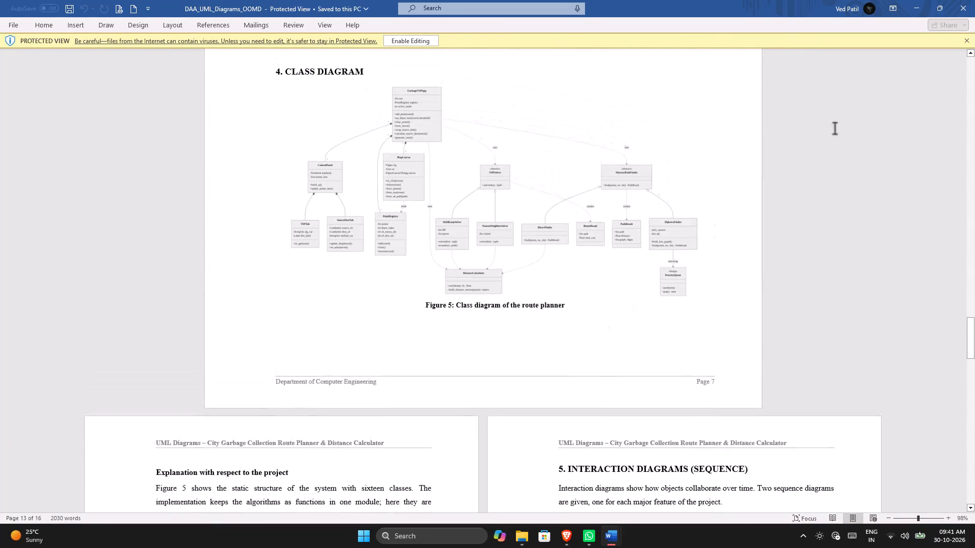
scroll(792, 262, "down", 14)
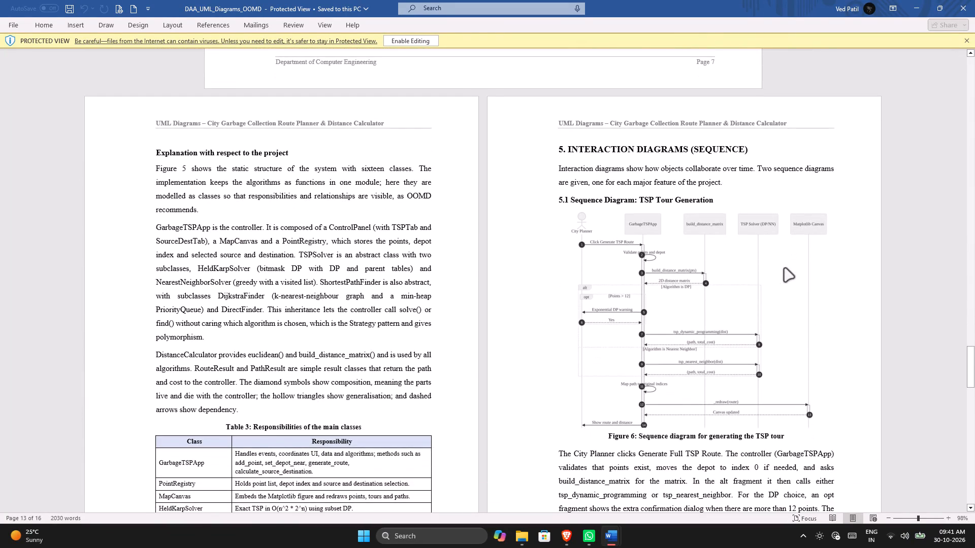
scroll(785, 268, "down", 9)
scroll(785, 268, "down", 18)
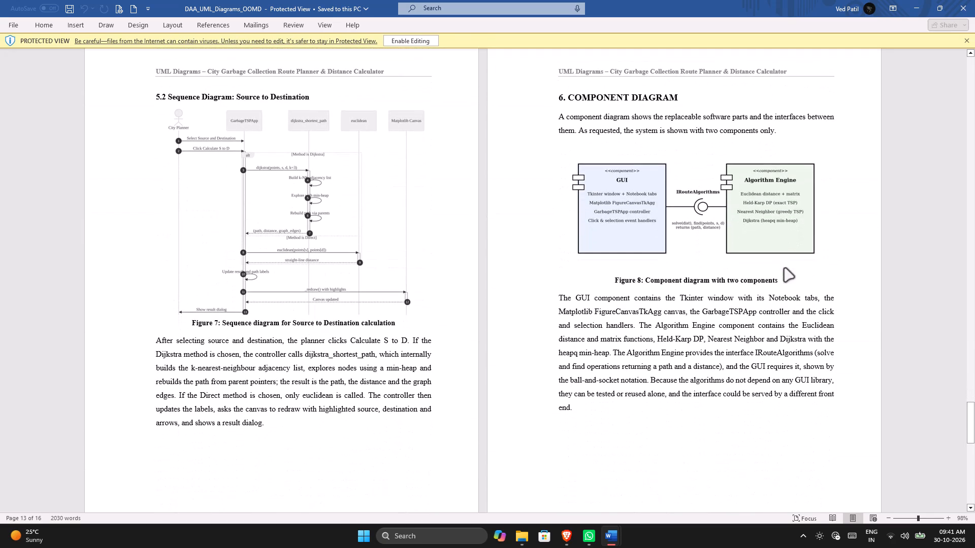
scroll(785, 268, "down", 18)
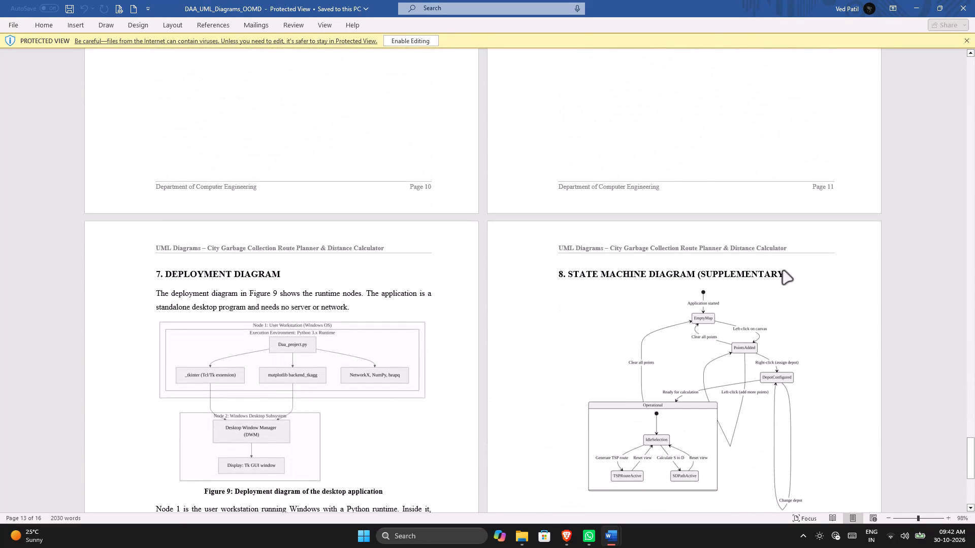
scroll(783, 271, "down", 11)
Review the UML document backwards from the deployment and state machine diagrams to the activity diagrams in section 3.
scroll(783, 271, "up", 11)
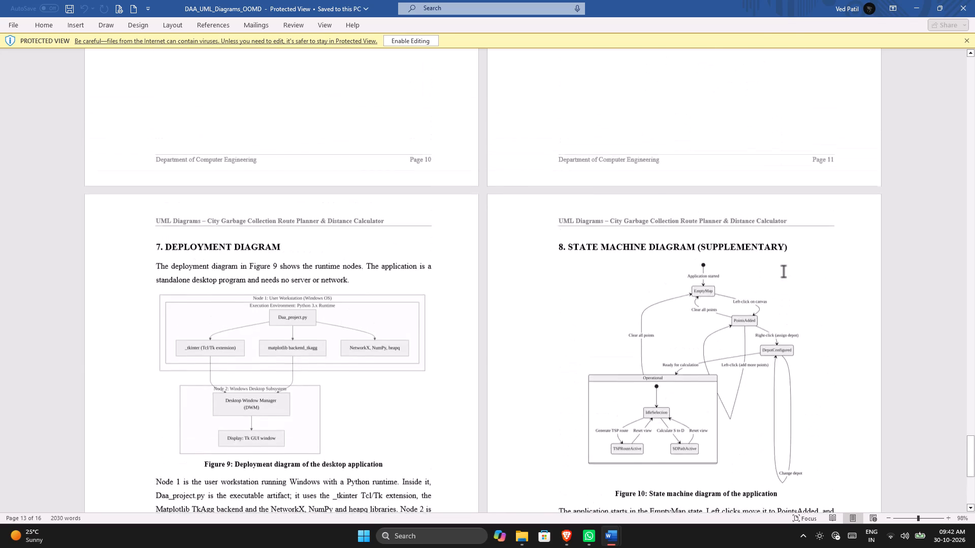
scroll(783, 271, "up", 20)
scroll(783, 271, "up", 20)
scroll(783, 271, "up", 13)
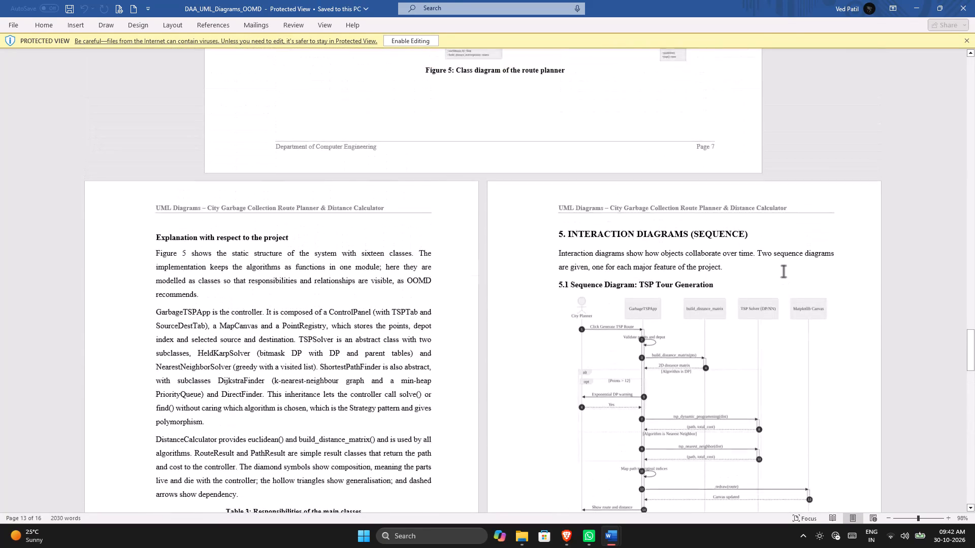
scroll(783, 271, "up", 20)
scroll(783, 271, "up", 4)
scroll(783, 271, "down", 1)
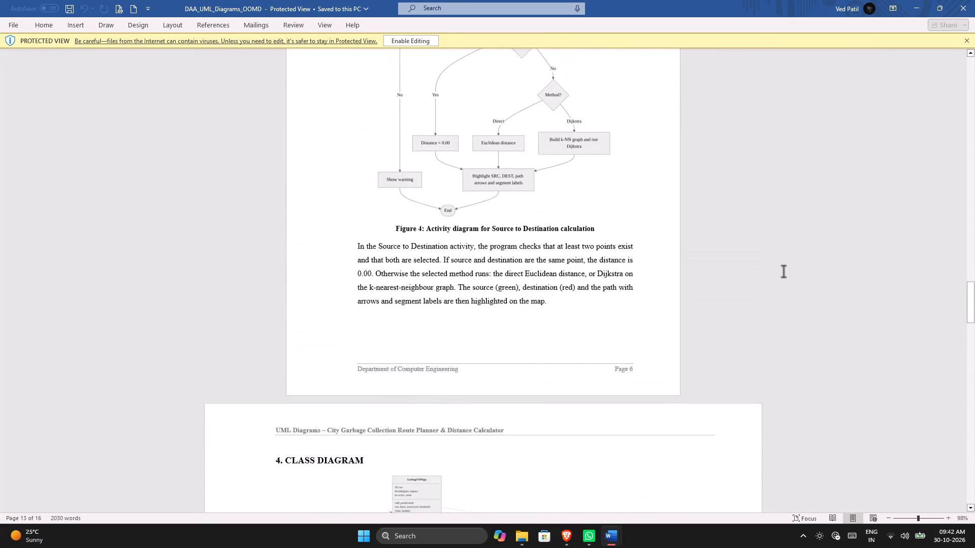
scroll(783, 271, "up", 9)
scroll(783, 271, "up", 17)
scroll(783, 271, "up", 9)
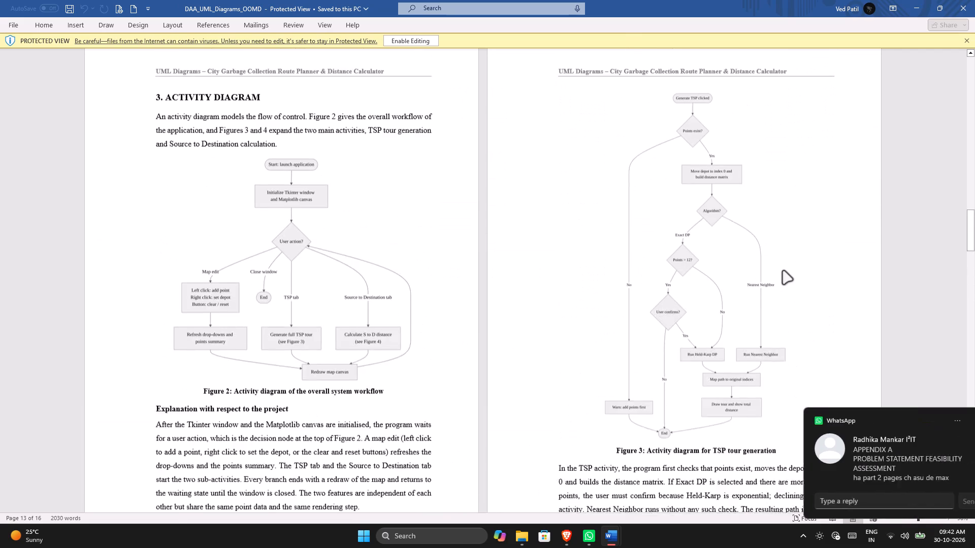
Review the UML document back through the use case section to its cover page and close DAA_UML_Diagrams_OOMD.
scroll(783, 271, "up", 11)
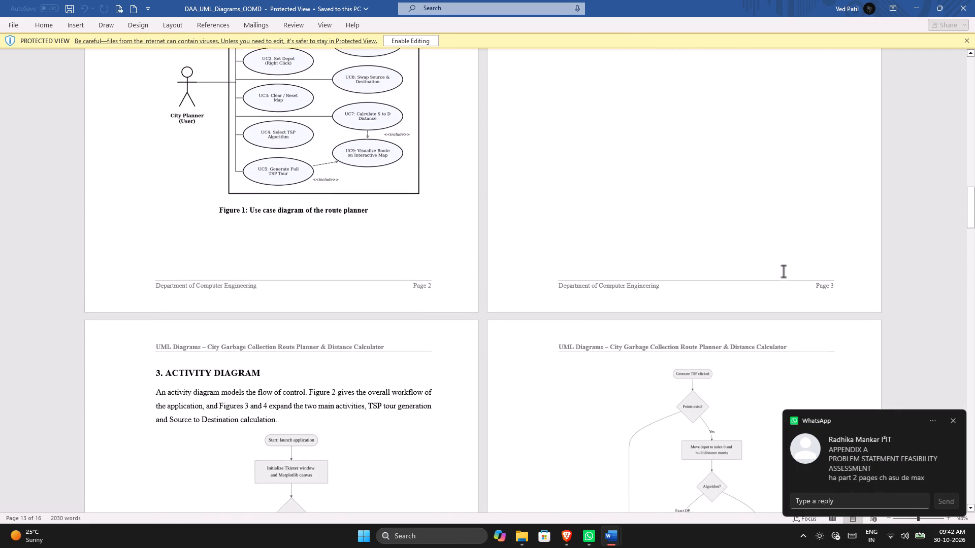
scroll(783, 271, "up", 5)
scroll(783, 271, "up", 20)
scroll(783, 271, "up", 5)
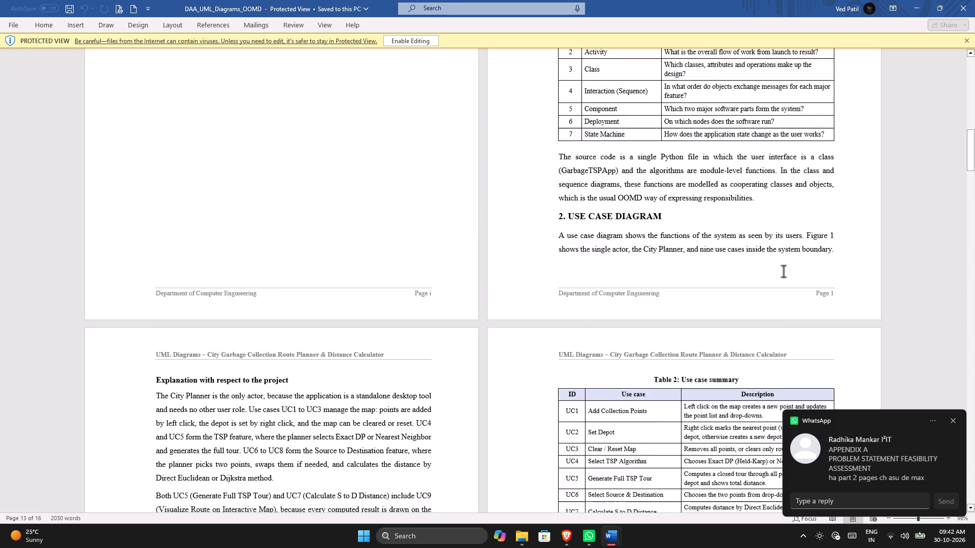
scroll(783, 271, "up", 20)
scroll(783, 271, "up", 20)
scroll(783, 271, "up", 5)
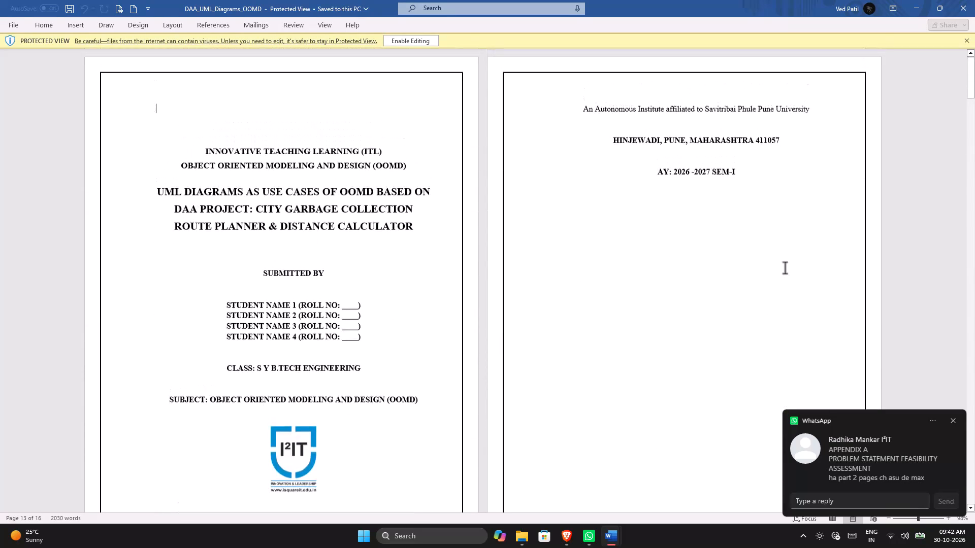
left_click(964, 4)
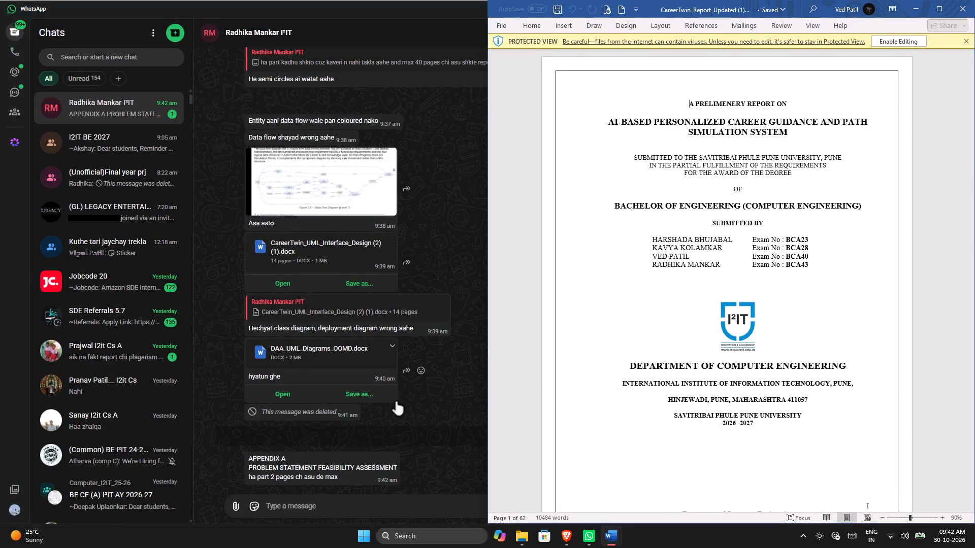
Check the newest WhatsApp chat messages for the requested report changes, including the Appendix A feasibility assessment length.
scroll(396, 403, "down", 5)
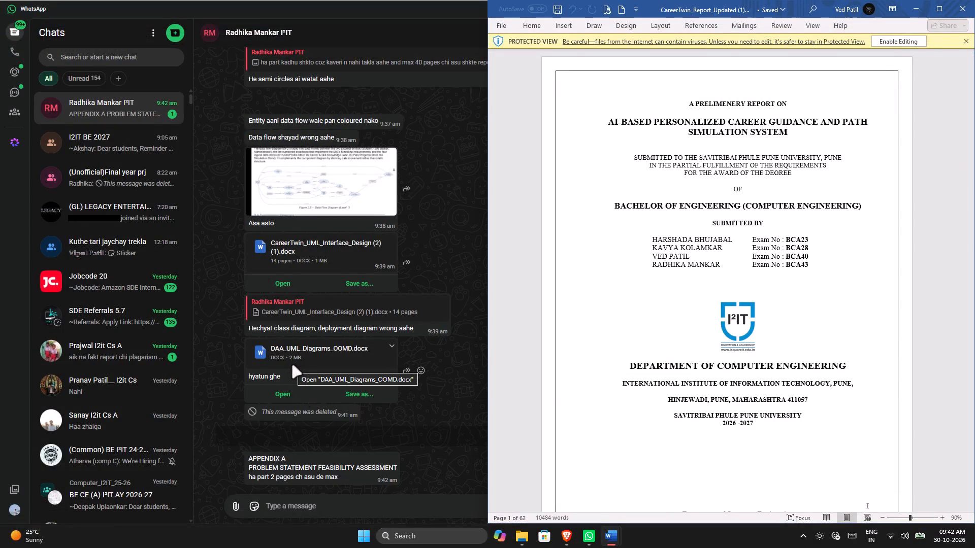
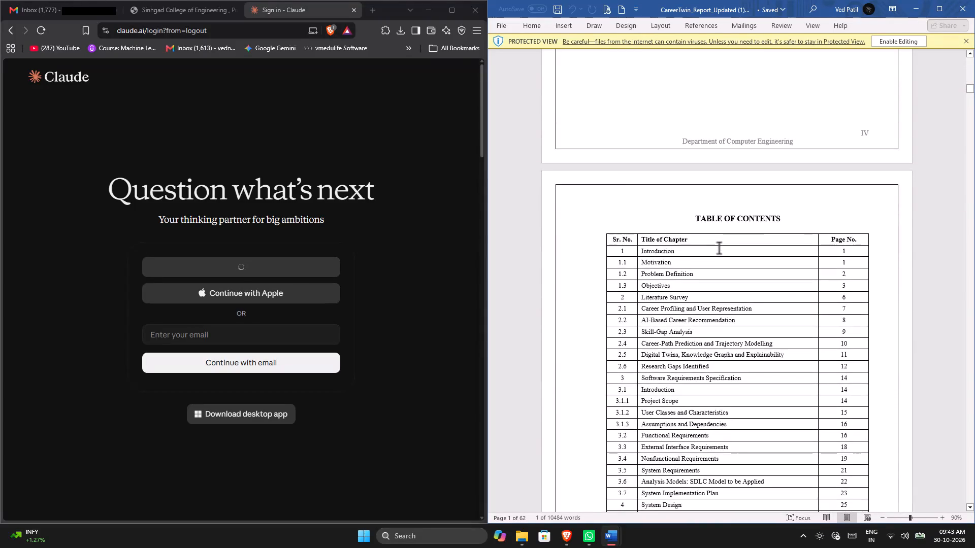
Check the CareerTwin report's table of contents and take the document out of Protected View so it can be edited.
scroll(719, 248, "down", 19)
scroll(719, 248, "down", 9)
scroll(719, 248, "up", 7)
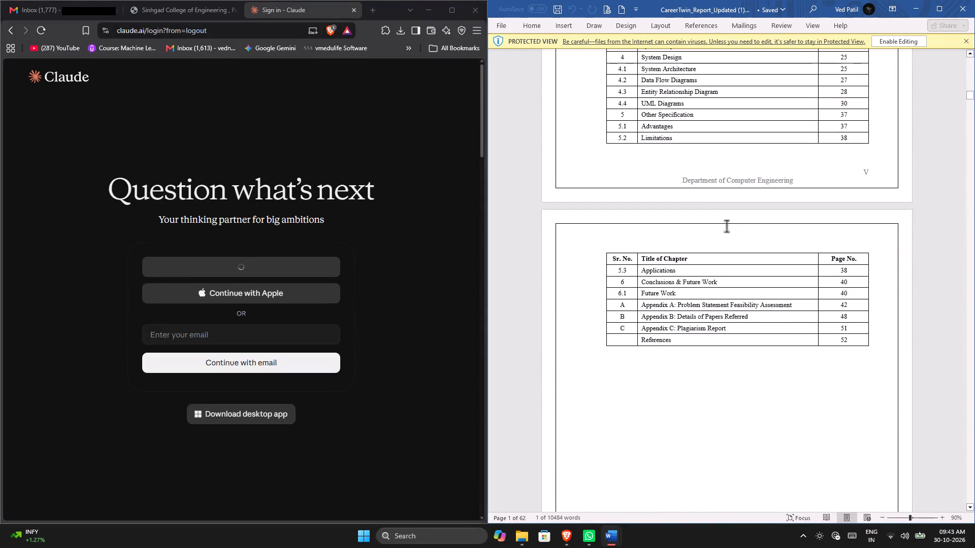
scroll(731, 186, "up", 18)
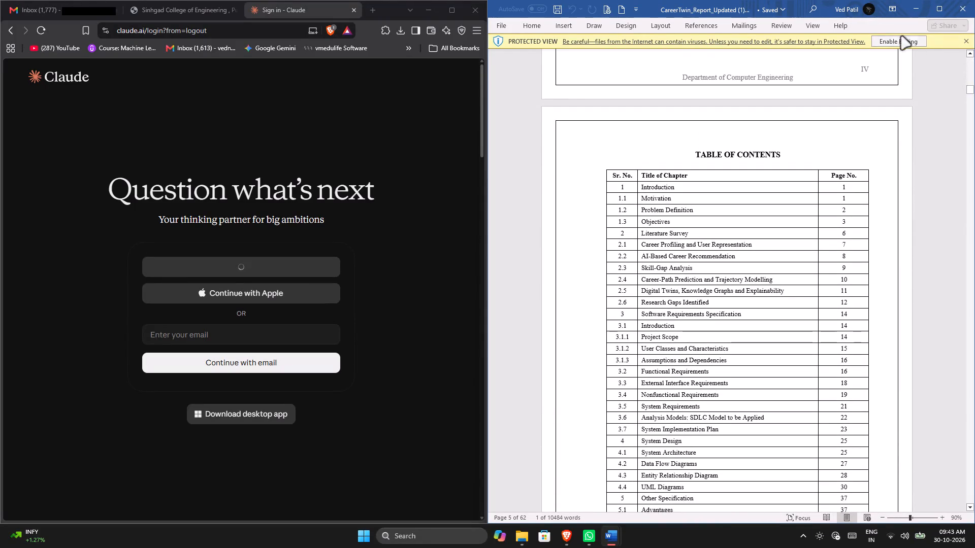
left_click(898, 38)
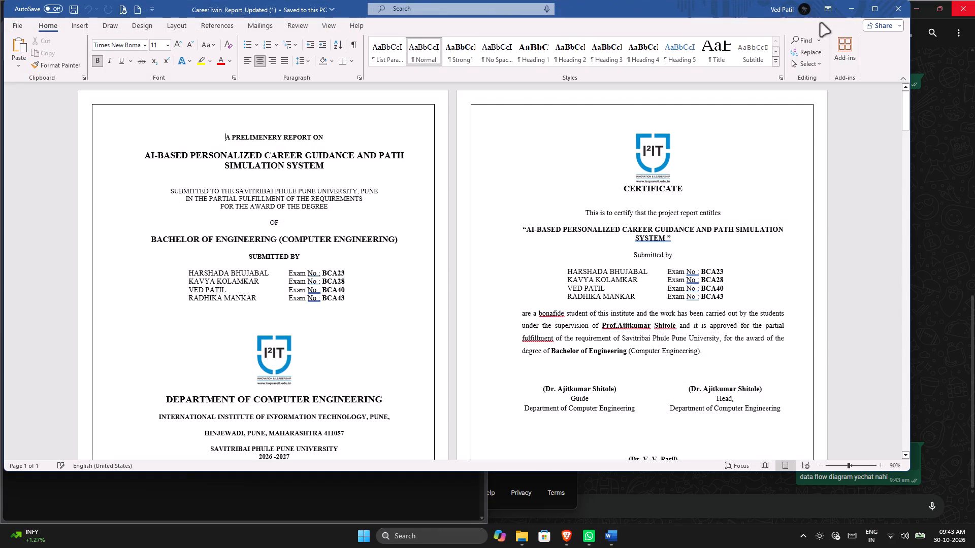
Maximize the CareerTwin_Report_Updated (1) document in Word and view its title and certificate pages at 100% zoom.
left_click(872, 9)
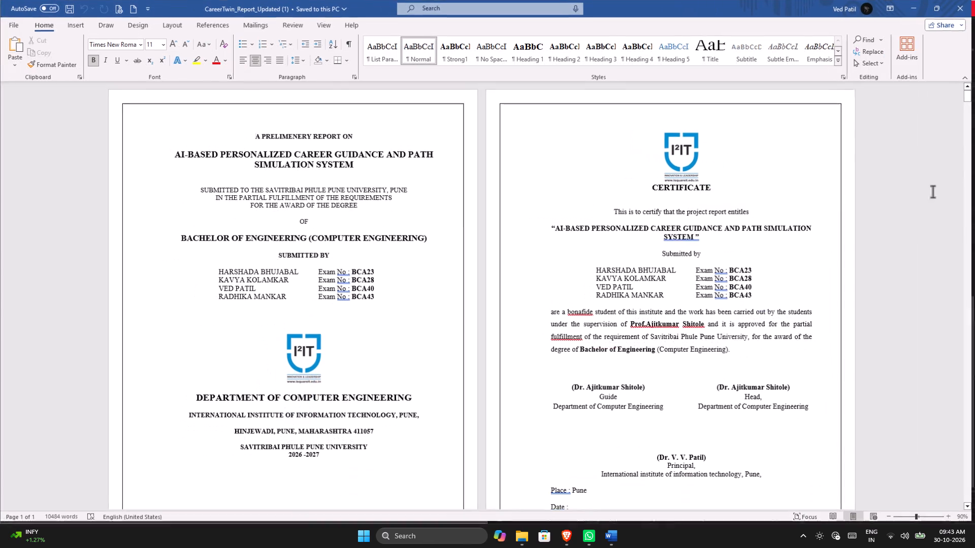
left_click(951, 518)
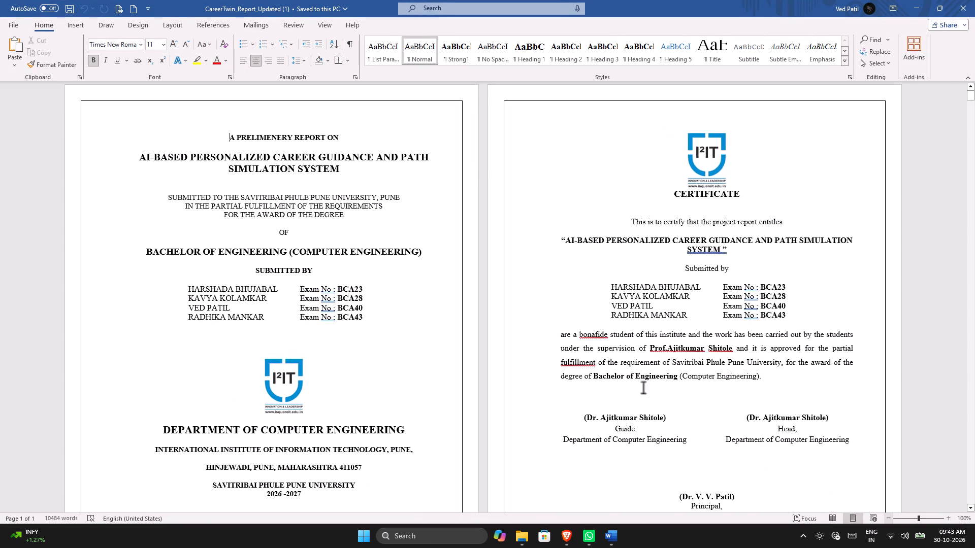
scroll(484, 284, "up", 6)
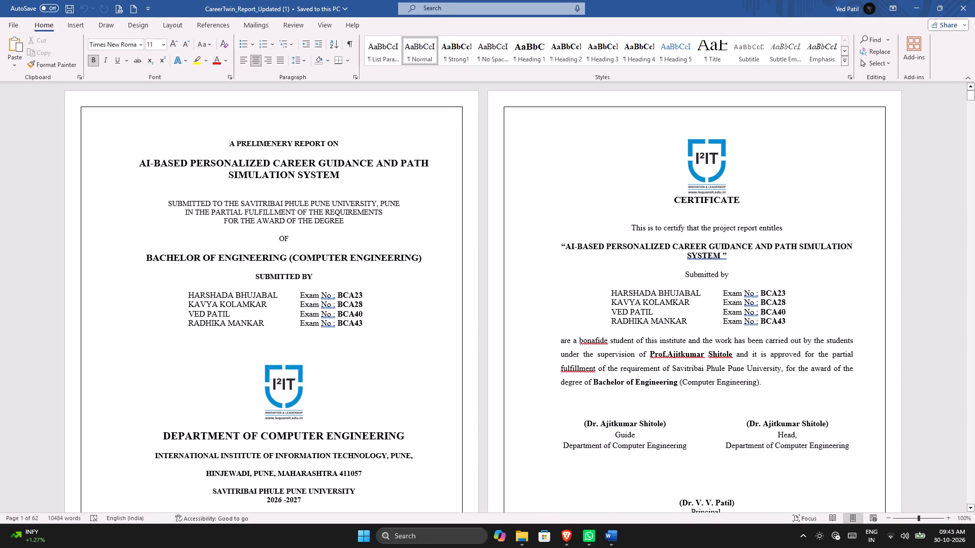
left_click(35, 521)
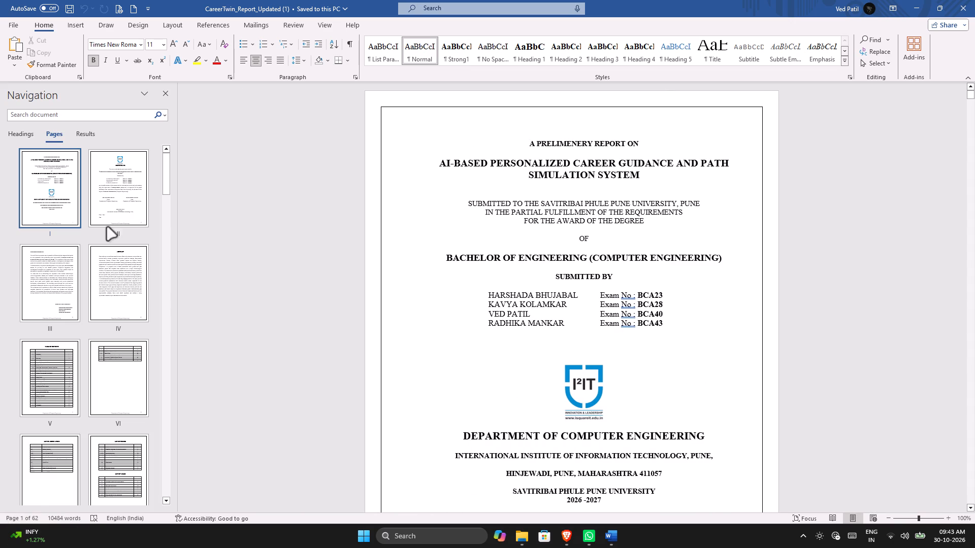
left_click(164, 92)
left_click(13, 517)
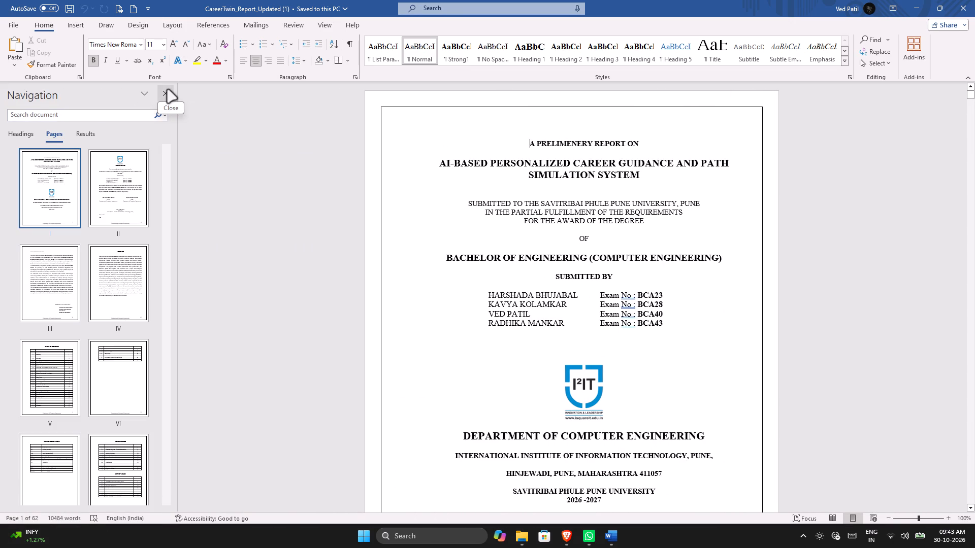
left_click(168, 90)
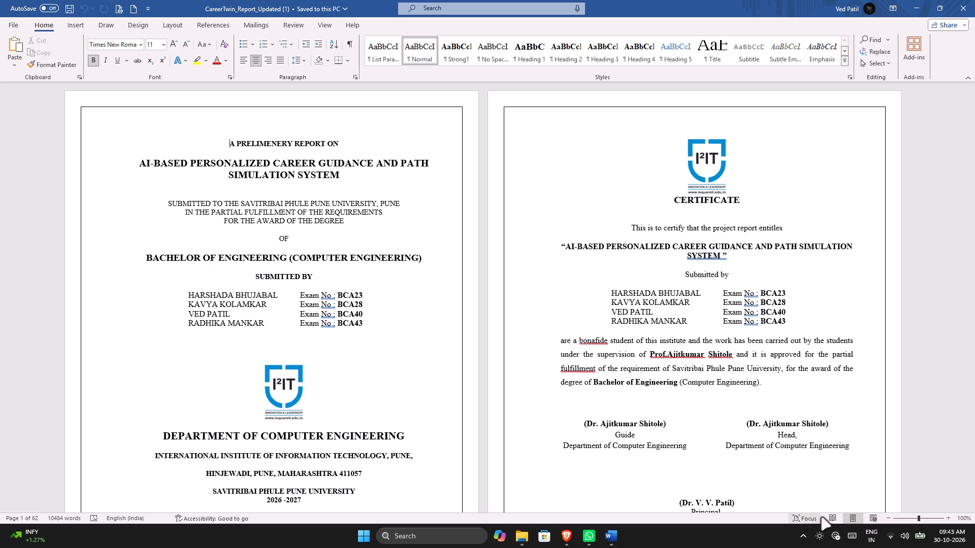
View the CareerTwin report's title and certificate pages in Focus mode, and exit that mode.
left_click(851, 520)
left_click(816, 518)
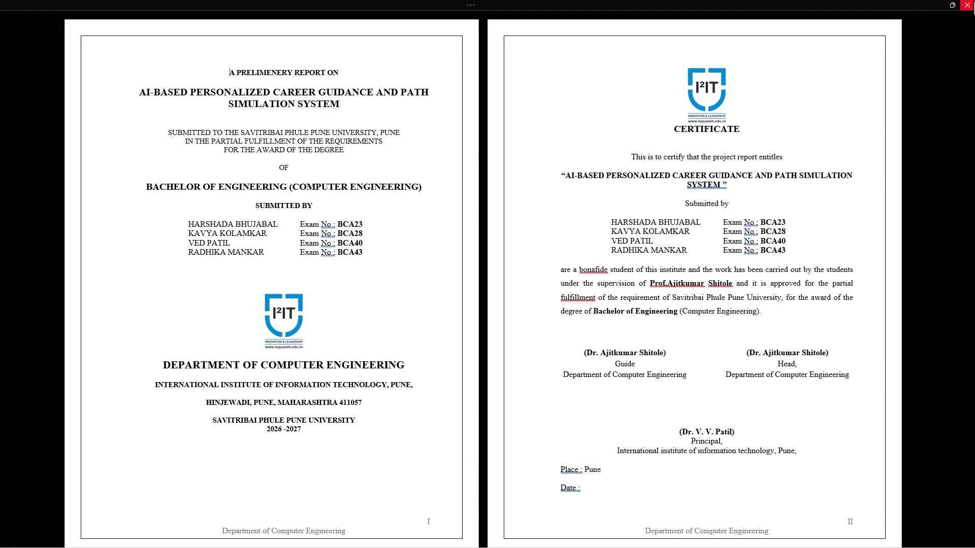
key("Escape")
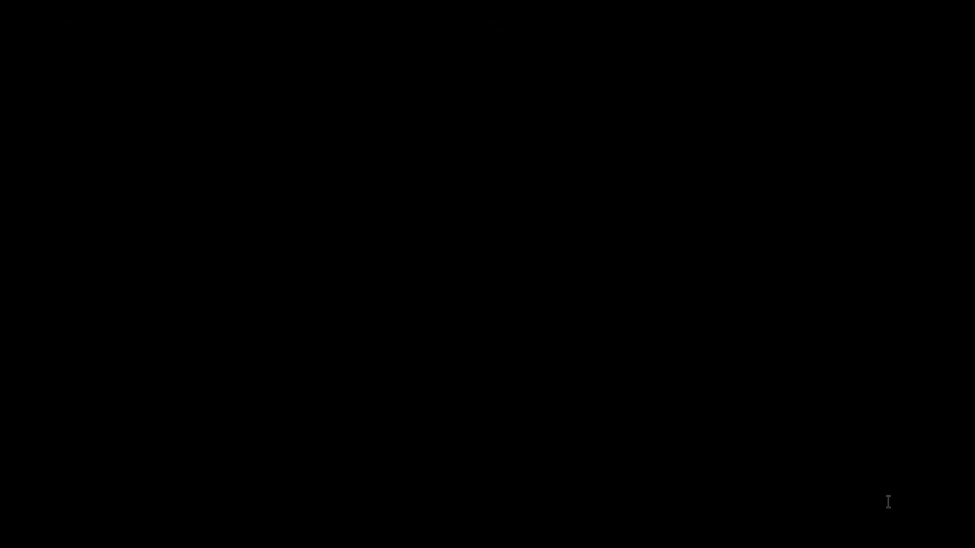
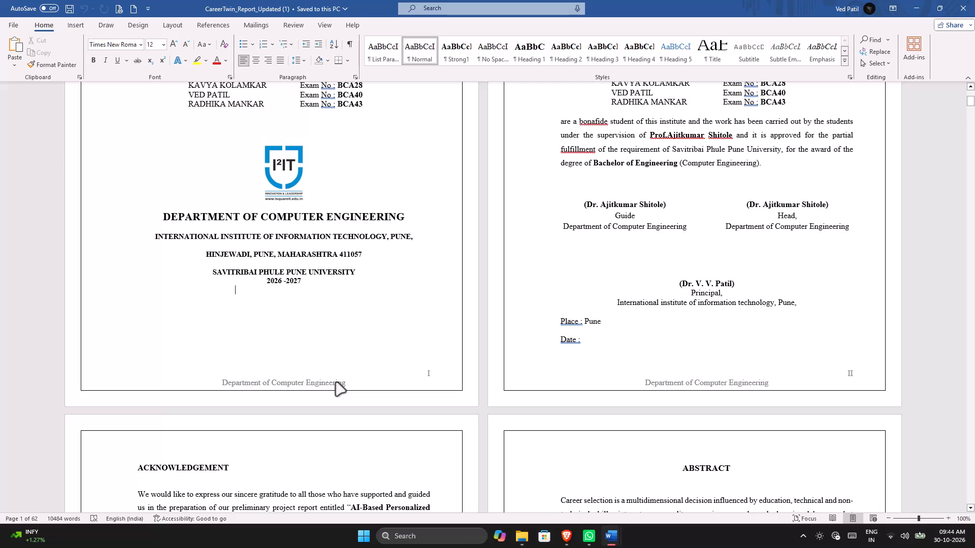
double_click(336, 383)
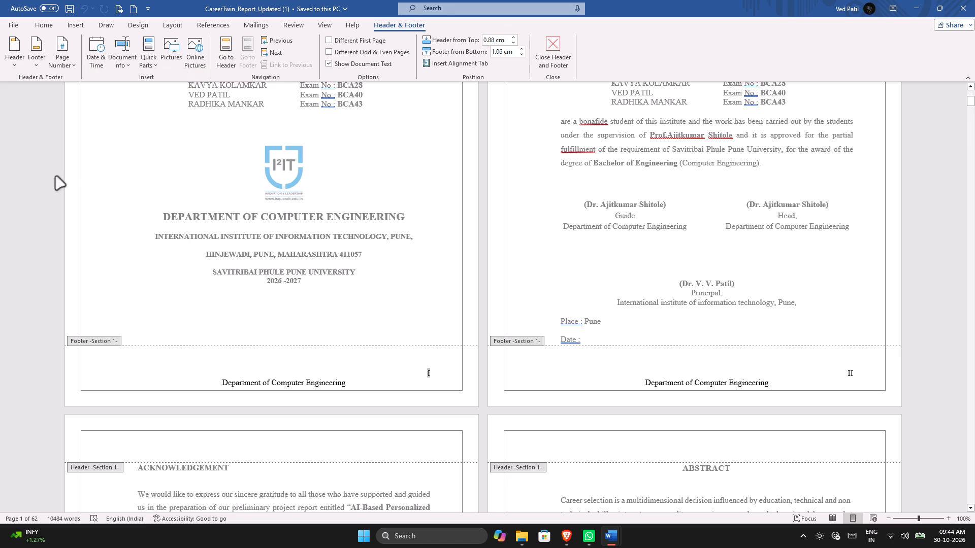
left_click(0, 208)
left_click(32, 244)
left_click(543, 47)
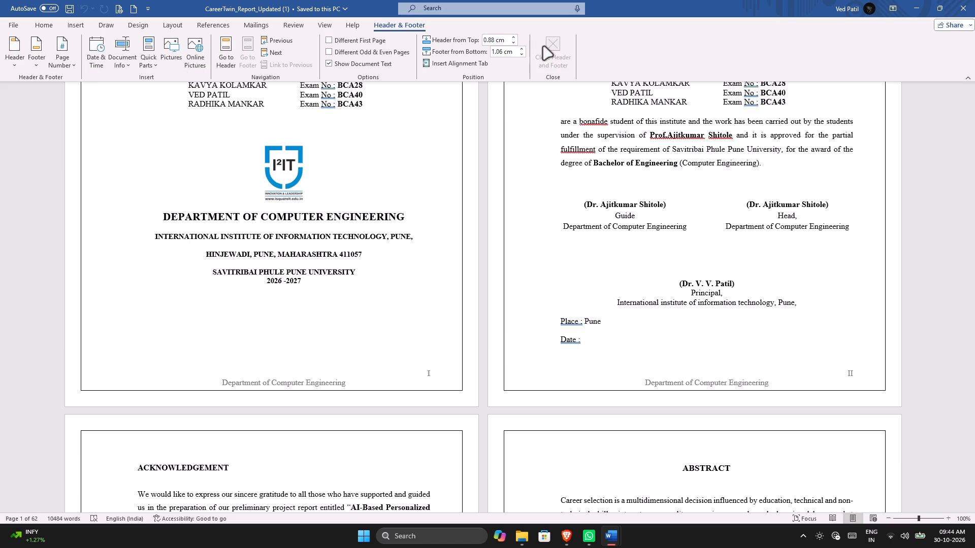
Capture a rectangular screenshot of the title page's lower part, including the department footer and page number I.
key("shift+super+s")
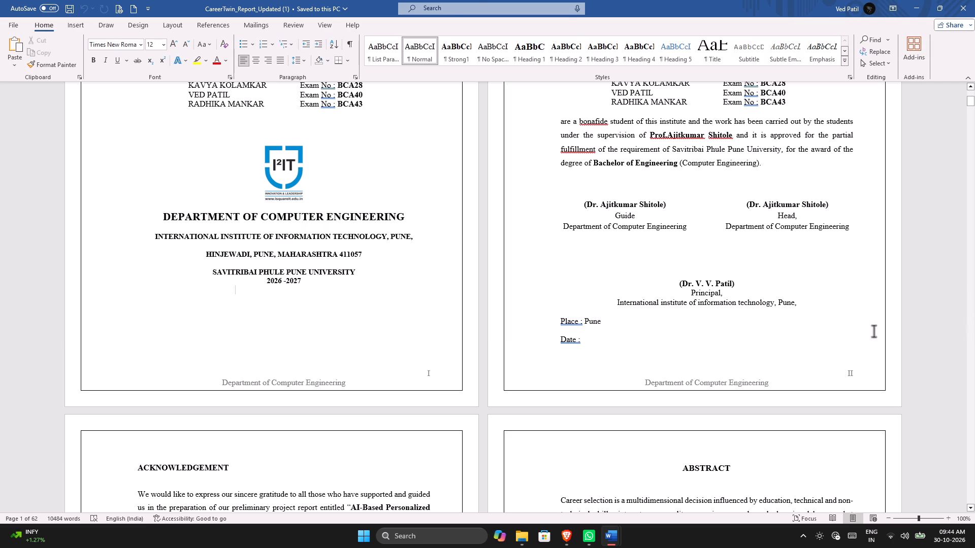
left_click_drag(69, 177, 483, 447)
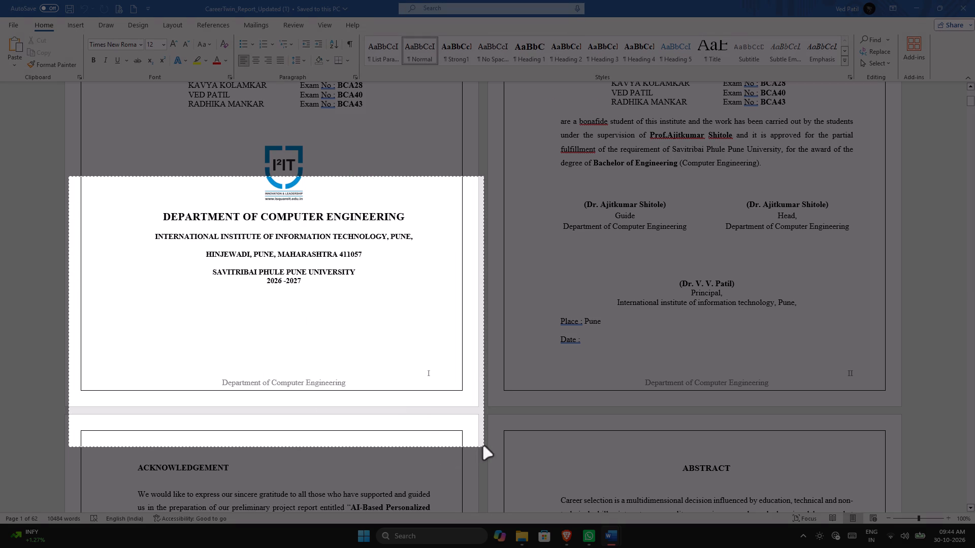
Snip the lower part of the report's first page, circle the footer in red, and copy the annotated snip.
left_click_drag(483, 447, 495, 488)
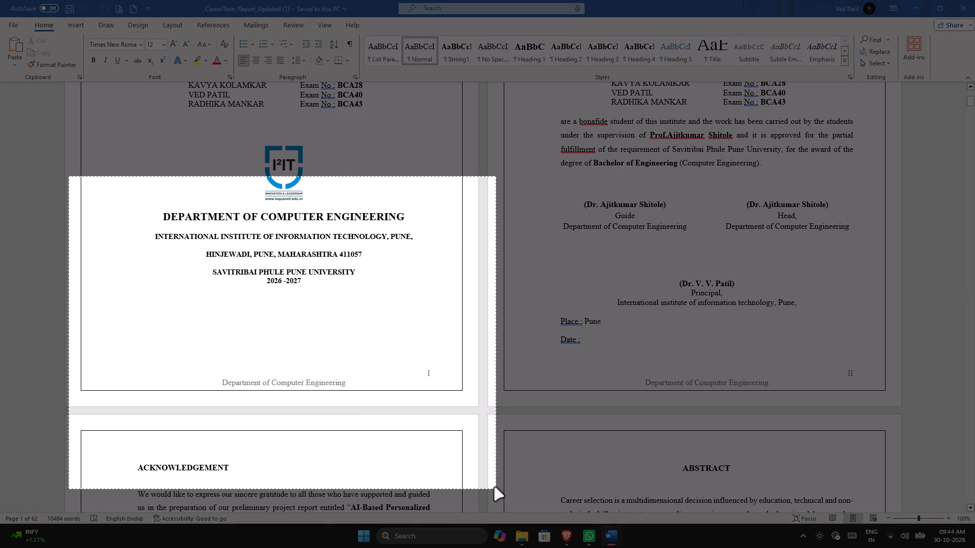
left_click_drag(291, 345, 238, 354)
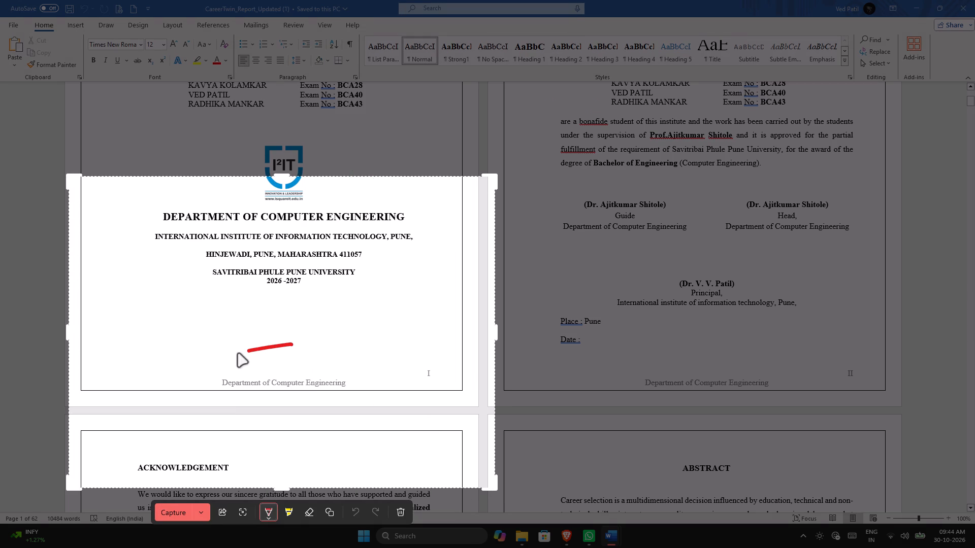
left_click_drag(238, 354, 284, 347)
key("ctrl+c")
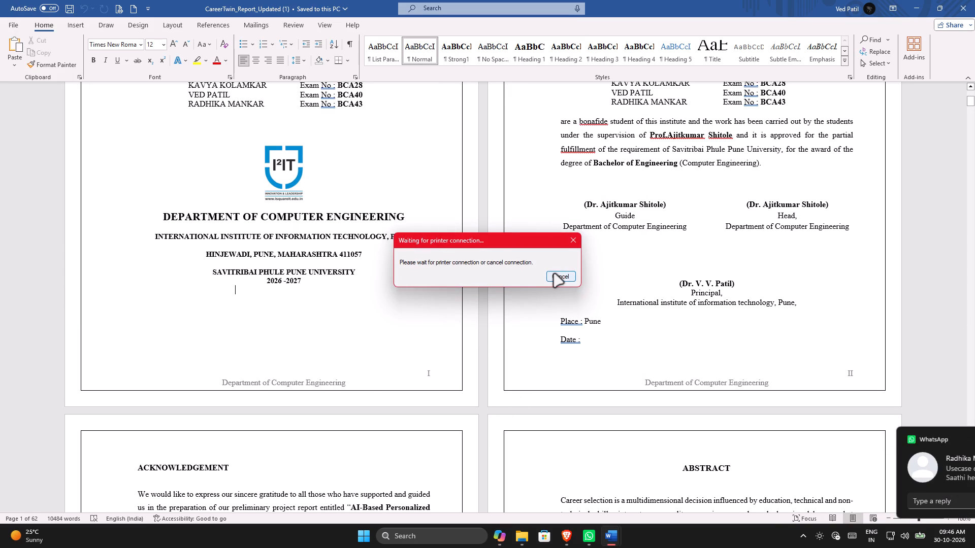
In the Word report, cancel the pending printer connection and try to open the document's Backstage view.
left_click(554, 274)
left_click(11, 23)
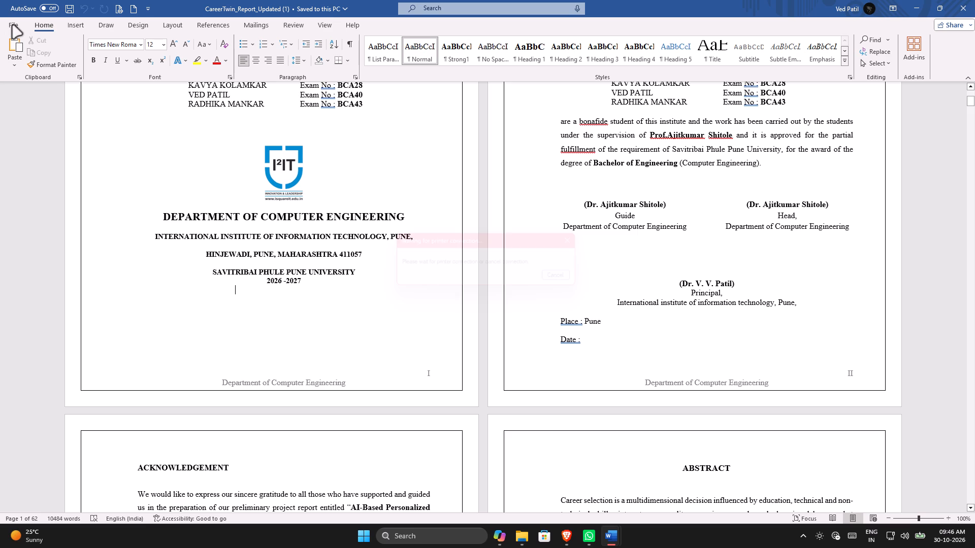
left_click(13, 25)
left_click(404, 371)
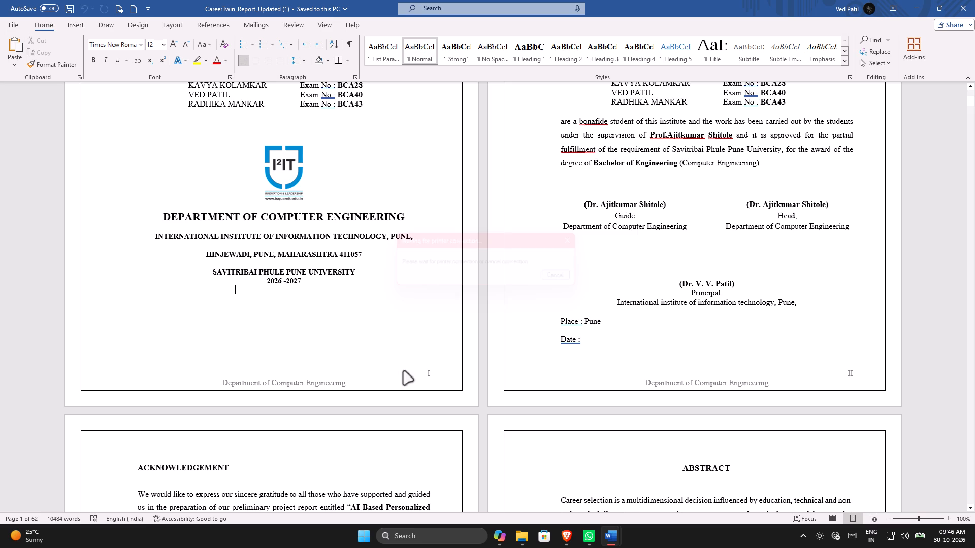
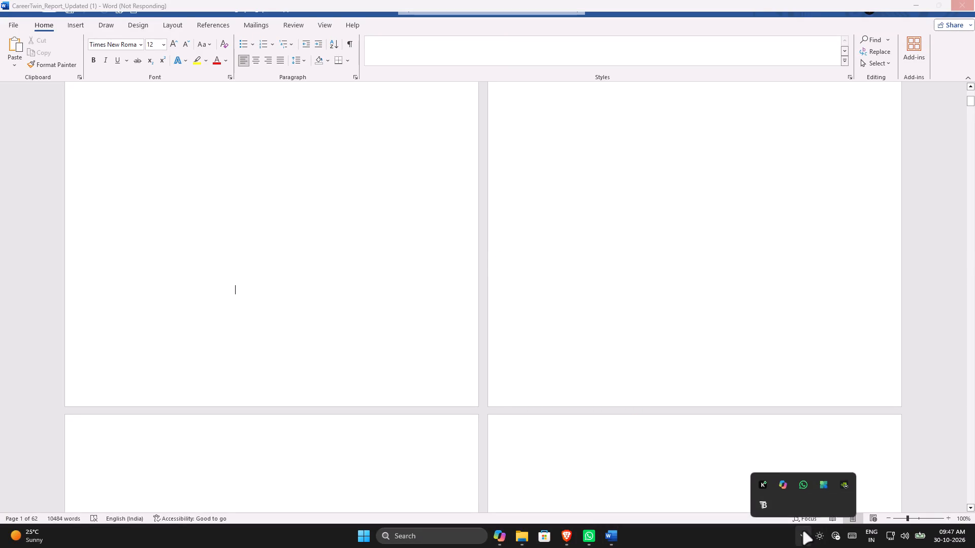
Open the options of the taskbar appearance utility among the hidden system tray icons.
right_click(767, 504)
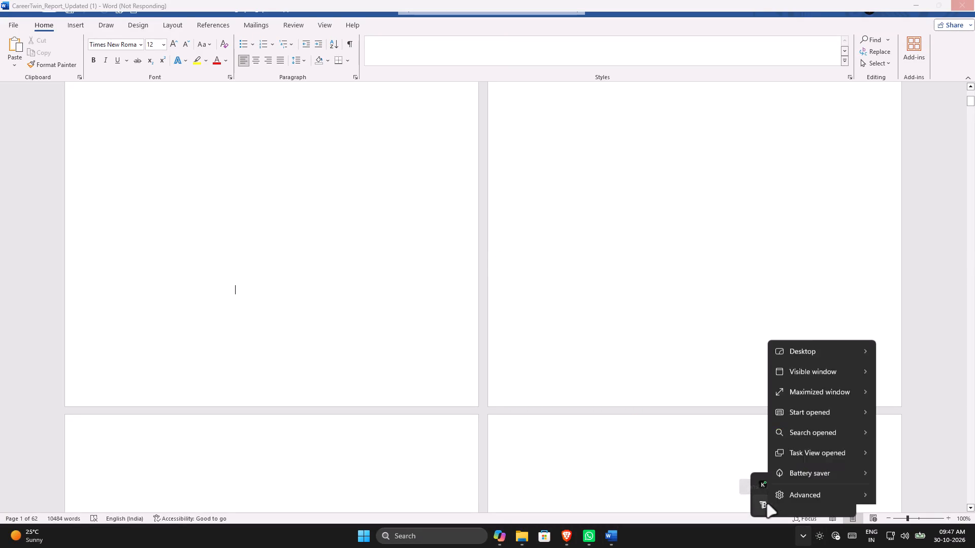
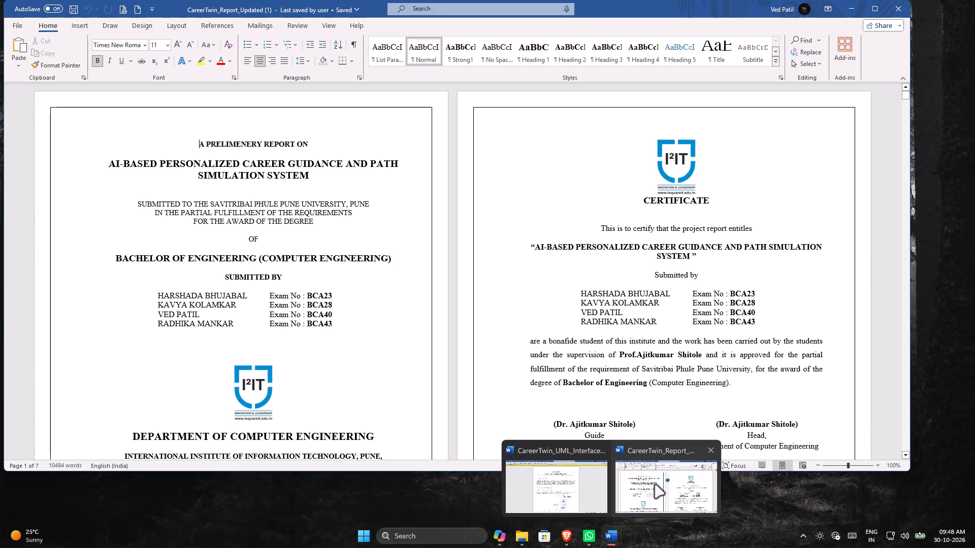
Switch to the CareerTwin_Report_Updated (1) document, maximize its window, and open its print preview to check the header and footer.
left_click(655, 485)
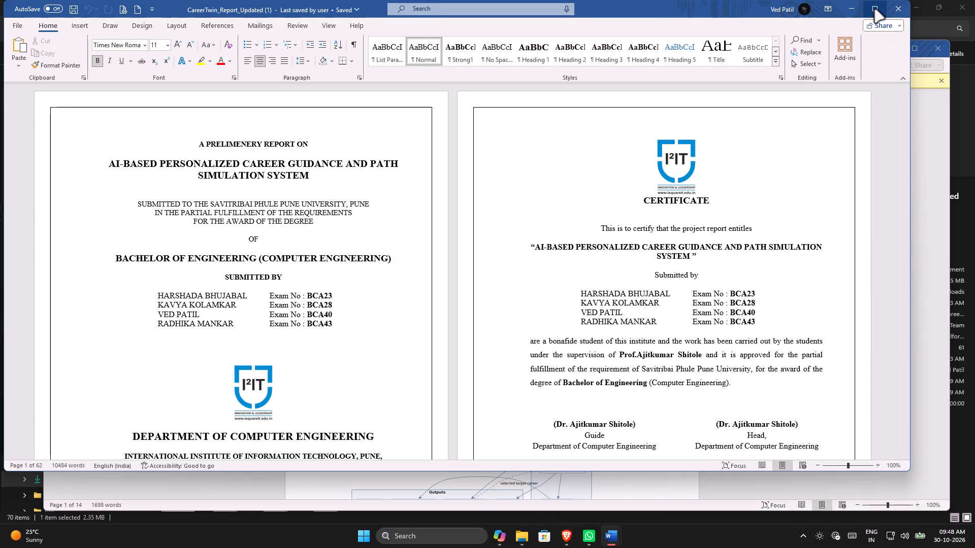
left_click(875, 10)
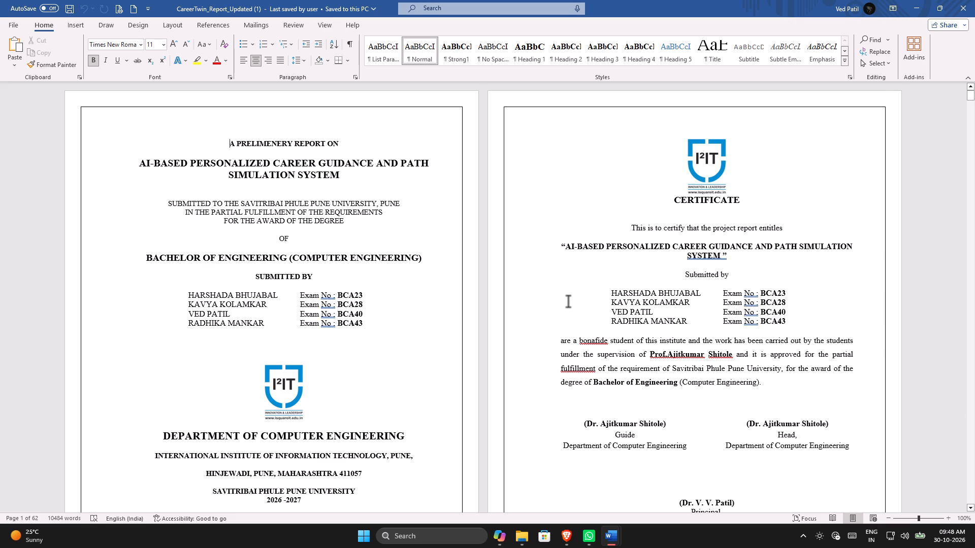
scroll(565, 303, "down", 7)
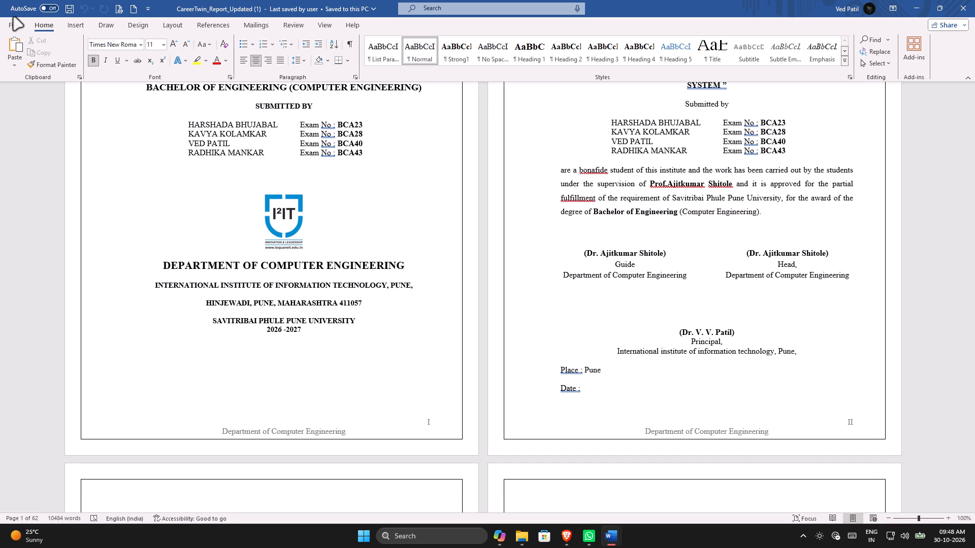
left_click(15, 20)
left_click(25, 225)
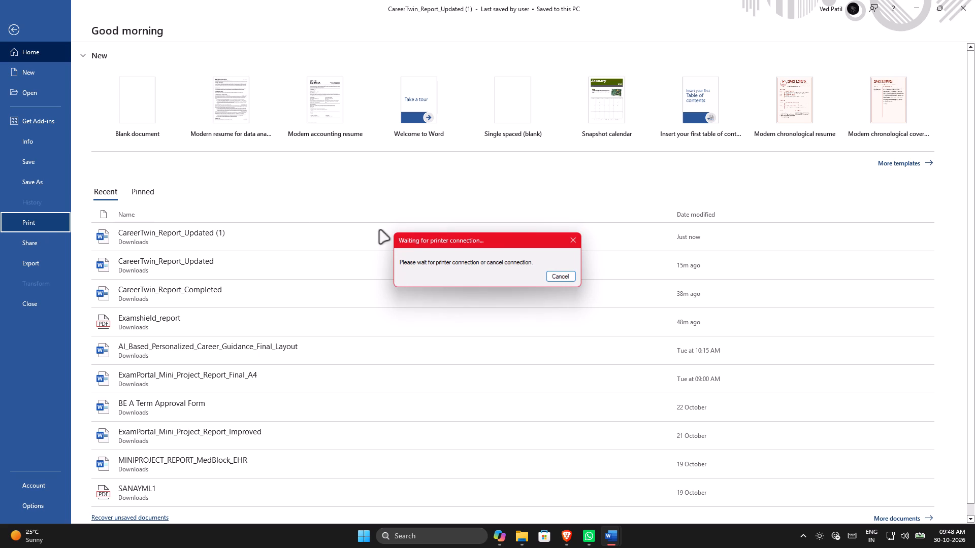
Cancel the pending printer connection, retry the report's Print page, and close the frozen Word program.
left_click(552, 276)
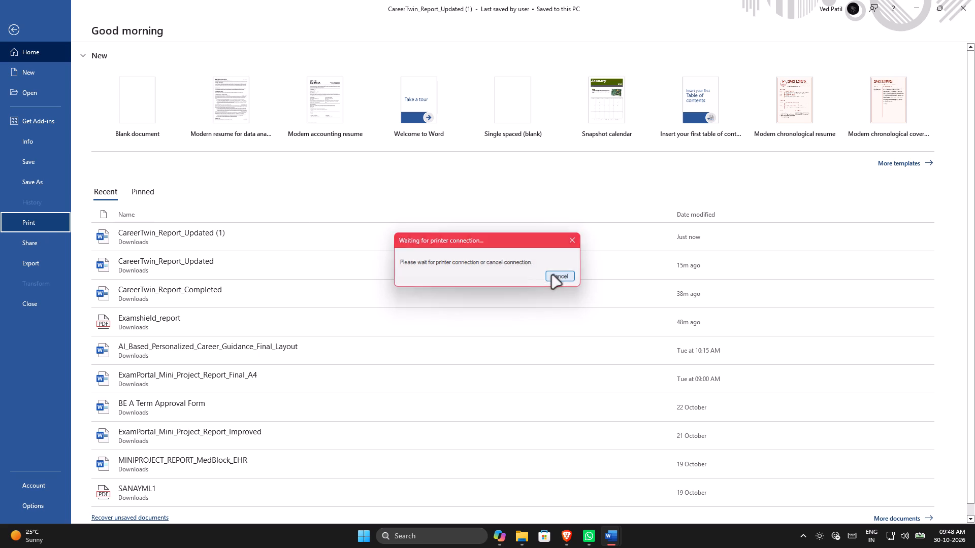
left_click(20, 226)
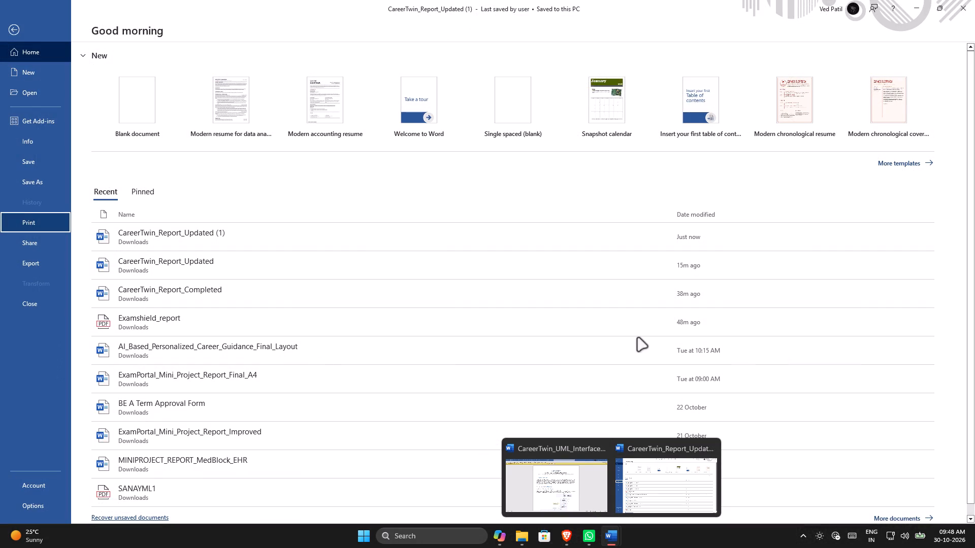
left_click(658, 459)
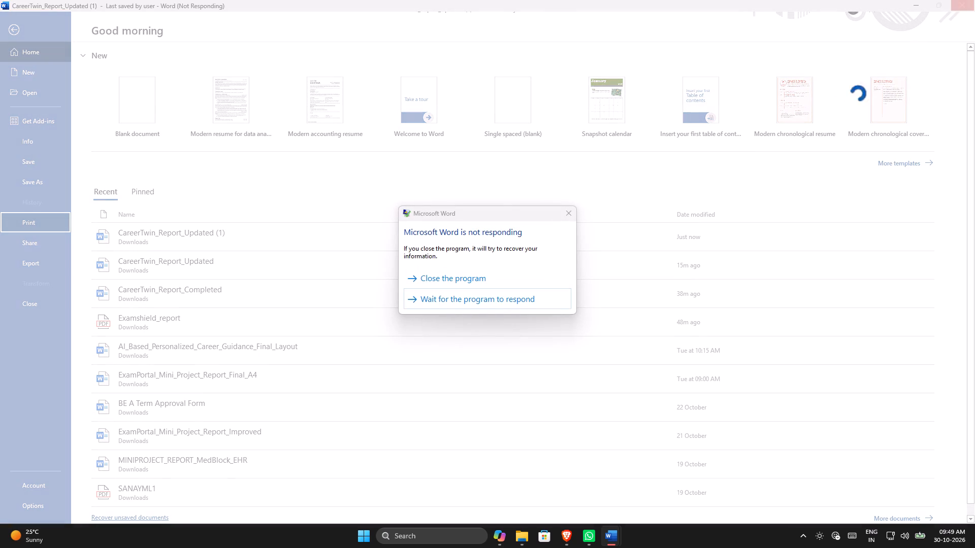
left_click(495, 279)
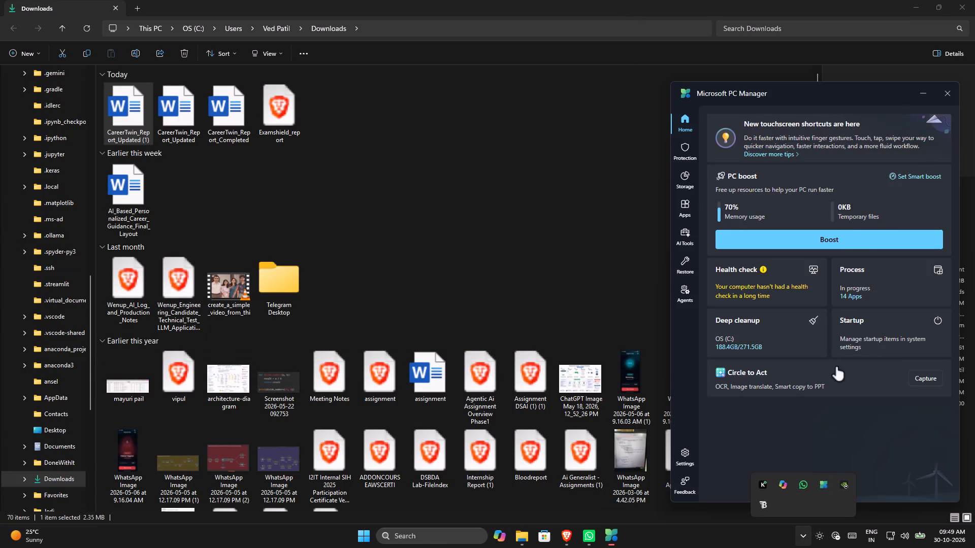
left_click(859, 242)
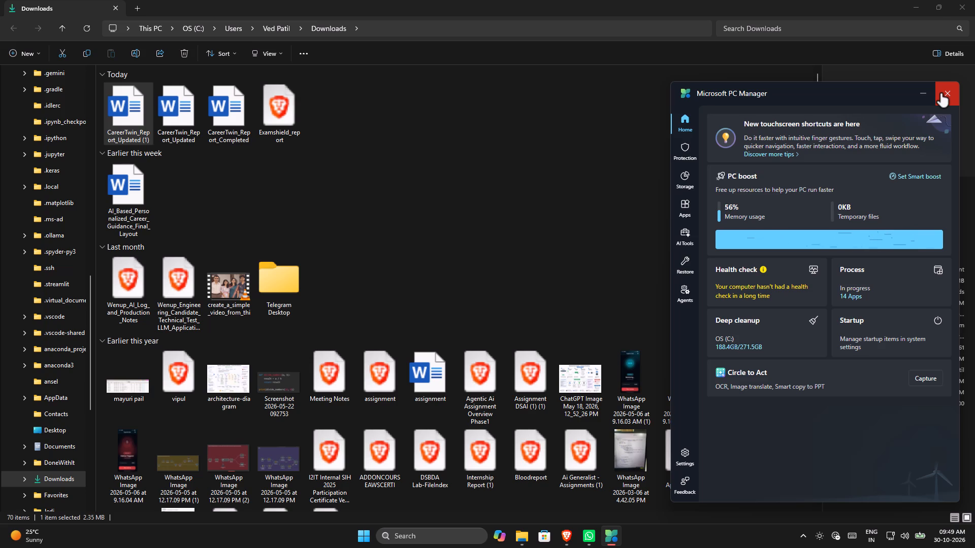
left_click(942, 93)
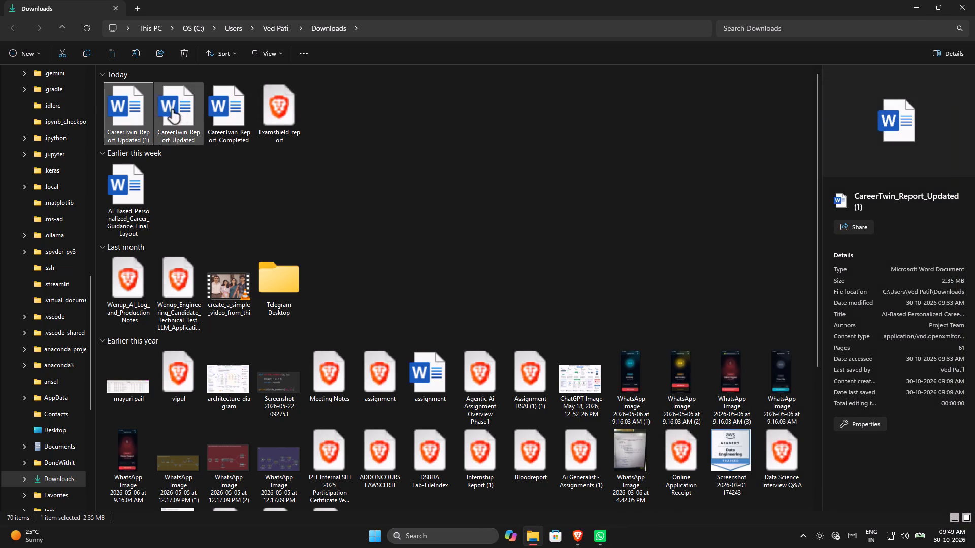
Reopen CareerTwin_Report_Updated (1) from Downloads in a maximized window and close the CareerTwin_UML_Interface_Design document.
left_click(124, 119)
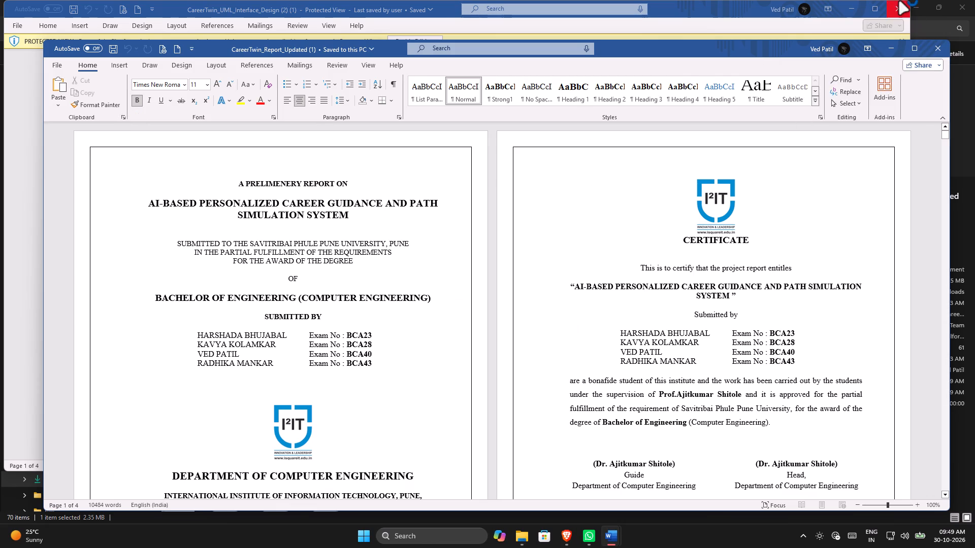
left_click(899, 2)
left_click(913, 49)
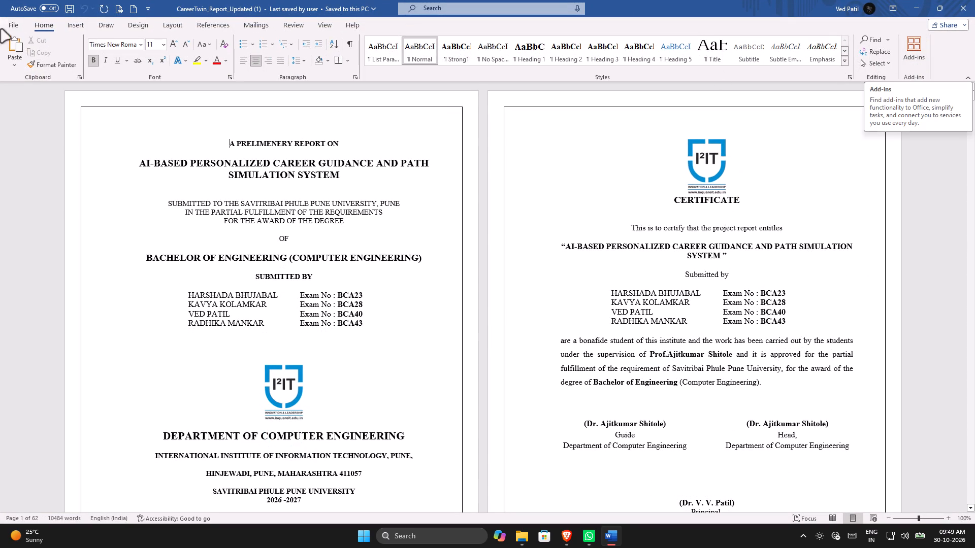
Open the report's print preview, cancelling the pending printer connections, and select Microsoft Print to PDF as the printer.
left_click(119, 11)
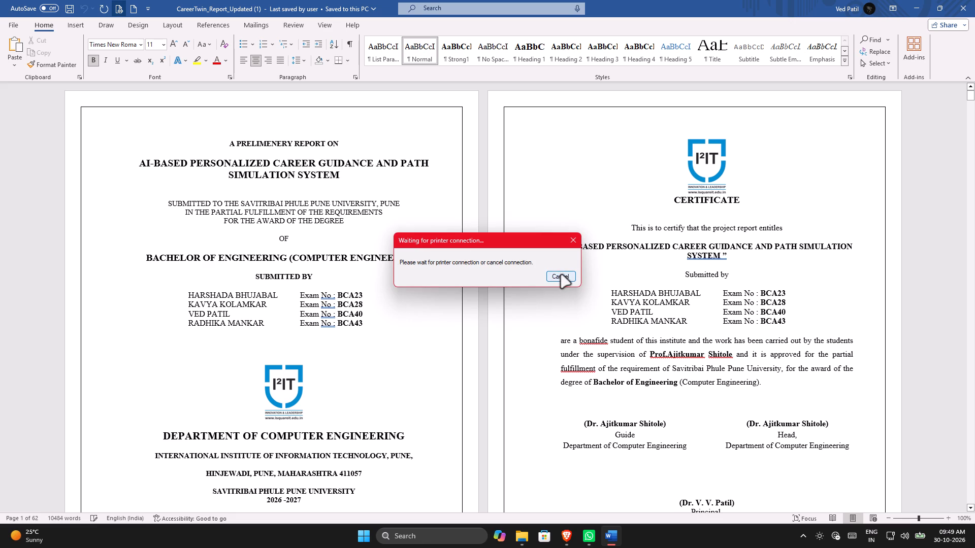
left_click(561, 275)
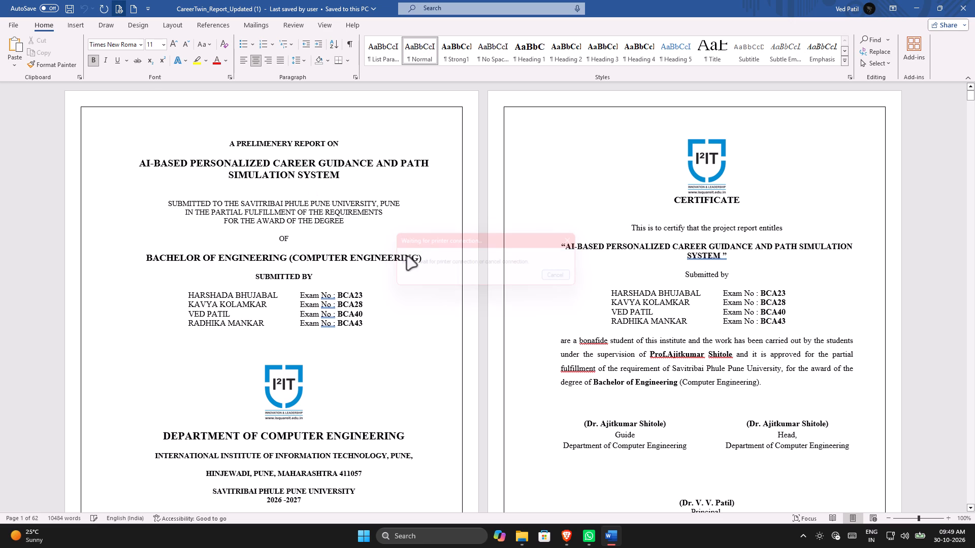
scroll(407, 257, "down", 6)
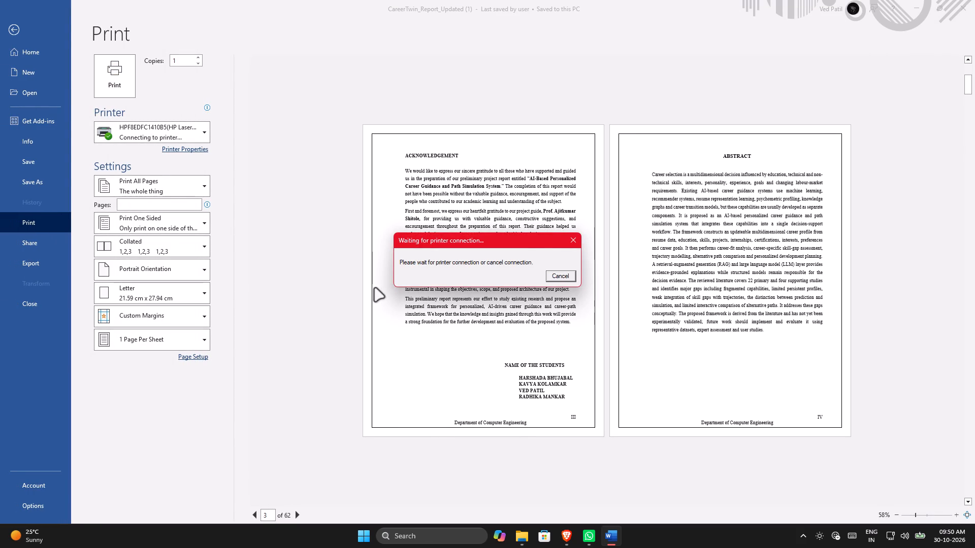
left_click(562, 280)
left_click(173, 130)
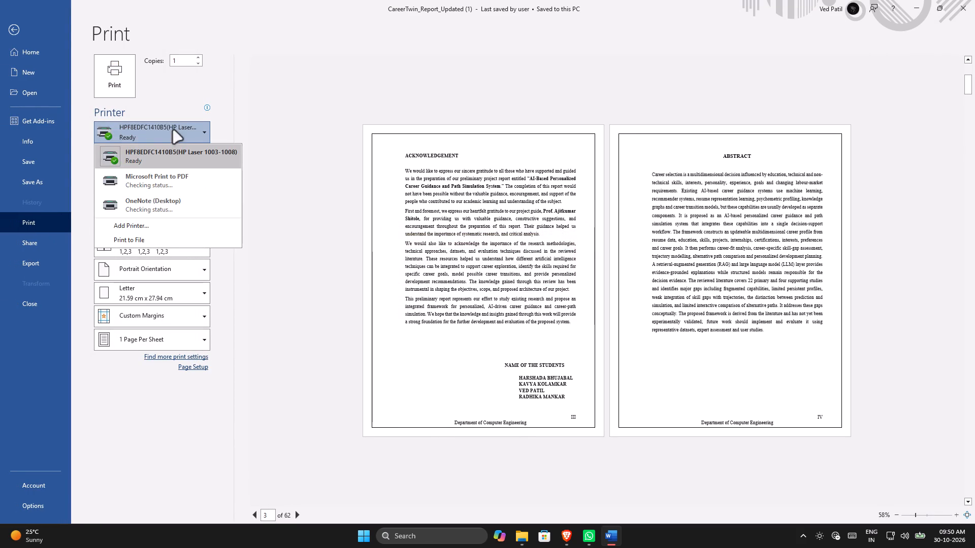
left_click(154, 181)
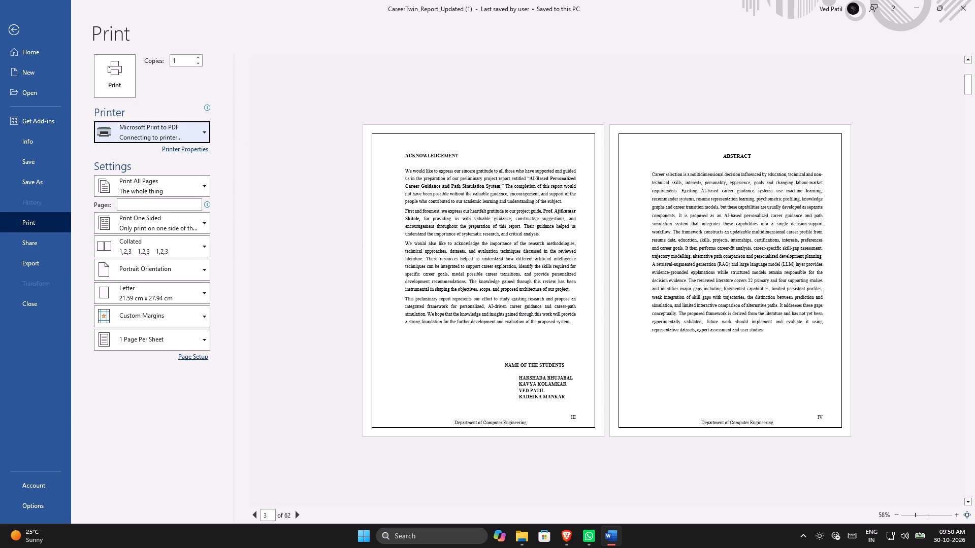
Check how the page footers look across the previewed pages, and return to the document.
left_click(286, 257)
scroll(558, 332, "down", 3)
scroll(558, 333, "up", 1)
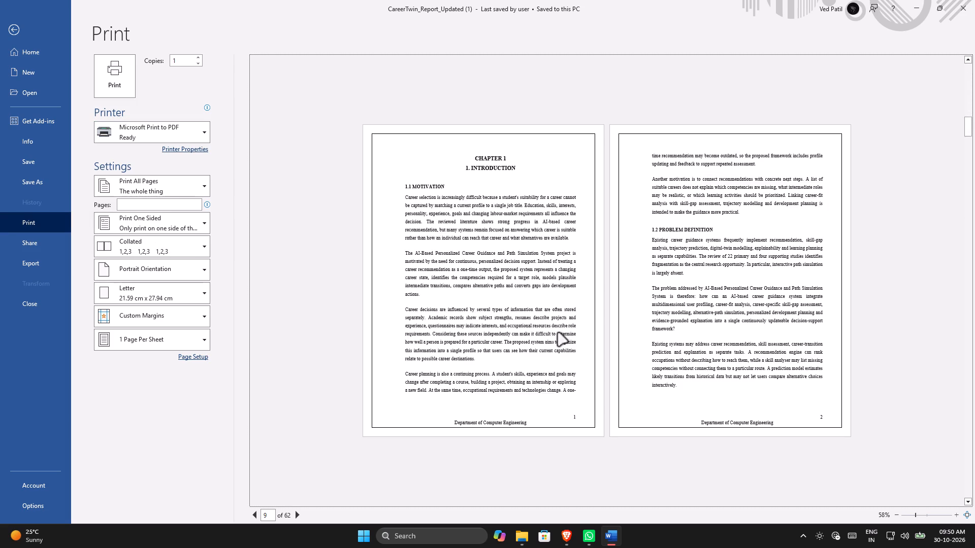
scroll(558, 333, "up", 6)
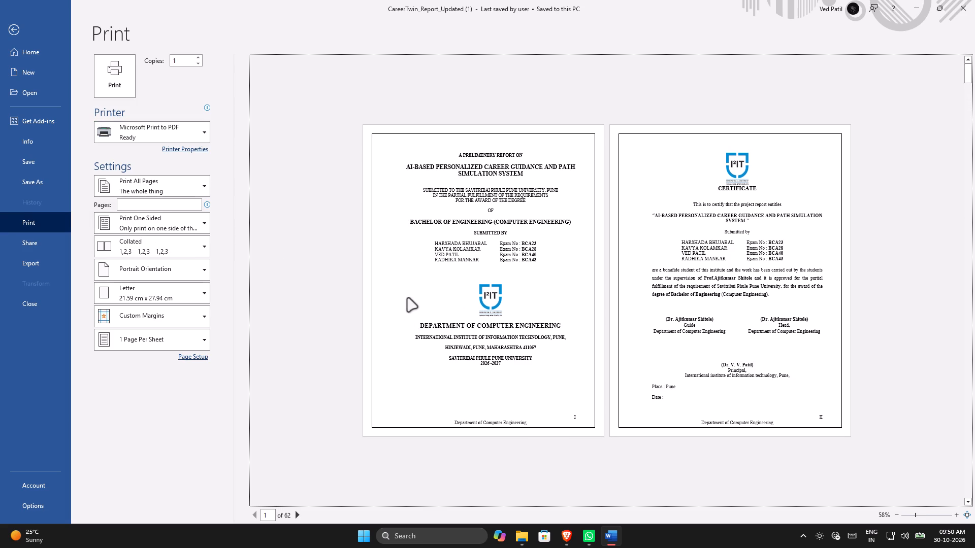
left_click(12, 28)
Look through the report's opening pages and their footers in the document view.
scroll(589, 217, "down", 6)
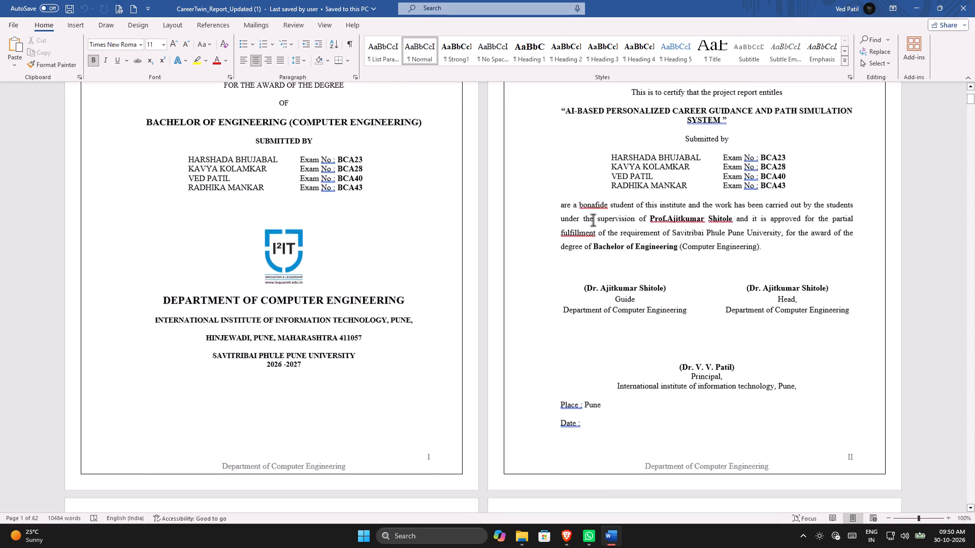
scroll(597, 229, "down", 20)
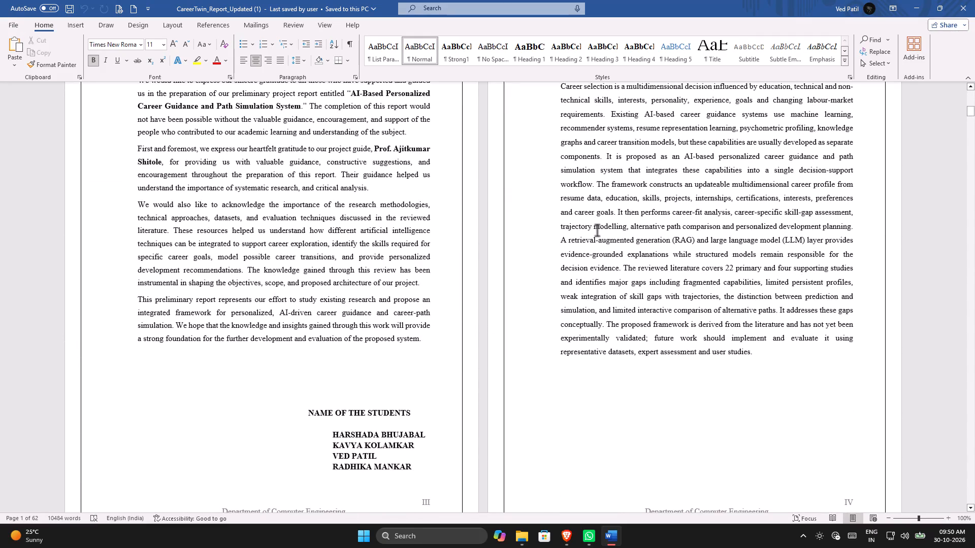
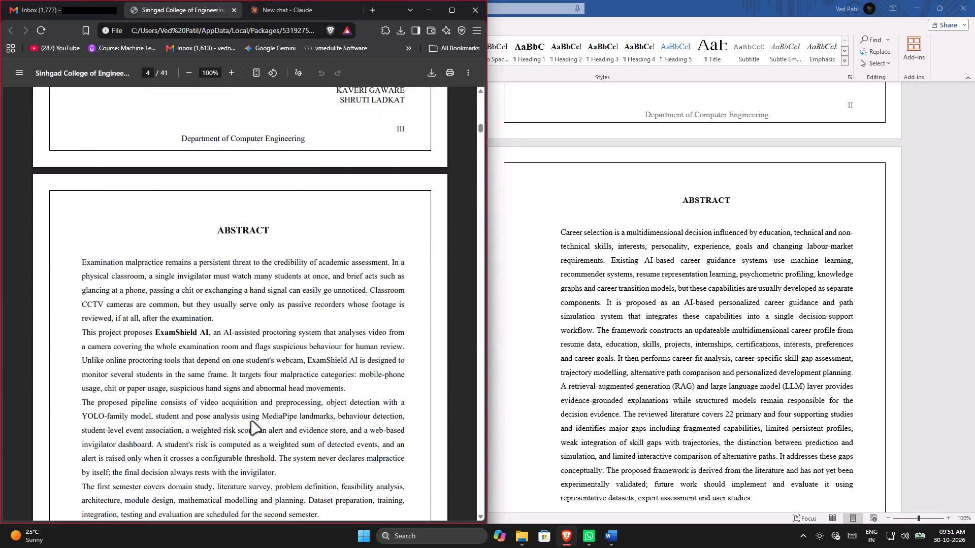
Compare the certificate, acknowledgement, abstract and contents pages of the CareerTwin report with the opening pages of the ExamShield AI sample PDF.
scroll(735, 243, "down", 9)
scroll(257, 319, "up", 5)
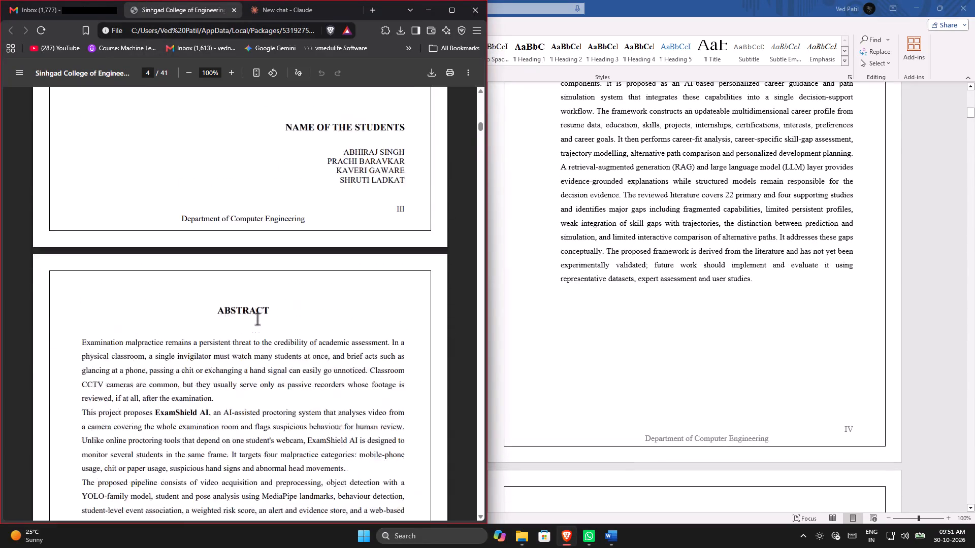
scroll(257, 319, "up", 2)
left_click(251, 290)
scroll(251, 290, "up", 4)
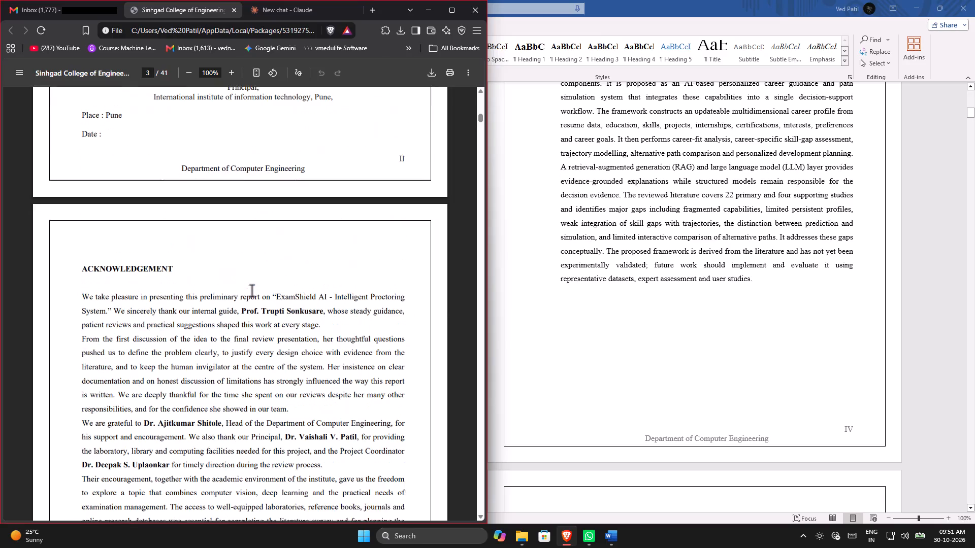
scroll(732, 270, "up", 18)
scroll(732, 270, "down", 8)
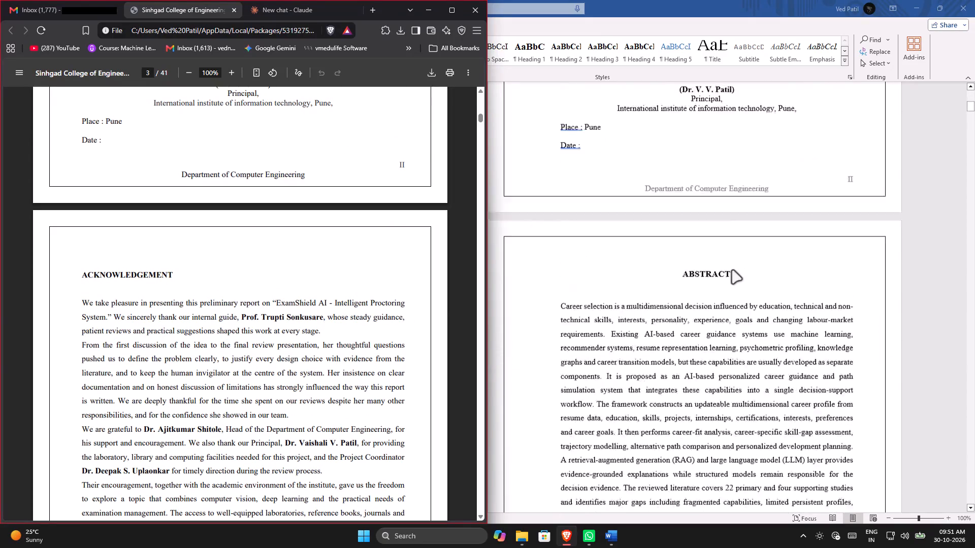
scroll(732, 270, "up", 20)
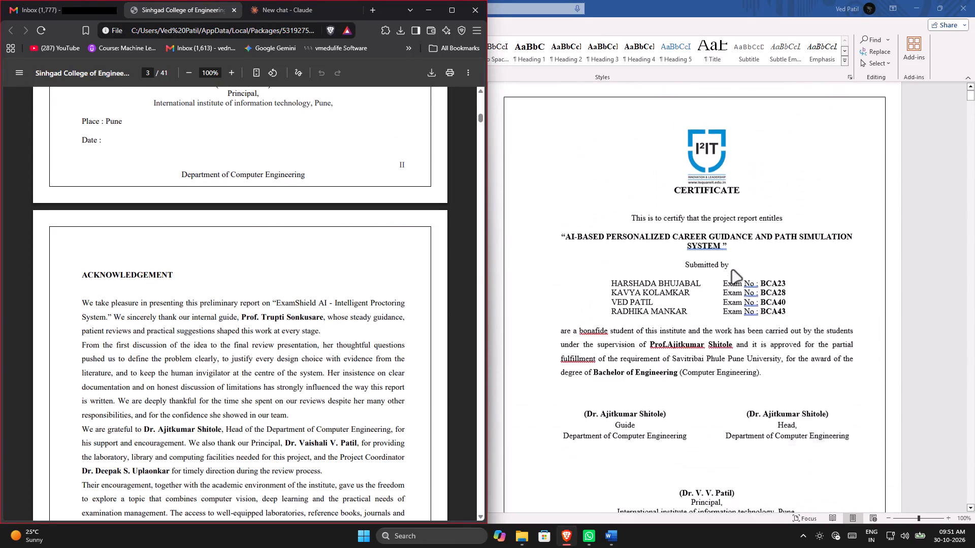
scroll(732, 270, "up", 7)
scroll(732, 270, "down", 14)
scroll(314, 345, "down", 8)
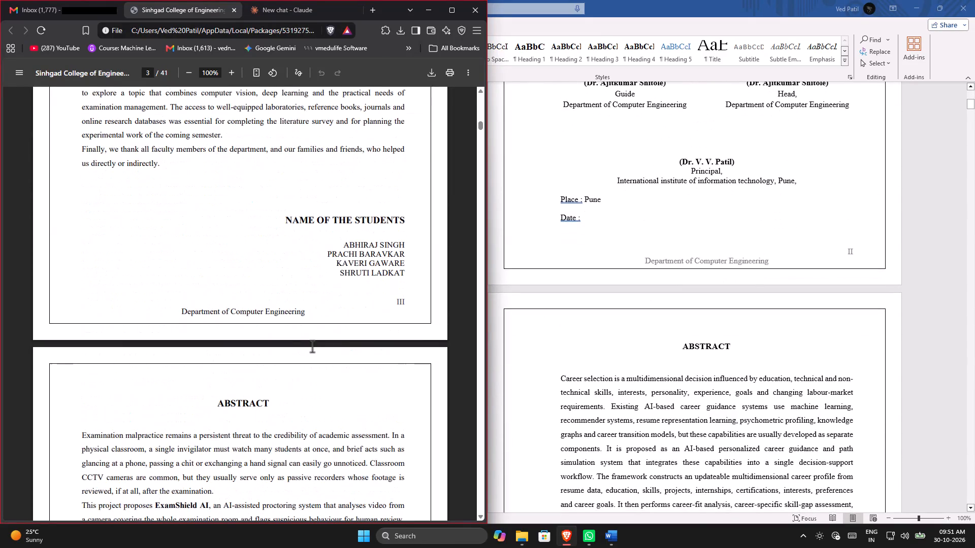
scroll(752, 299, "down", 20)
scroll(752, 299, "down", 6)
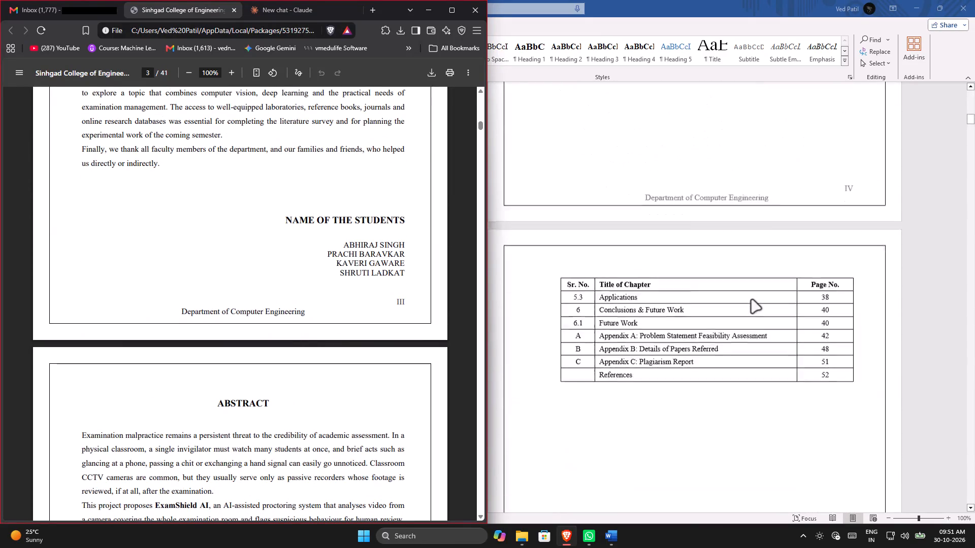
scroll(752, 300, "down", 8)
Fit the CareerTwin report window into the half of the screen beside the sample PDF, with its Abstract page in view.
left_click_drag(667, 7, 974, 296)
scroll(744, 255, "up", 20)
scroll(744, 255, "up", 9)
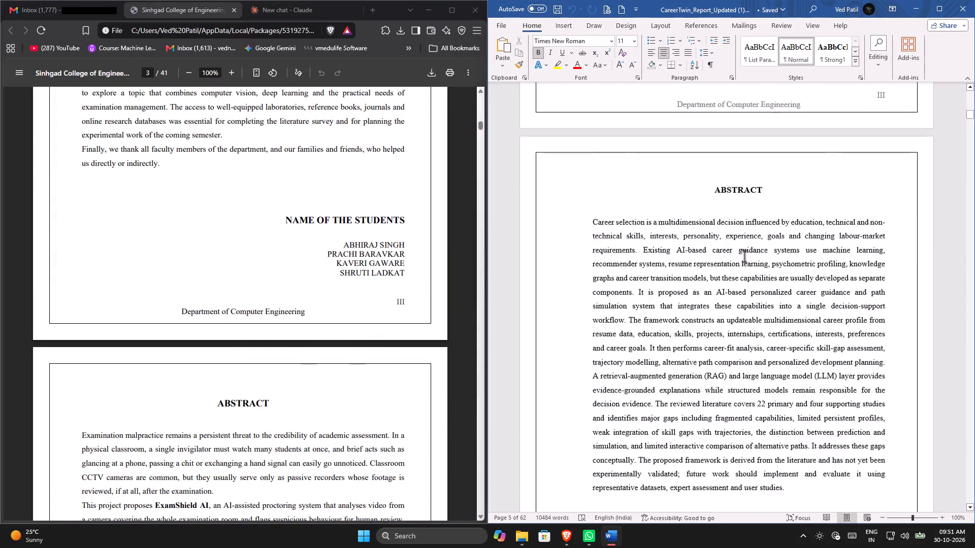
scroll(744, 256, "up", 17)
scroll(757, 253, "up", 4)
scroll(754, 255, "down", 15)
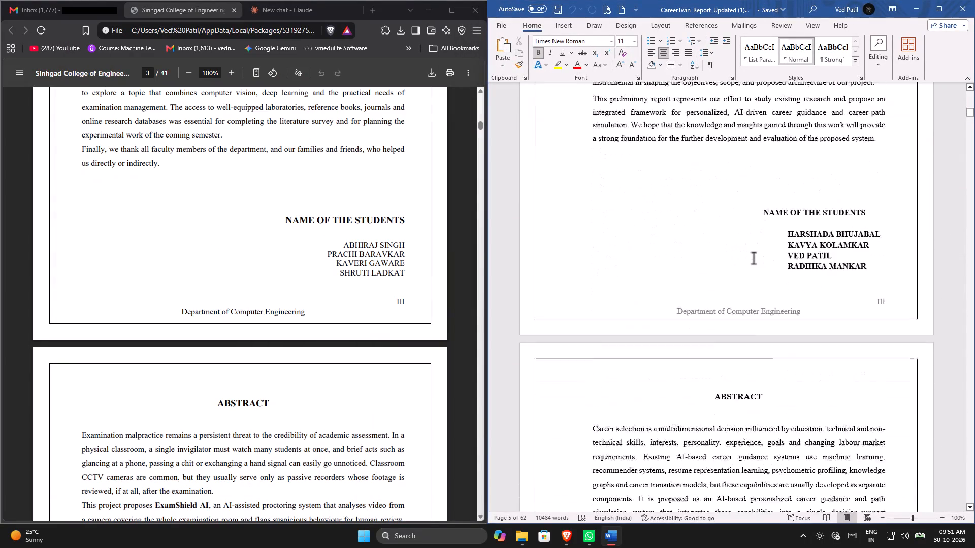
scroll(753, 258, "down", 15)
scroll(349, 325, "down", 8)
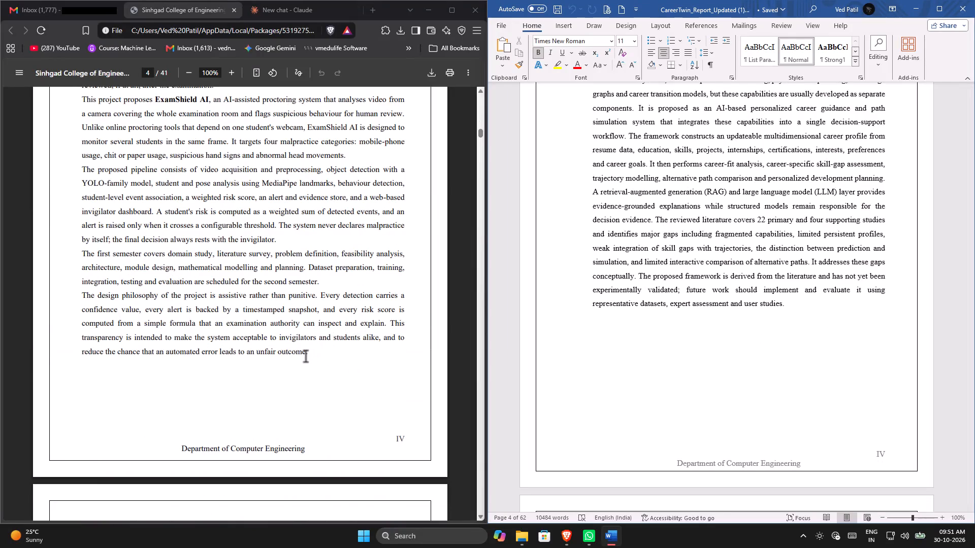
Copy the sample PDF's abstract passage from "The design philosophy of the project" through "can inspect and explain.".
left_click_drag(317, 350, 256, 347)
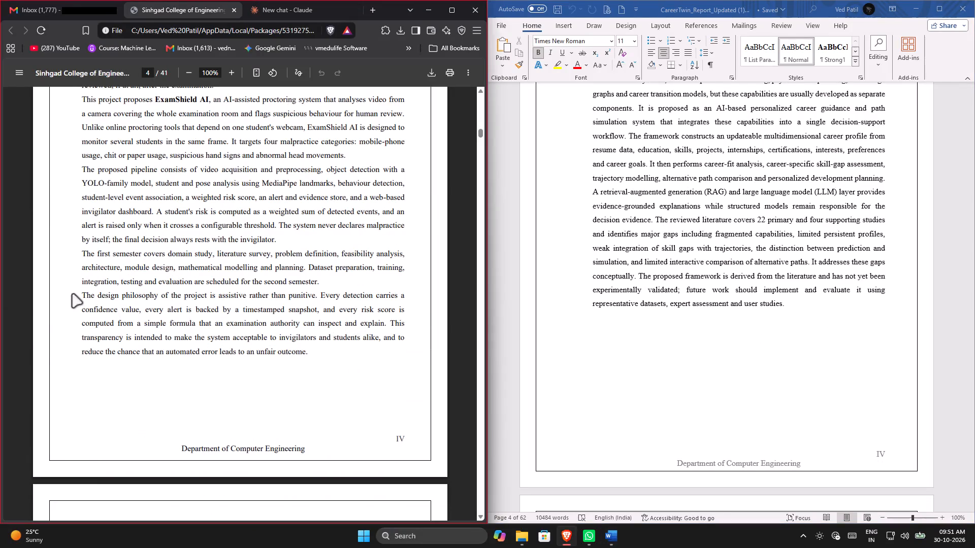
left_click_drag(78, 292, 149, 323)
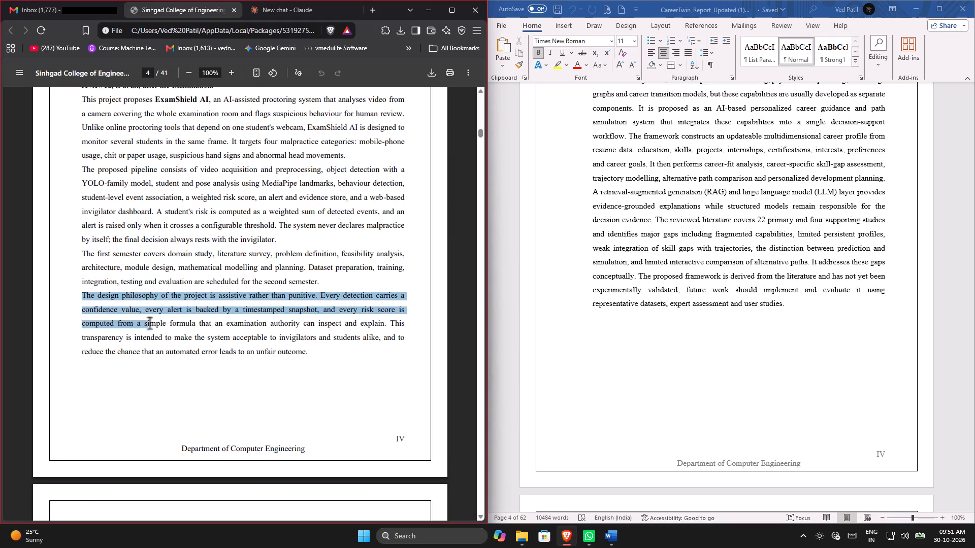
left_click_drag(149, 323, 370, 324)
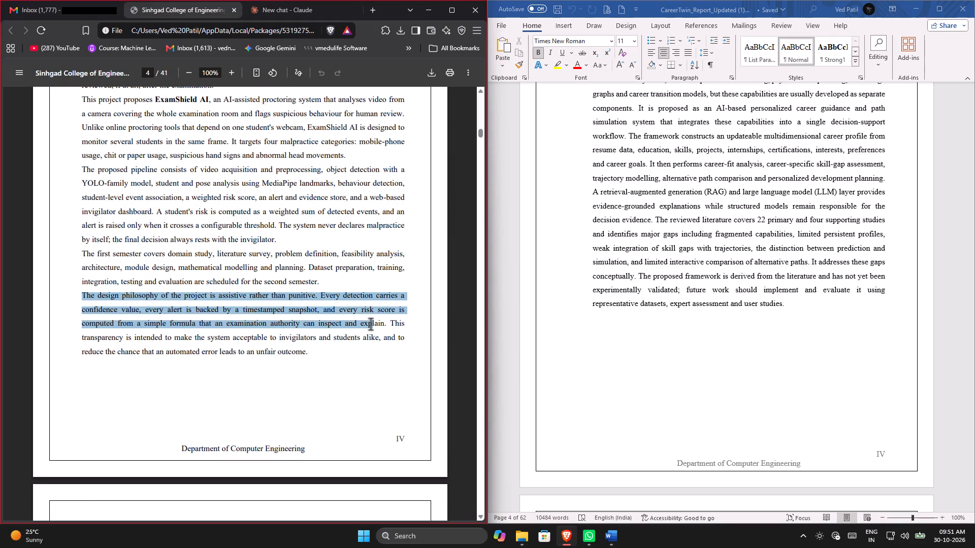
left_click_drag(370, 324, 386, 323)
key("ctrl+c")
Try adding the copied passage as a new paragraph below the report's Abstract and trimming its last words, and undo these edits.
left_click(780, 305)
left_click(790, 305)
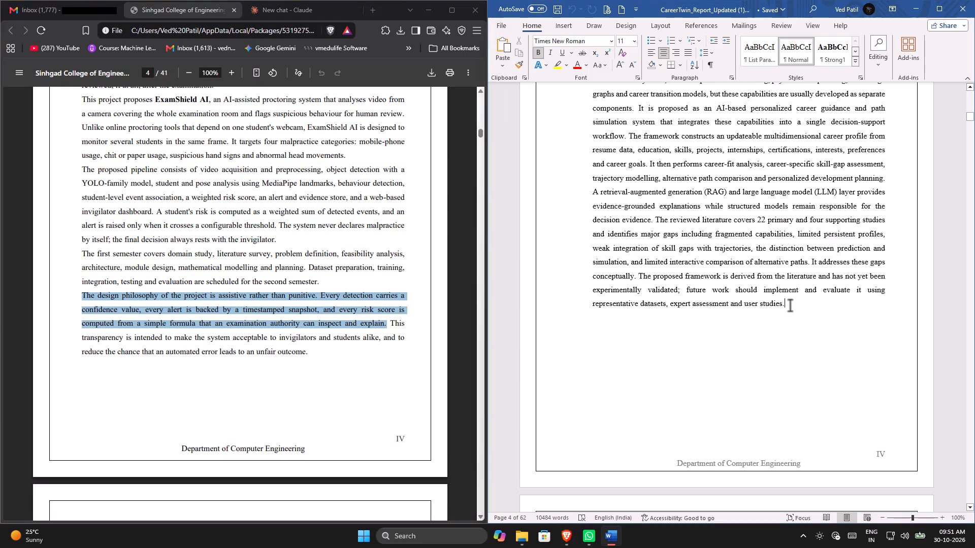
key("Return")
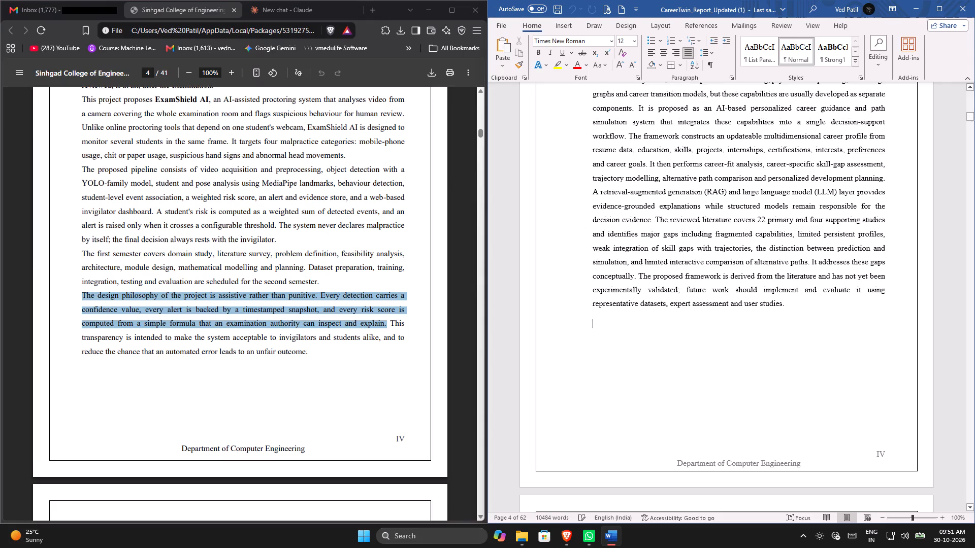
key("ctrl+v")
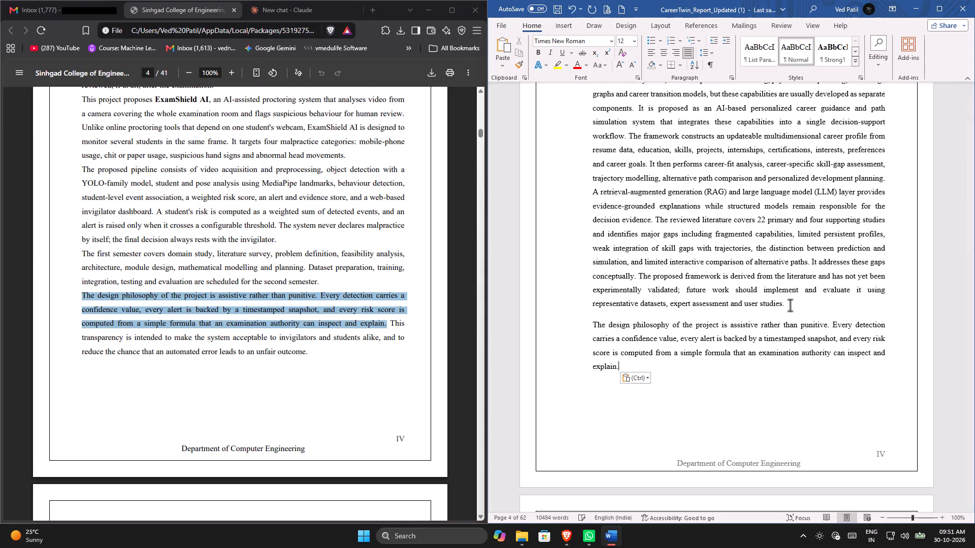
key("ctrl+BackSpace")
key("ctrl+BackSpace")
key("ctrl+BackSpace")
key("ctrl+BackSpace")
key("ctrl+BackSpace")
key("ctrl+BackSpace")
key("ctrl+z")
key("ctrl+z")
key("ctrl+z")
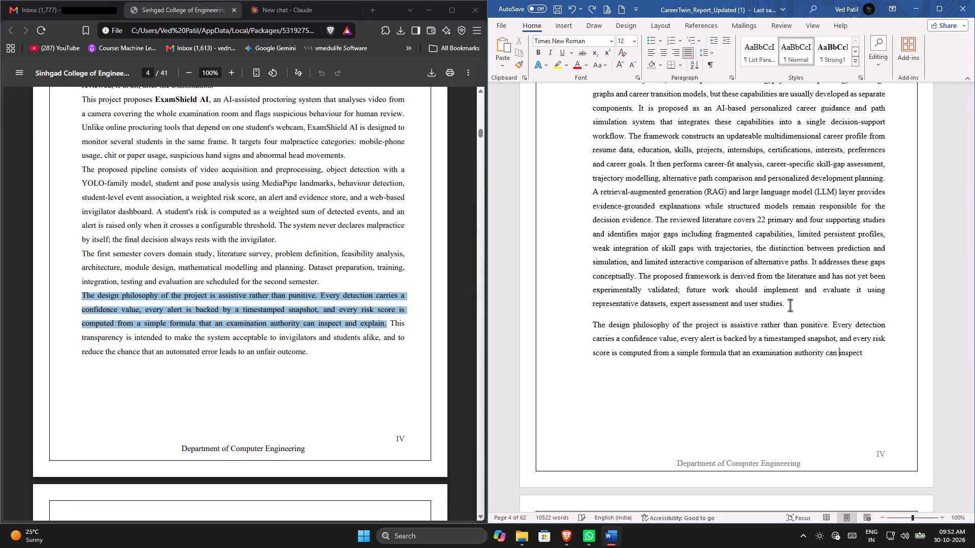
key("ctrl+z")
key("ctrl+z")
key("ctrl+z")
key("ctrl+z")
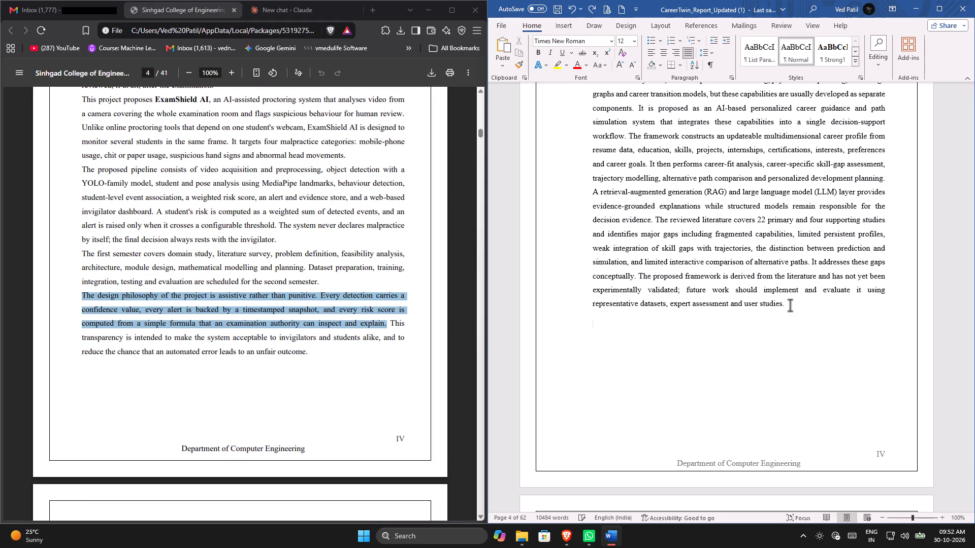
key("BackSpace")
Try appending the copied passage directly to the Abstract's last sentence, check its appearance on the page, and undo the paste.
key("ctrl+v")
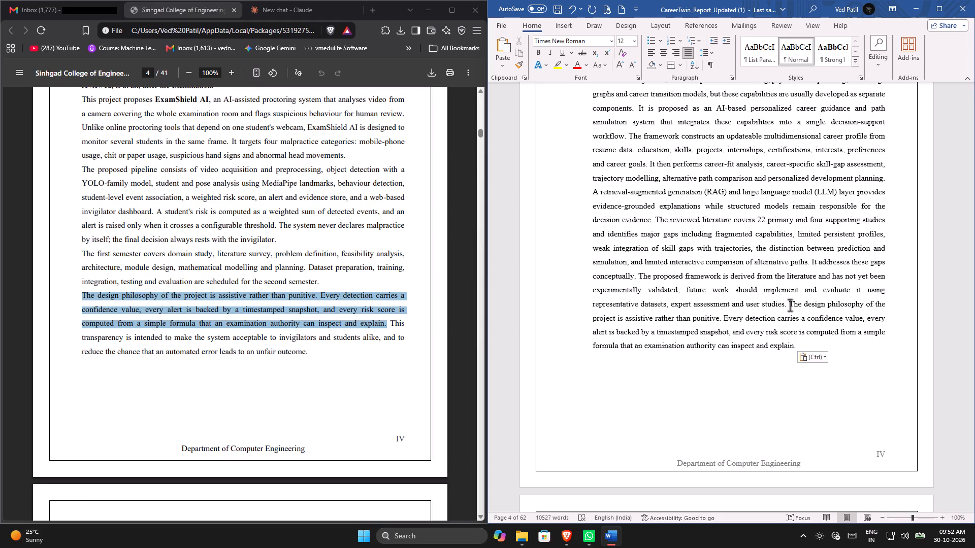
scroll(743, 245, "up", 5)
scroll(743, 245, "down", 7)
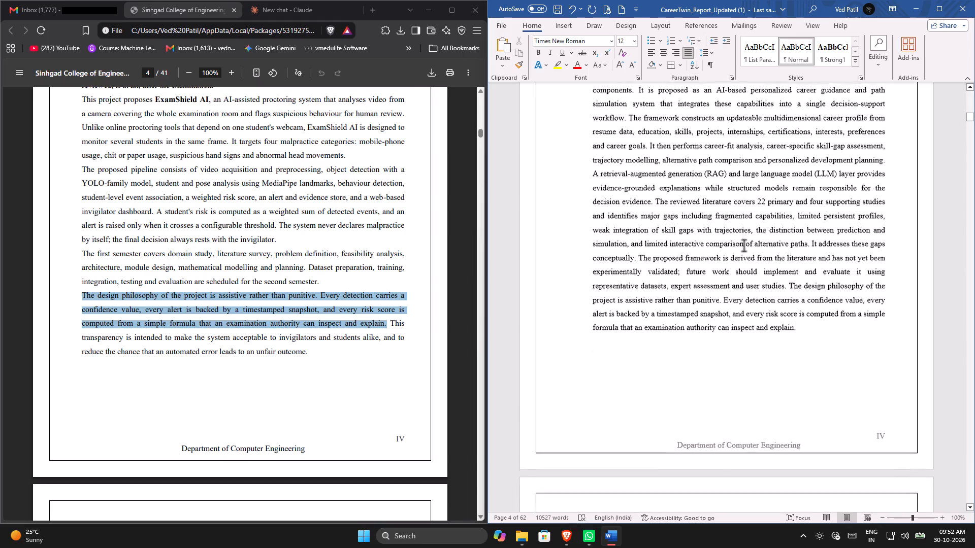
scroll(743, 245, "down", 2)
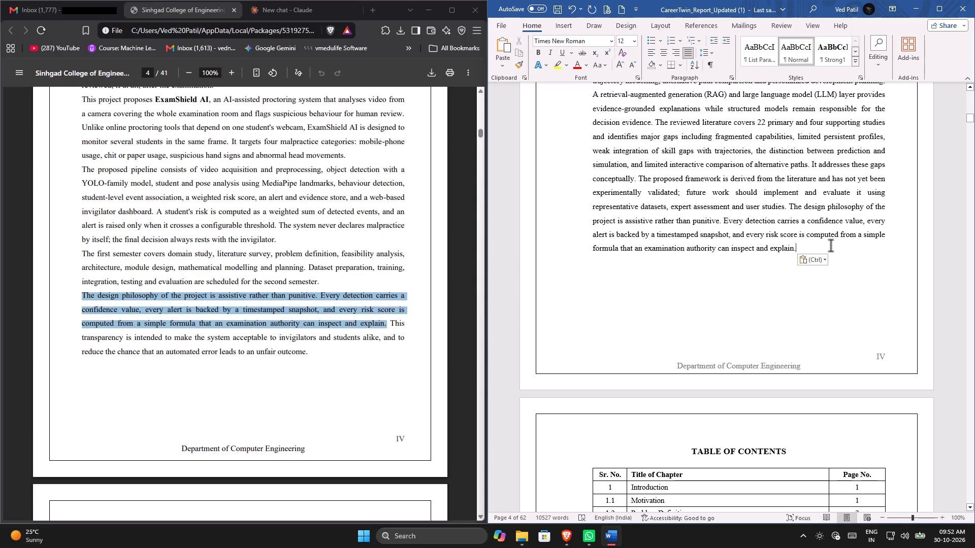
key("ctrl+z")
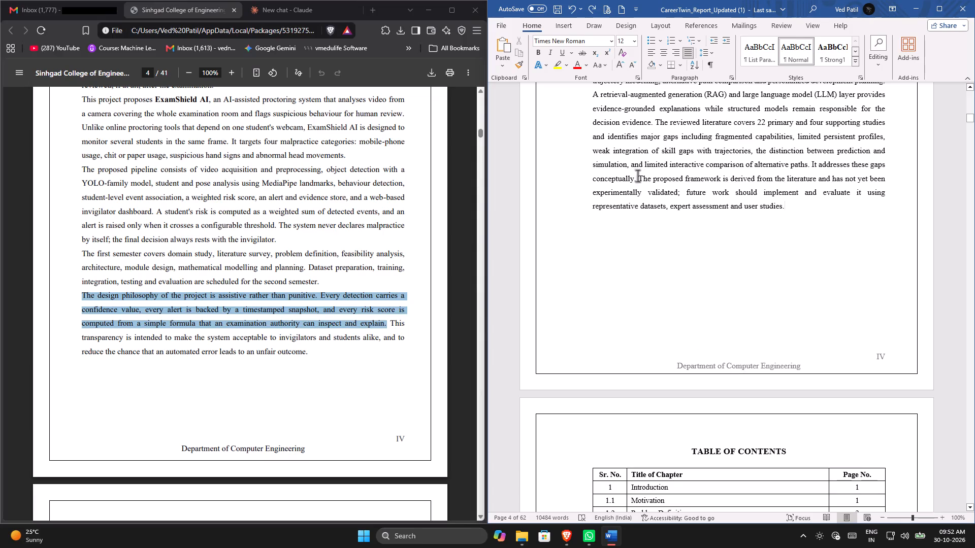
Insert the copied passage in the Abstract between "It addresses these gaps conceptually." and "The proposed framework", with one period and space after "explain".
left_click(638, 176)
key("period")
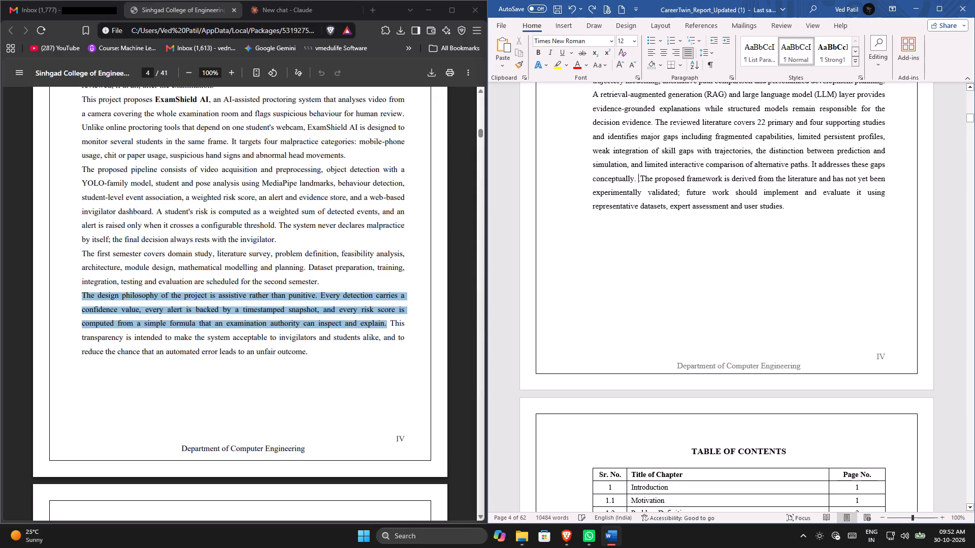
key("Left")
key("ctrl+v")
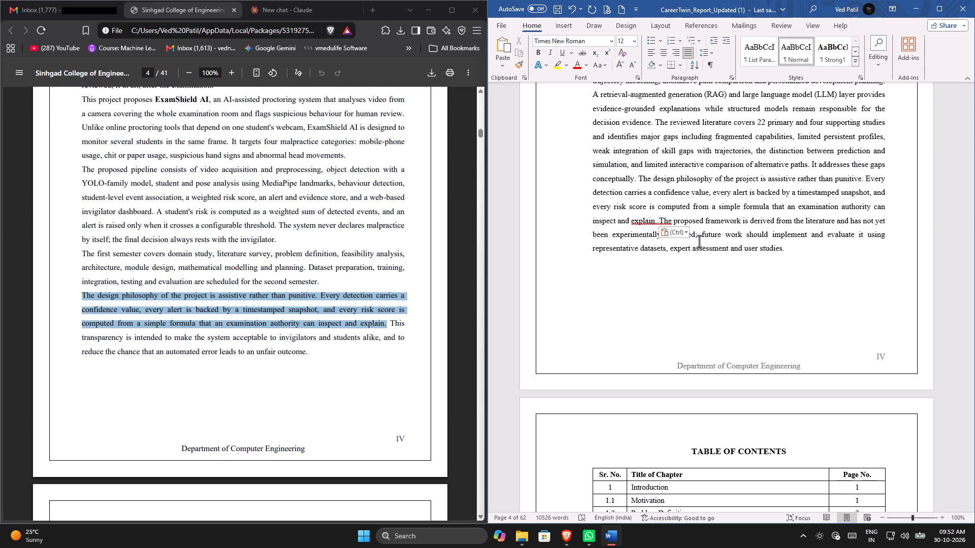
key("space")
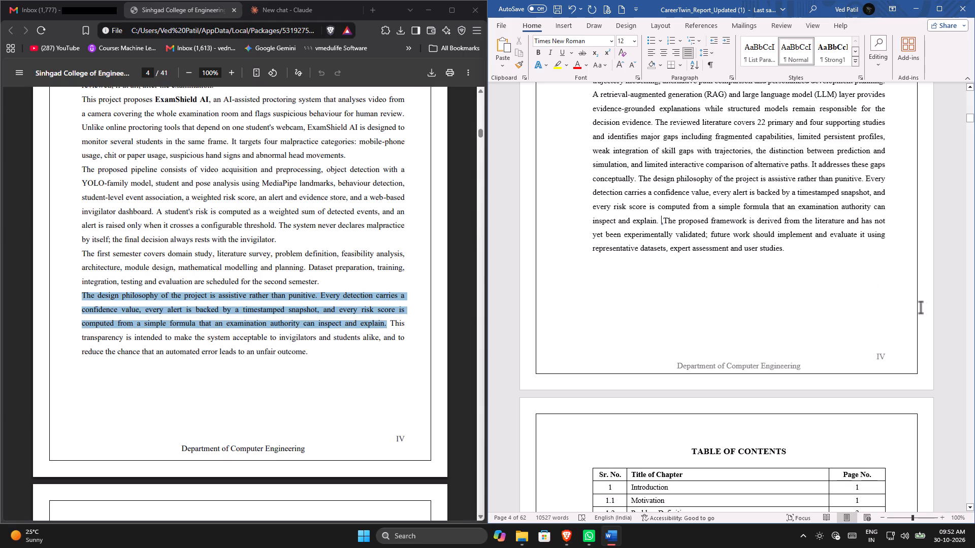
key("BackSpace")
key("BackSpace")
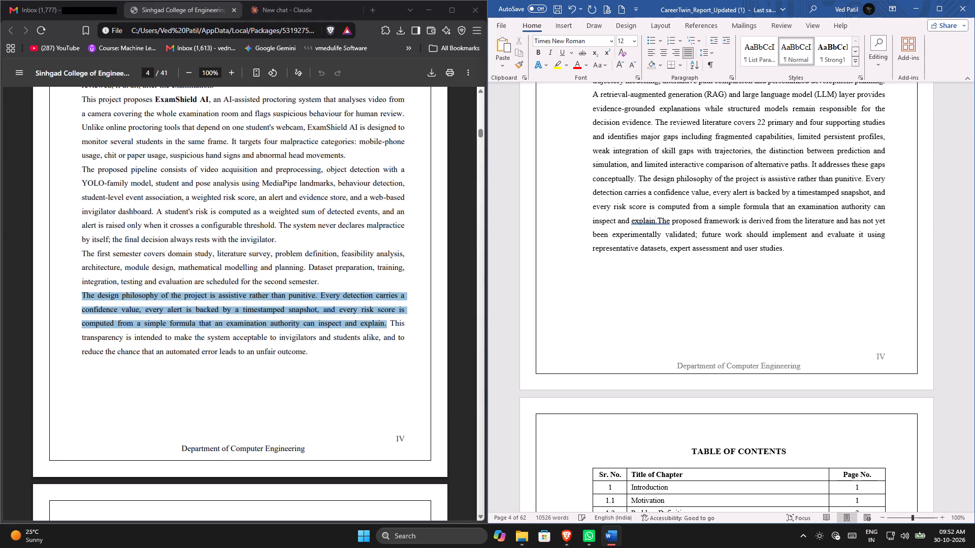
left_click(777, 270)
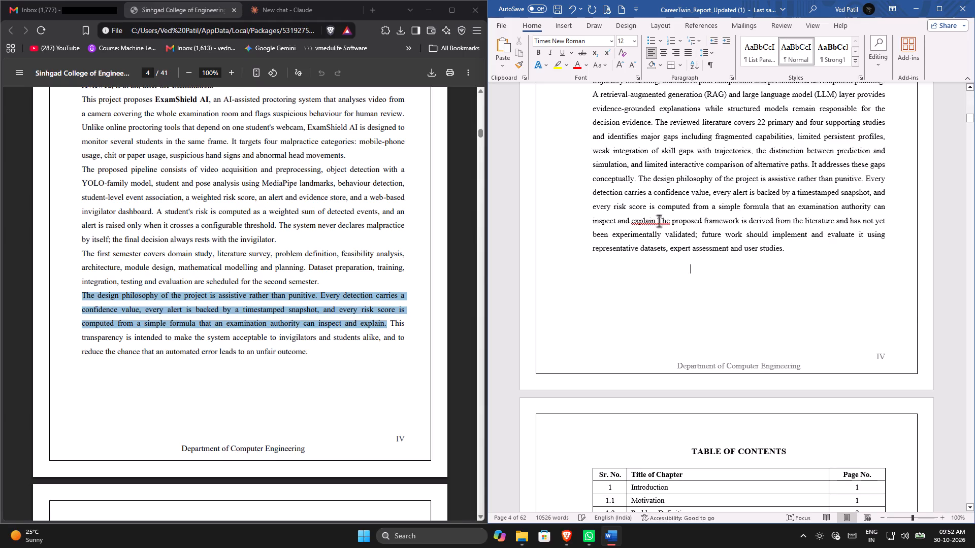
left_click(658, 220)
key("BackSpace")
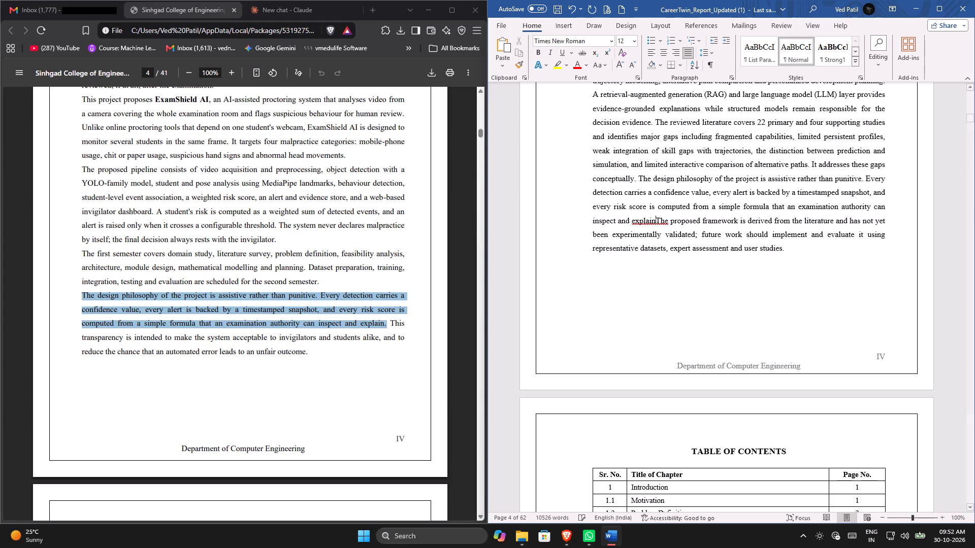
key("period")
key("space")
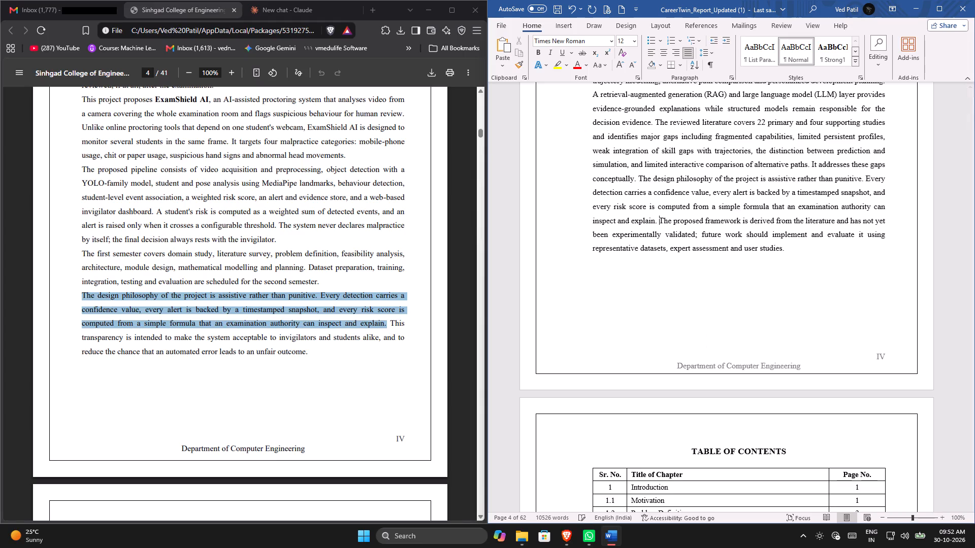
Check the Abstract page with the inserted passage and save the report.
left_click(788, 266)
scroll(788, 266, "up", 7)
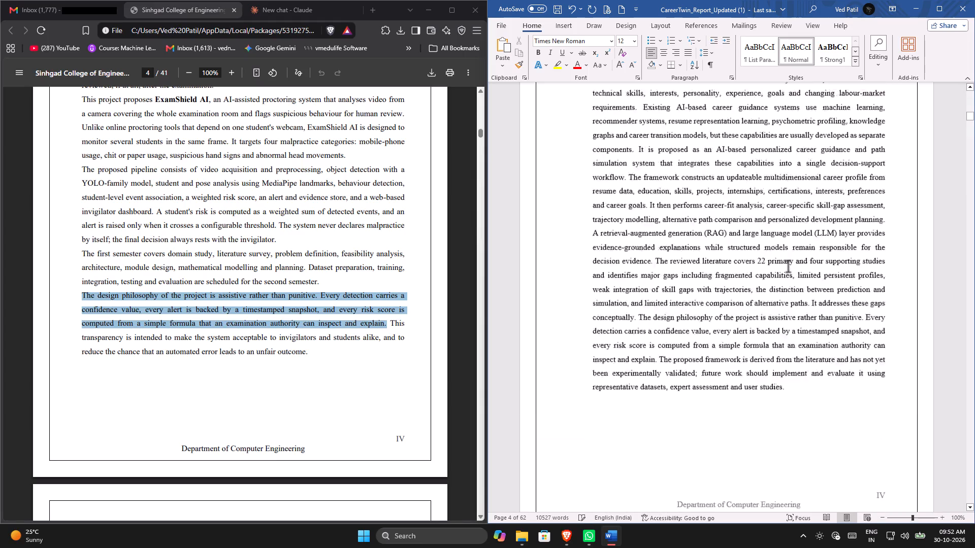
scroll(788, 266, "up", 4)
scroll(788, 266, "down", 7)
scroll(203, 366, "down", 8)
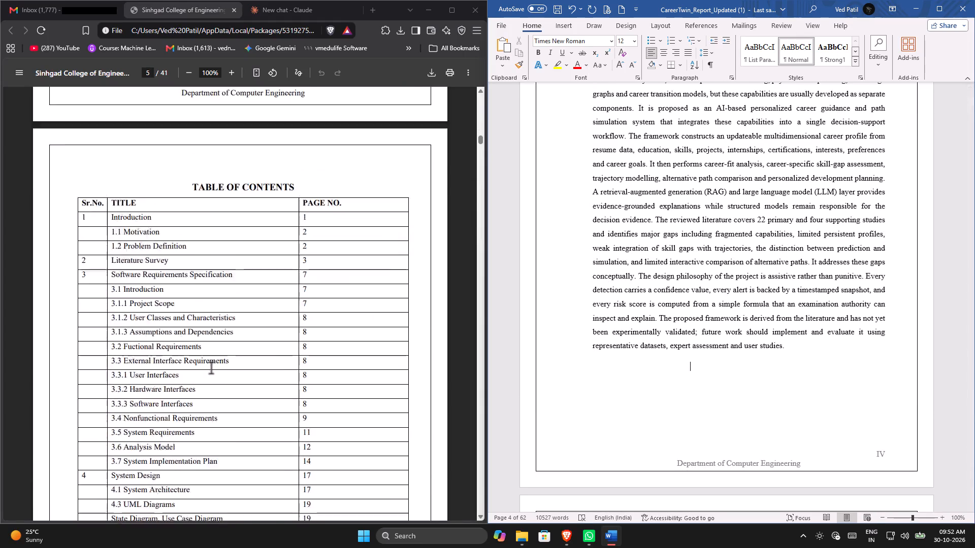
left_click(723, 337)
key("ctrl+s")
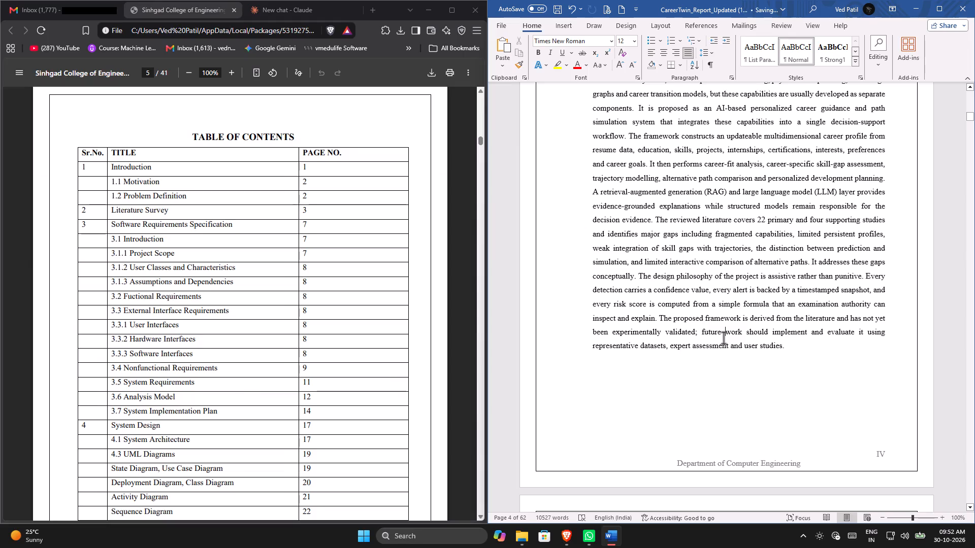
Compare the report's Table of Contents, entries and page numbers, with the sample PDF's Table of Contents.
scroll(723, 337, "down", 5)
scroll(371, 408, "down", 5)
scroll(370, 407, "up", 6)
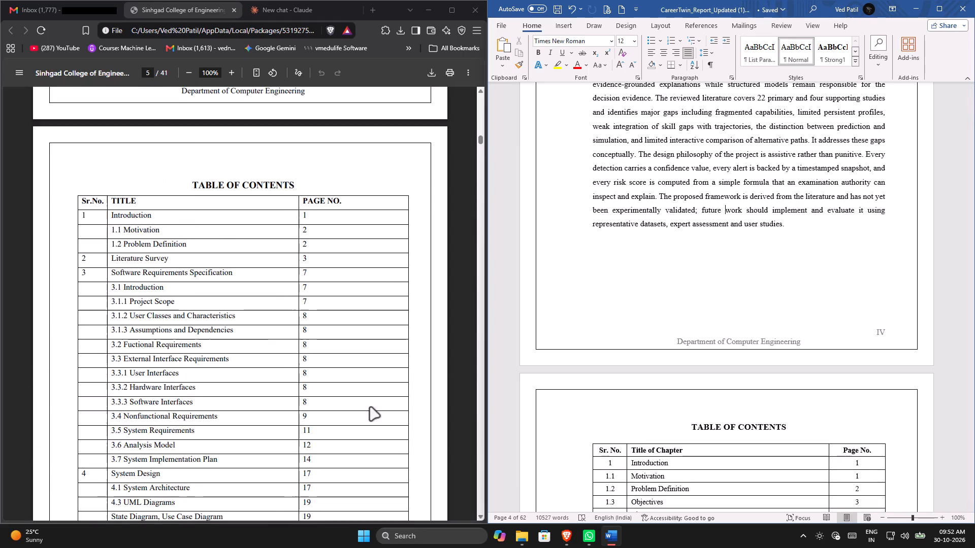
scroll(964, 261, "down", 17)
scroll(607, 356, "down", 1)
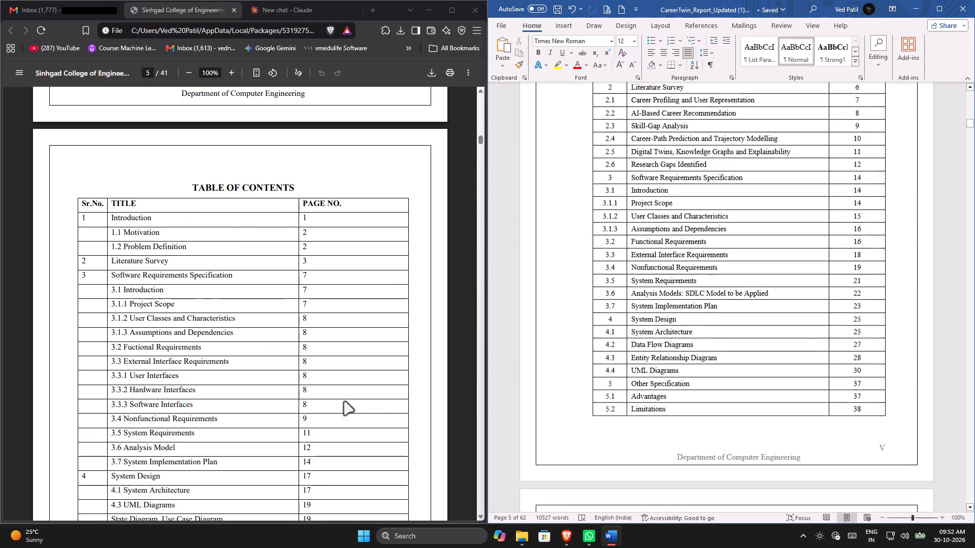
scroll(219, 425, "down", 12)
scroll(703, 284, "down", 12)
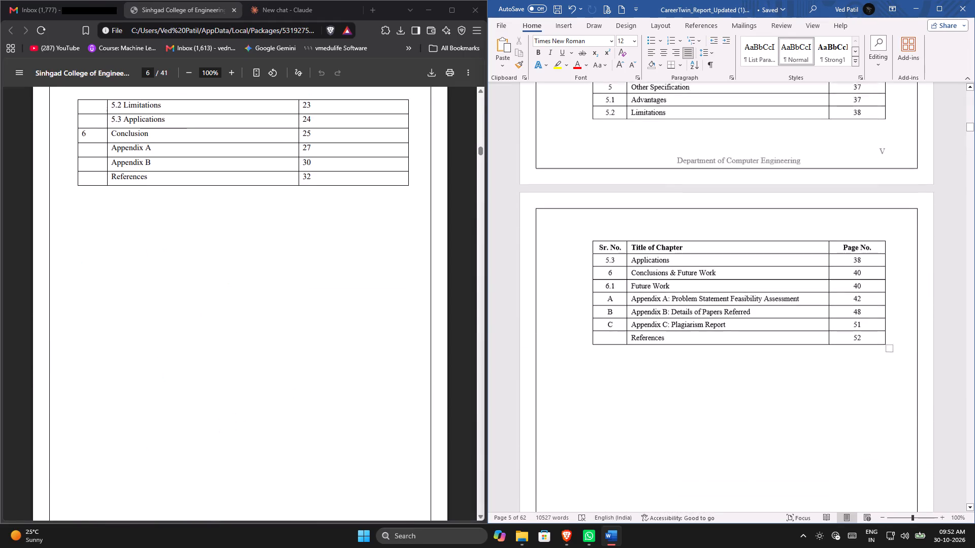
scroll(224, 366, "up", 13)
scroll(224, 366, "down", 15)
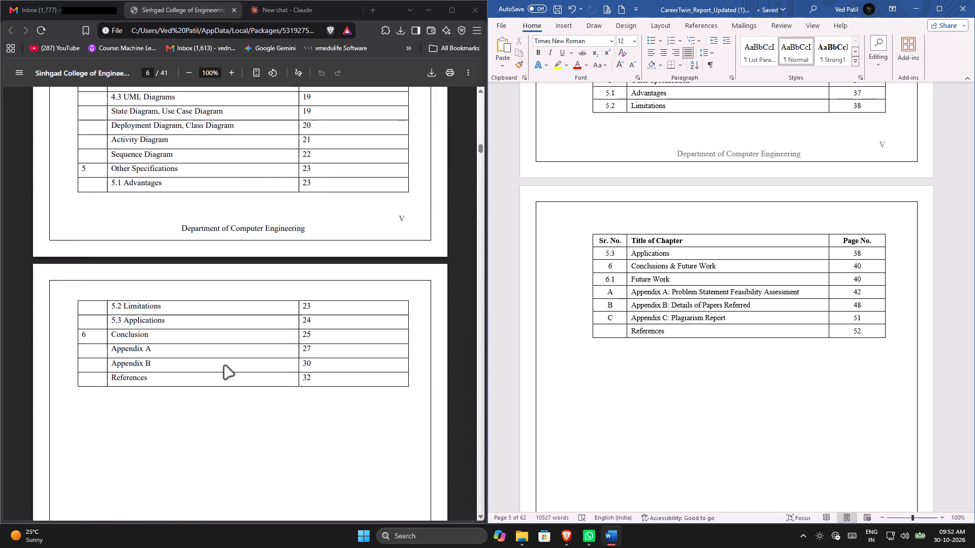
scroll(224, 366, "down", 6)
scroll(224, 366, "up", 13)
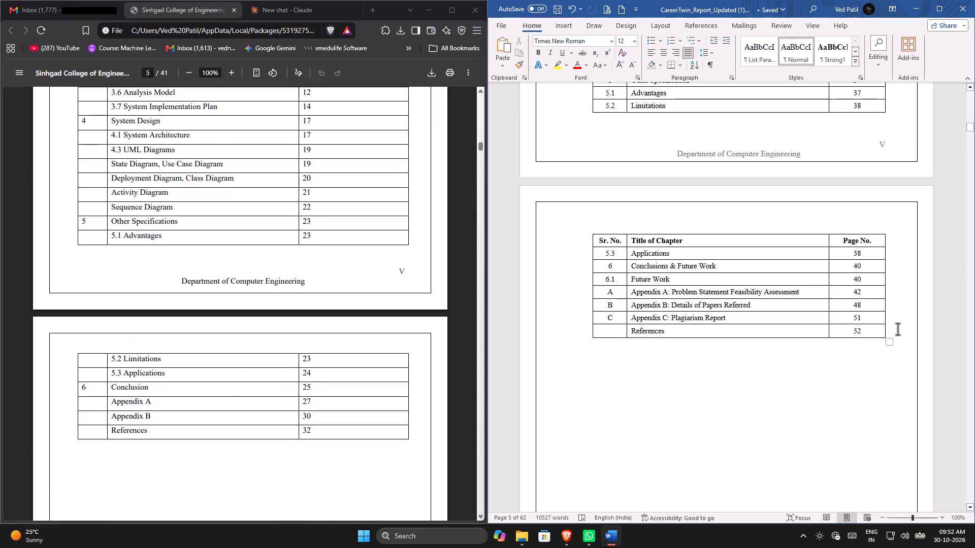
scroll(210, 341, "up", 3)
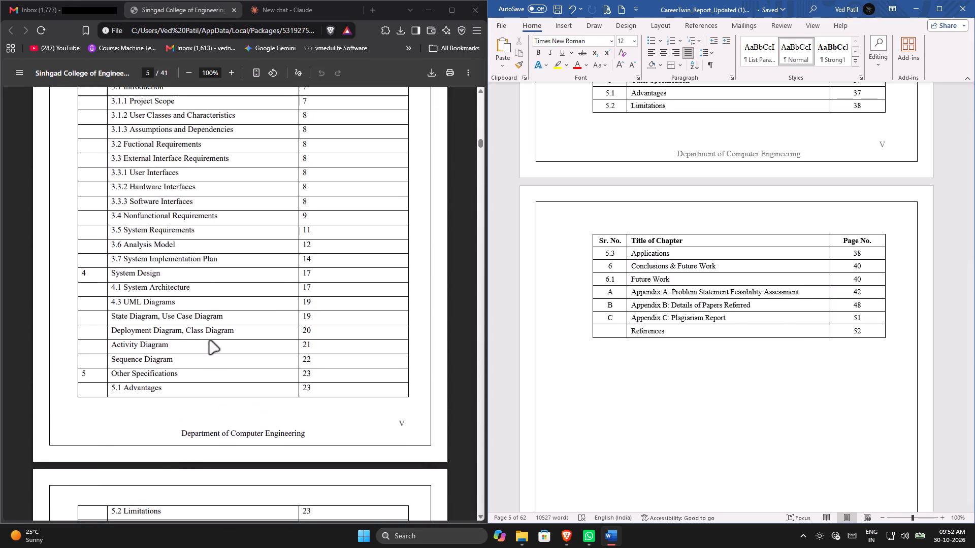
scroll(210, 341, "up", 3)
scroll(210, 341, "down", 13)
scroll(210, 341, "up", 4)
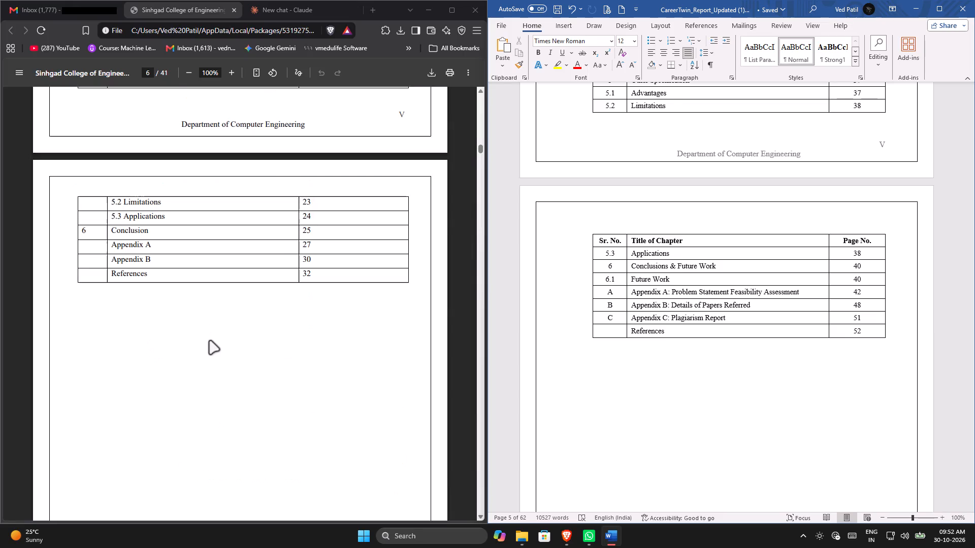
scroll(626, 300, "up", 7)
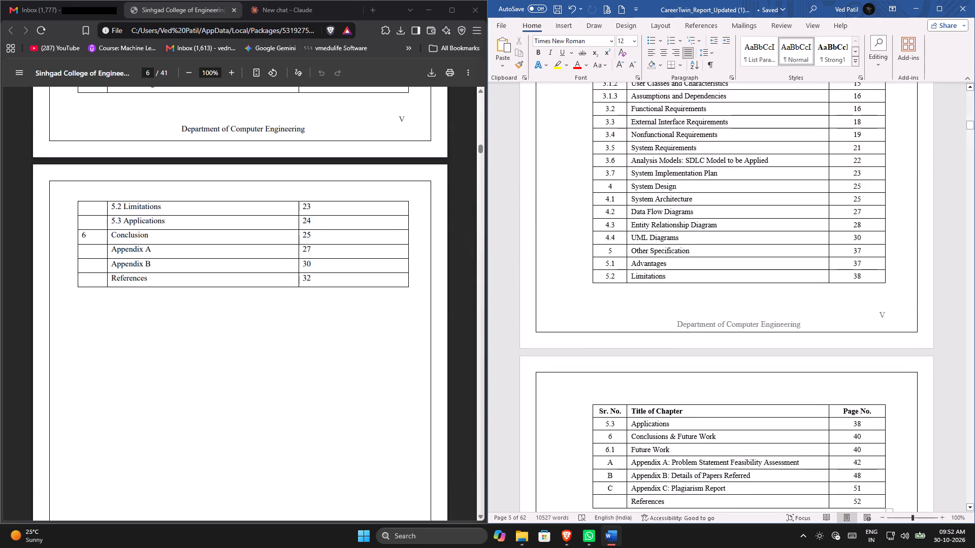
scroll(626, 300, "up", 12)
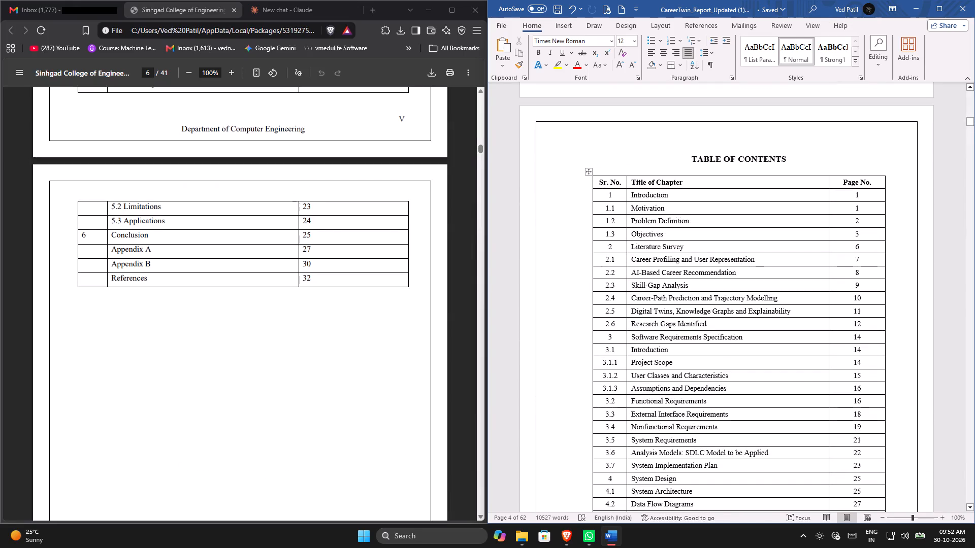
scroll(626, 300, "down", 12)
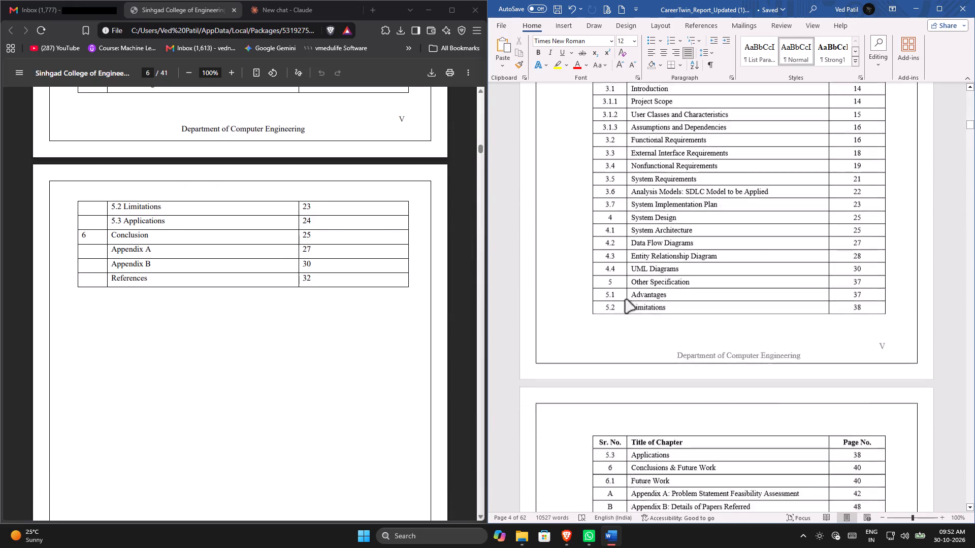
scroll(626, 300, "down", 3)
scroll(241, 400, "down", 5)
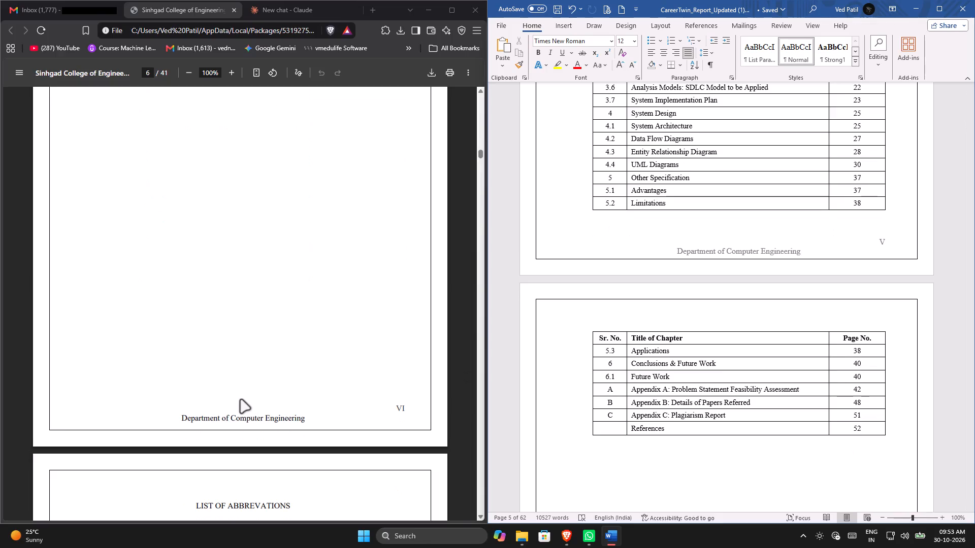
scroll(241, 400, "up", 5)
Compare the report's lists of abbreviations, figures and tables with the corresponding lists in the sample PDF.
scroll(241, 400, "down", 12)
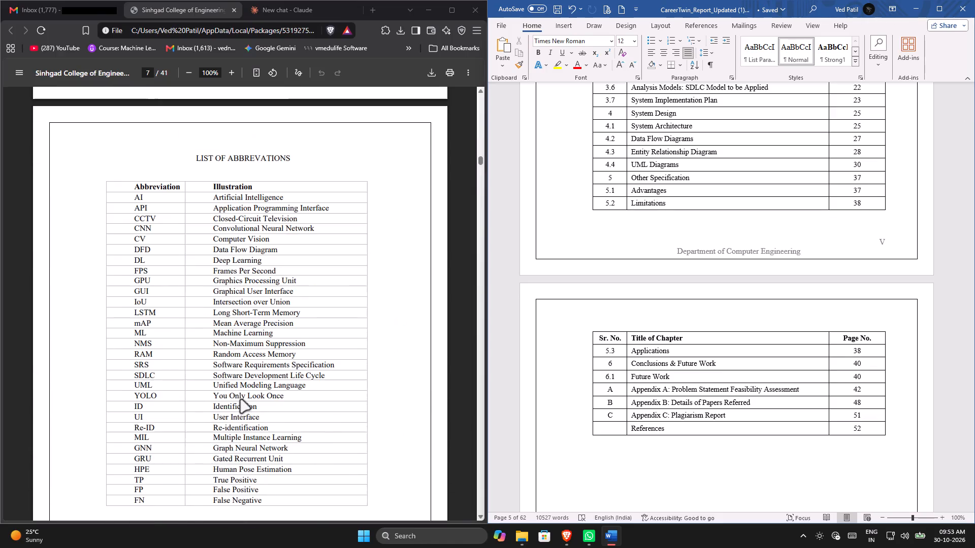
scroll(704, 386, "down", 6)
scroll(646, 358, "down", 18)
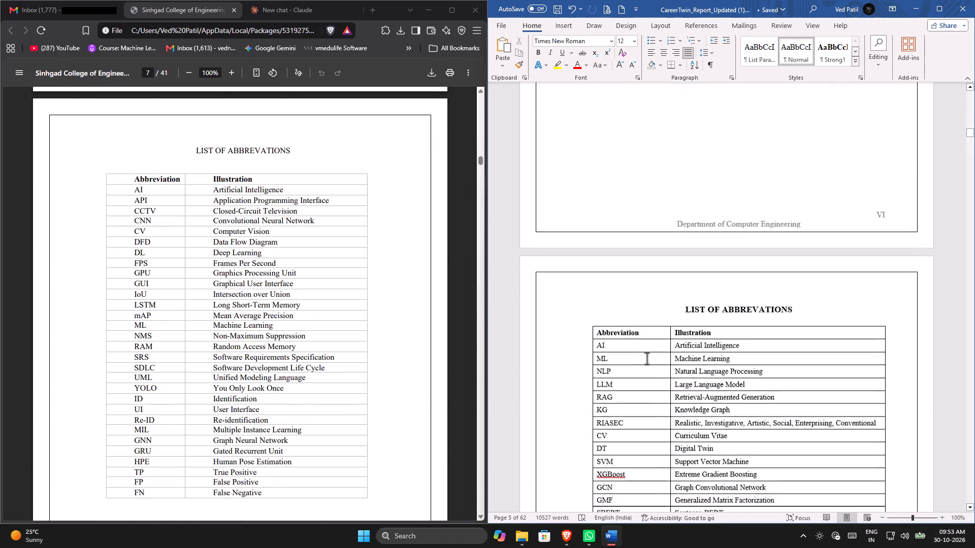
scroll(646, 358, "down", 6)
scroll(321, 371, "down", 8)
scroll(579, 335, "down", 14)
scroll(579, 335, "down", 15)
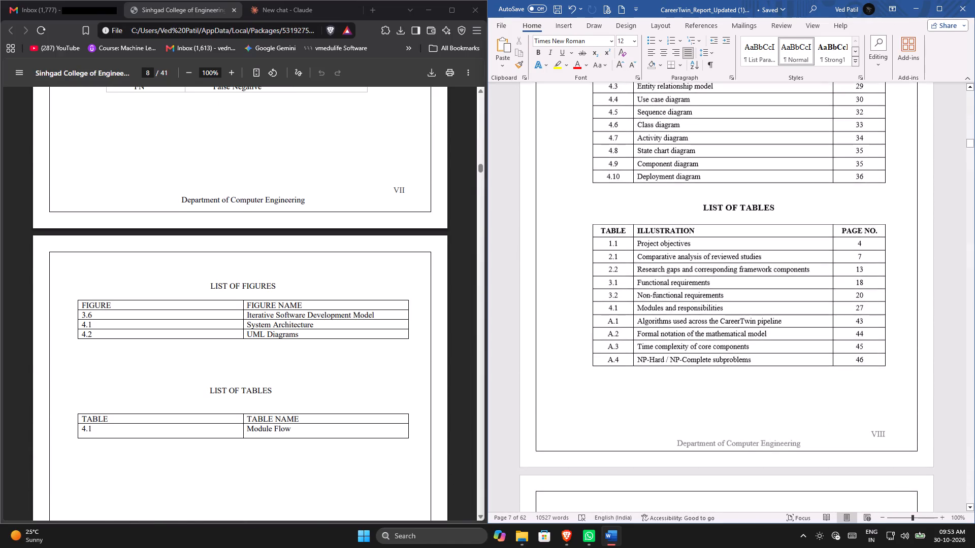
scroll(279, 386, "down", 7)
scroll(616, 315, "up", 1)
scroll(620, 315, "down", 8)
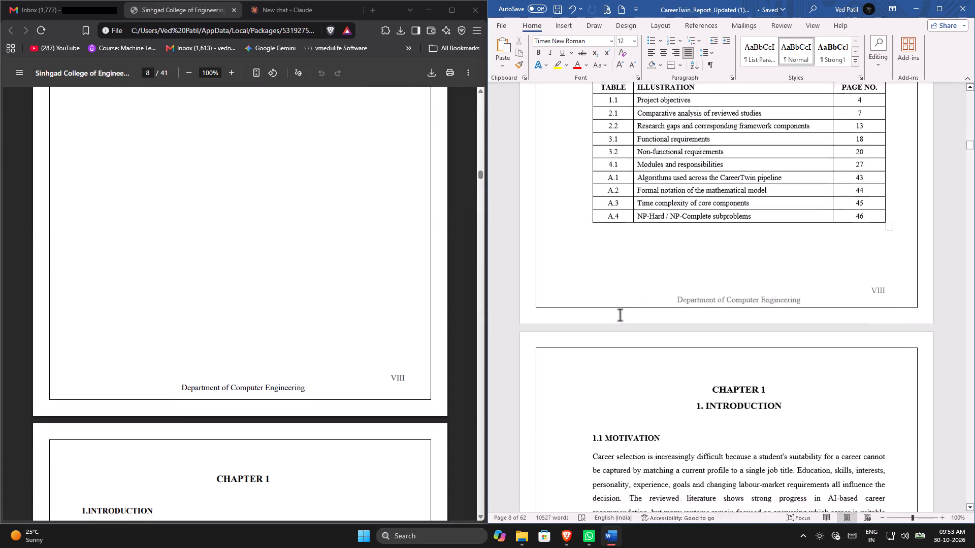
Merge the first three paragraphs of the report's section 1.1 Motivation, through "Career decisions are influenced", into one continuous paragraph.
scroll(620, 315, "down", 11)
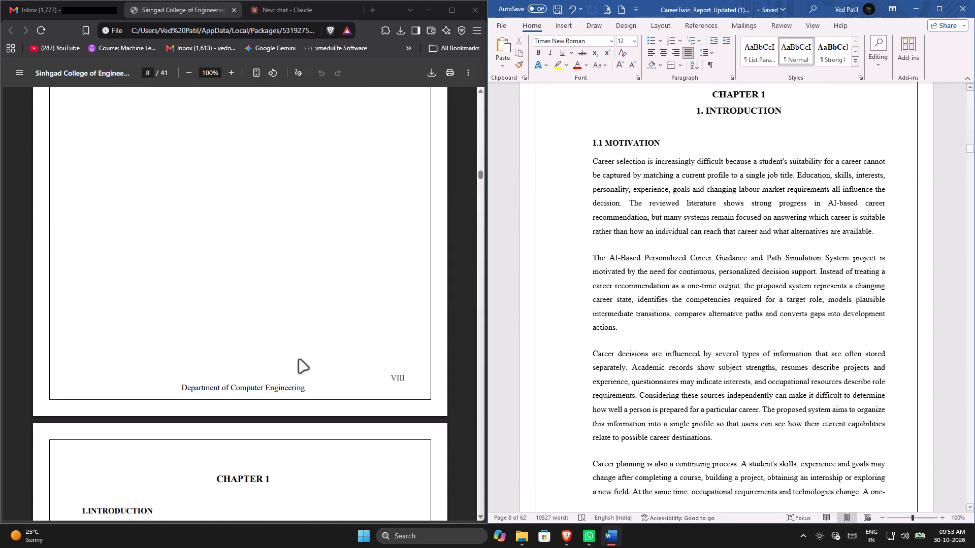
scroll(299, 360, "down", 7)
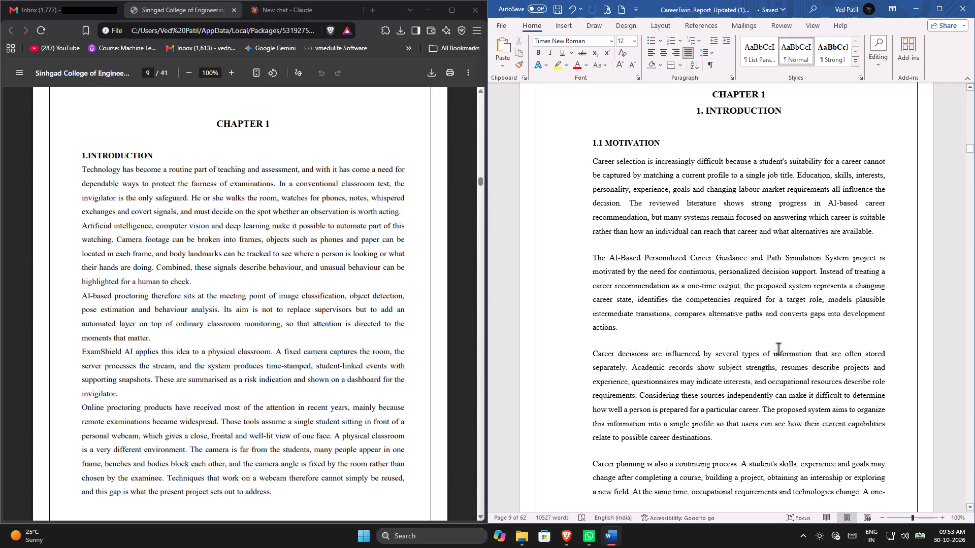
scroll(406, 379, "down", 1)
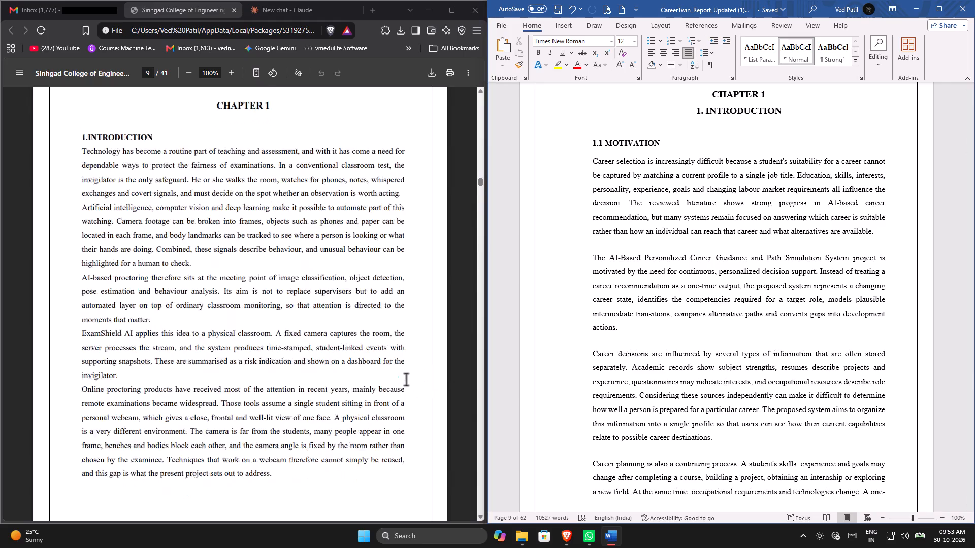
left_click(876, 233)
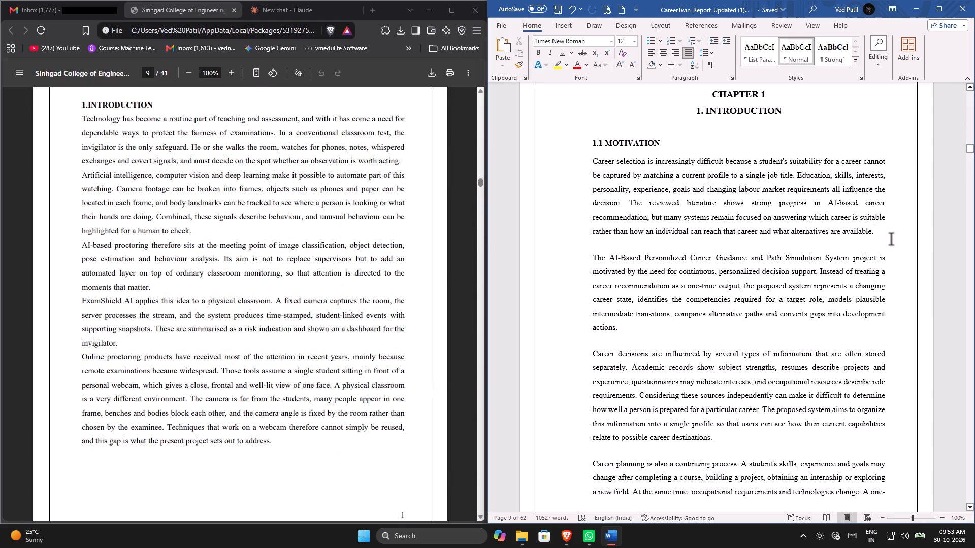
key("Delete")
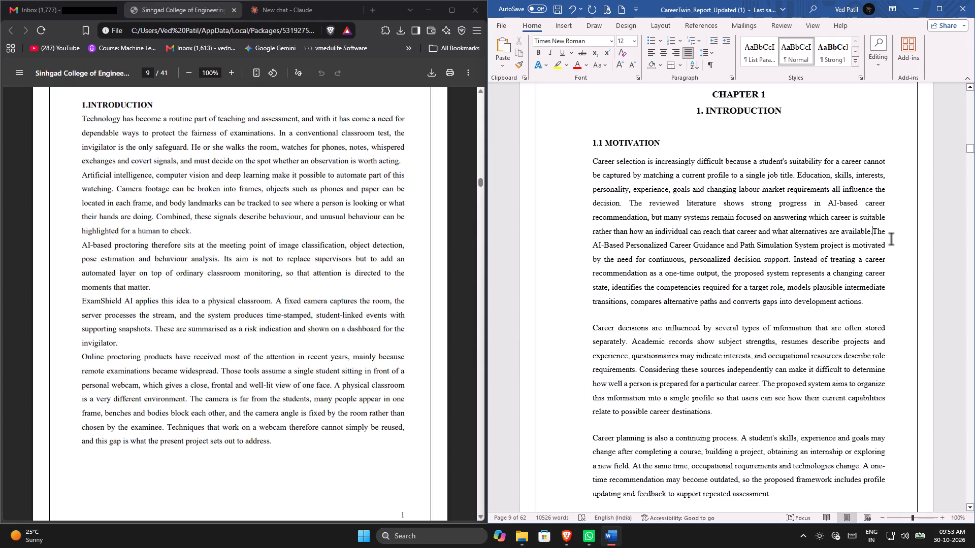
left_click(868, 303)
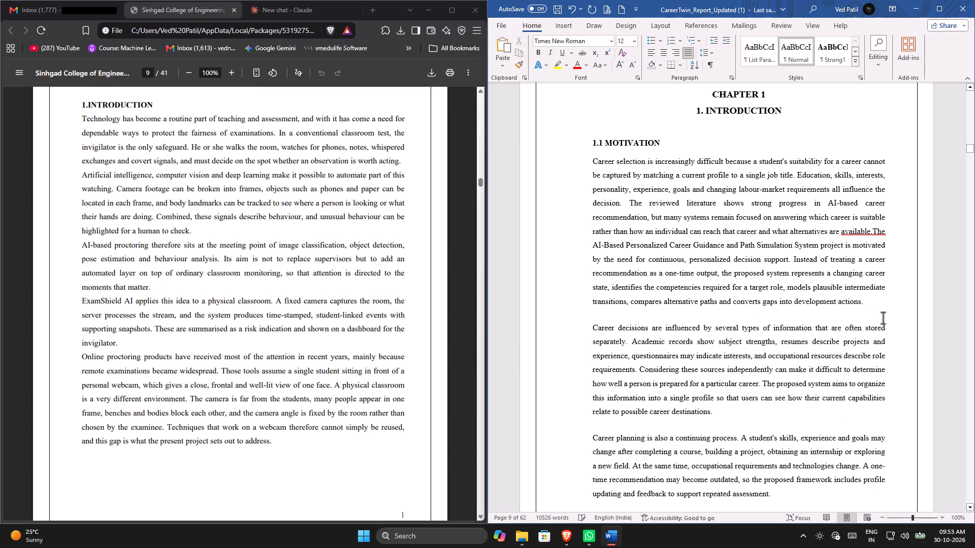
left_click(876, 310)
key("Delete")
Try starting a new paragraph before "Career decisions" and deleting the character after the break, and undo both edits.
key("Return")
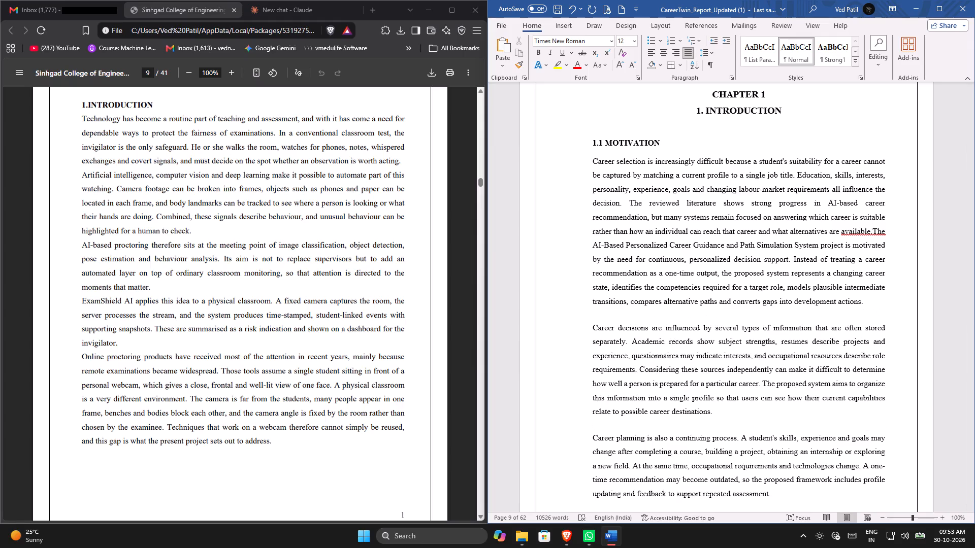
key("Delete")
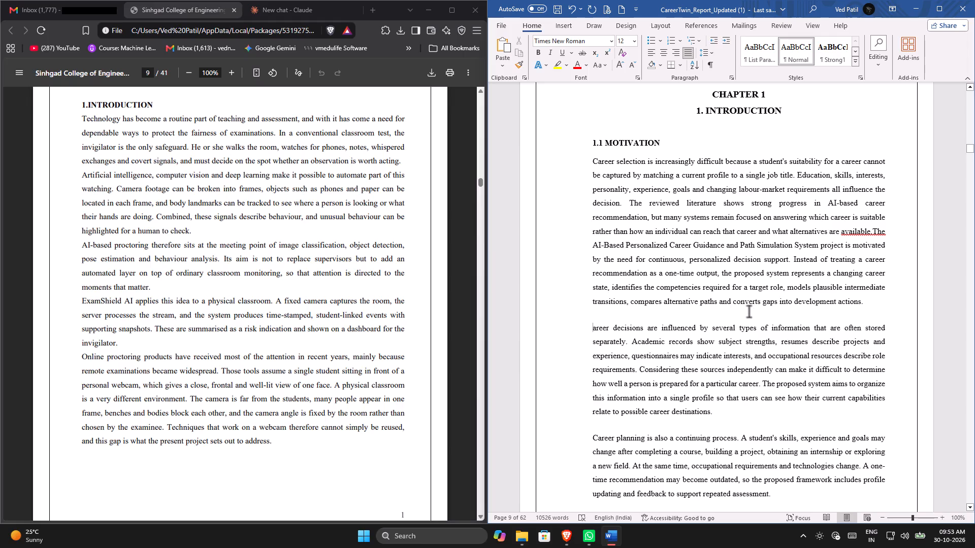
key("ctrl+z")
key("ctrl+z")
Delete the last two paragraphs of section 1.1 Motivation, starting with "Career planning is also" and "Another motivation is".
scroll(808, 345, "down", 3)
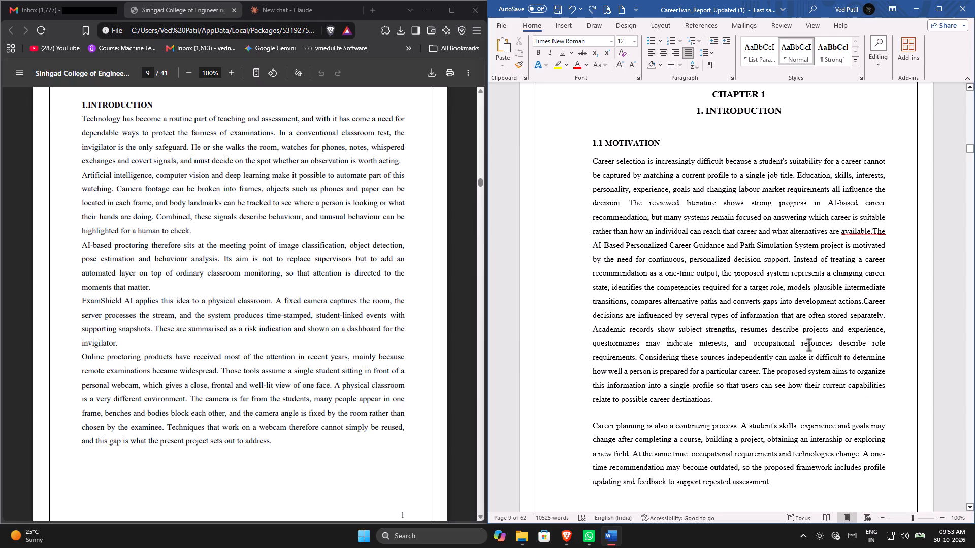
scroll(808, 345, "down", 4)
scroll(398, 393, "down", 7)
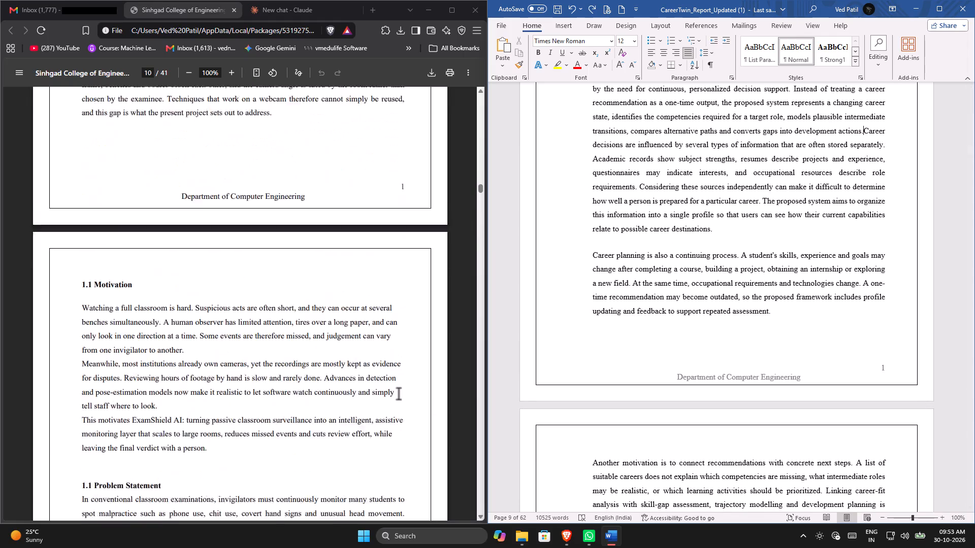
scroll(649, 353, "down", 6)
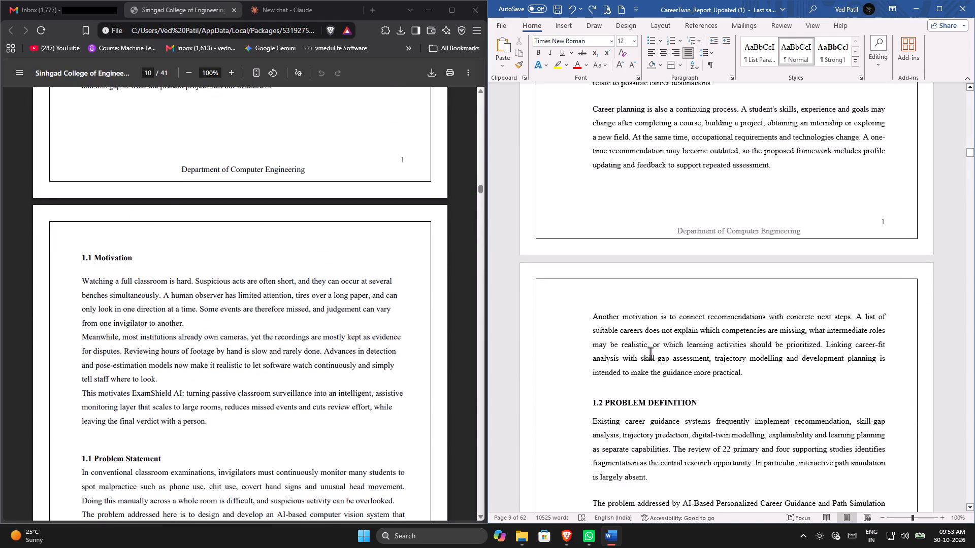
scroll(650, 353, "down", 2)
scroll(650, 353, "up", 4)
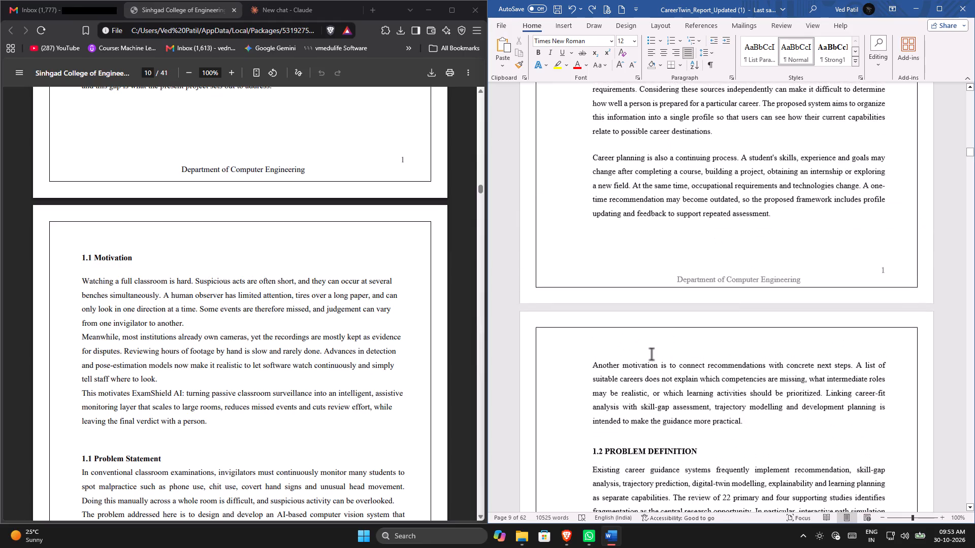
scroll(651, 354, "up", 4)
scroll(651, 354, "down", 4)
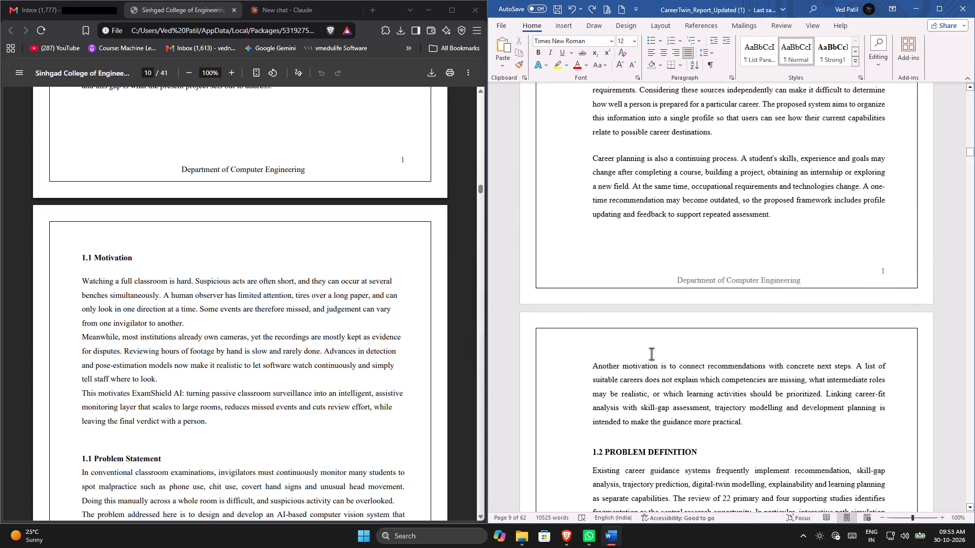
left_click_drag(746, 423, 586, 200)
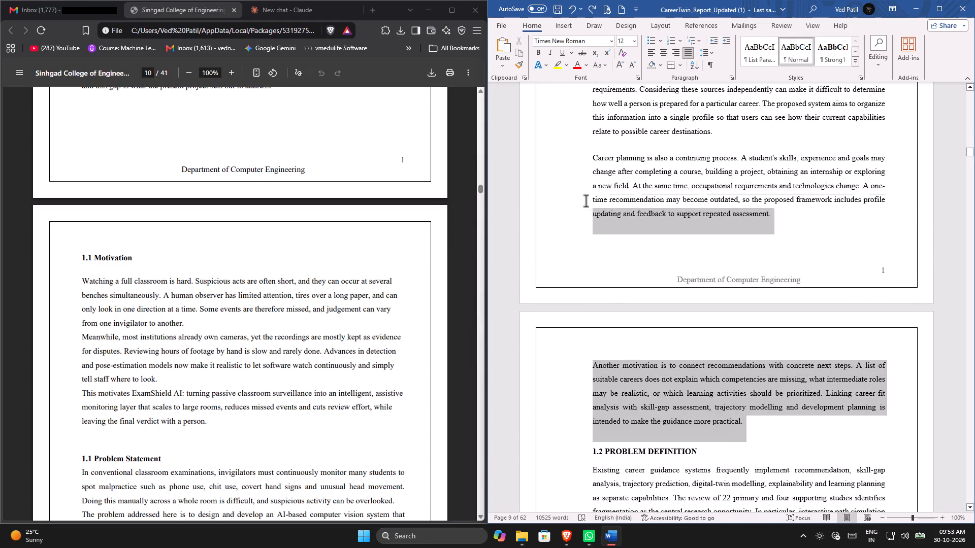
left_click_drag(586, 200, 592, 160)
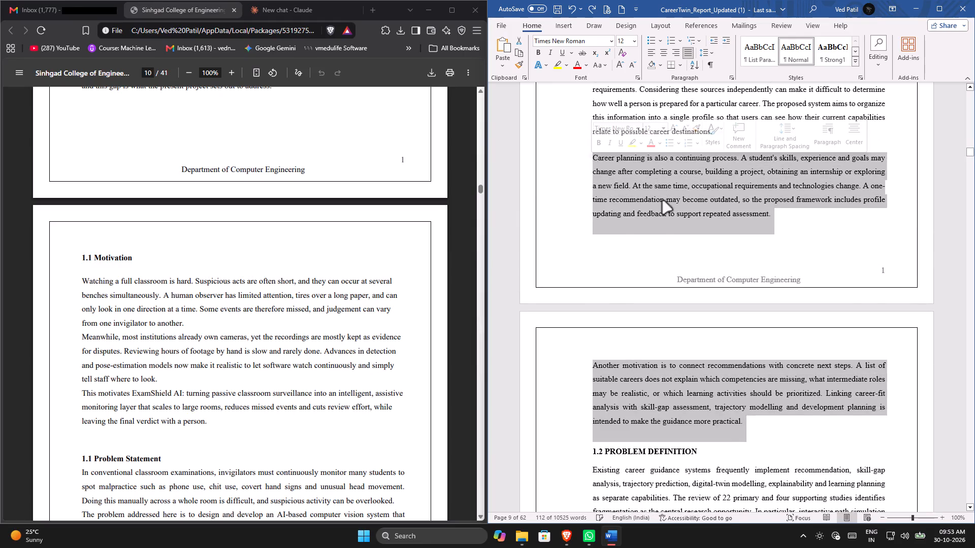
key("BackSpace")
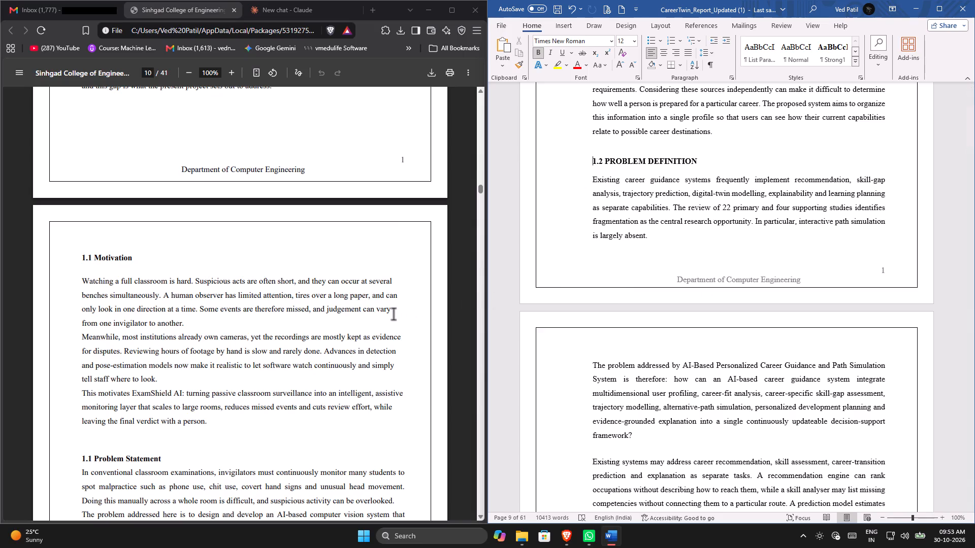
Compare the report's section 1.2 Problem Definition and its following pages with the sample PDF's Problem Statement section.
scroll(393, 314, "down", 12)
scroll(393, 314, "up", 7)
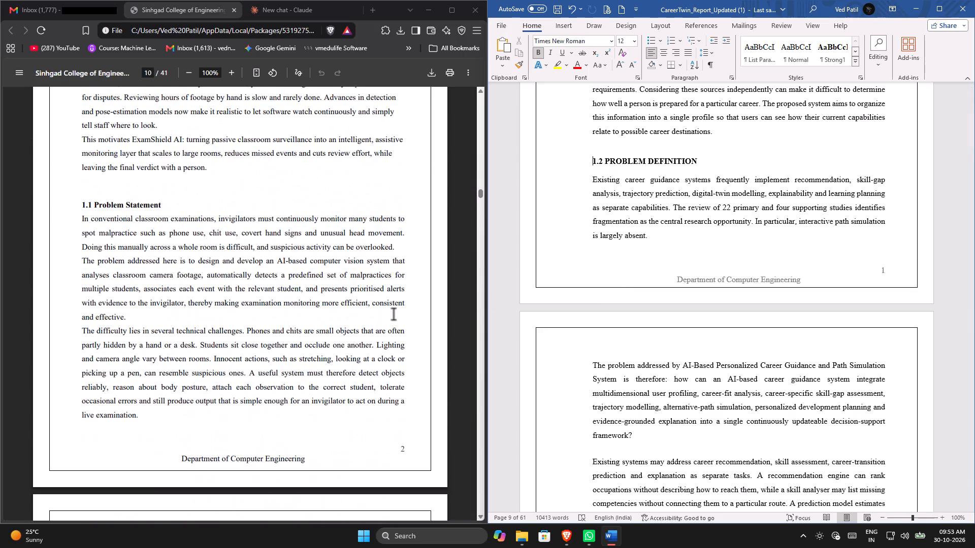
scroll(711, 383, "down", 13)
scroll(713, 383, "down", 12)
scroll(713, 383, "up", 2)
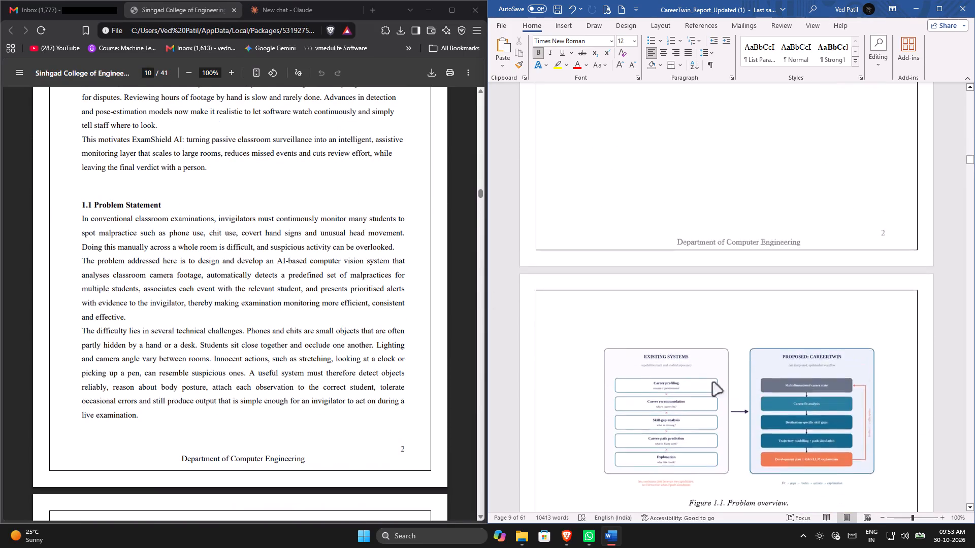
scroll(713, 383, "up", 20)
scroll(713, 383, "up", 6)
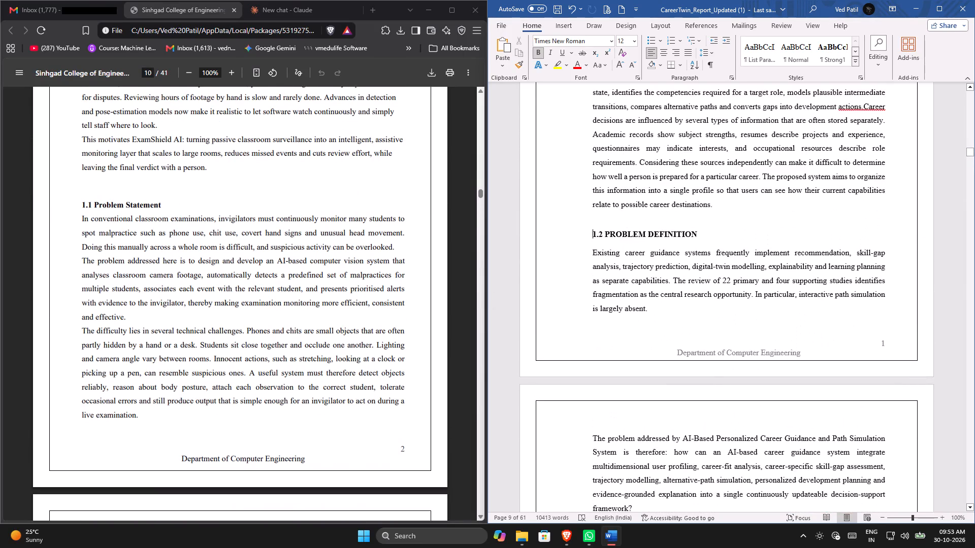
Compare the report's sections 1.1 Motivation and 1.2 Problem Definition with the sample PDF's Motivation and Problem Statement sections.
scroll(713, 383, "down", 7)
scroll(356, 395, "up", 2)
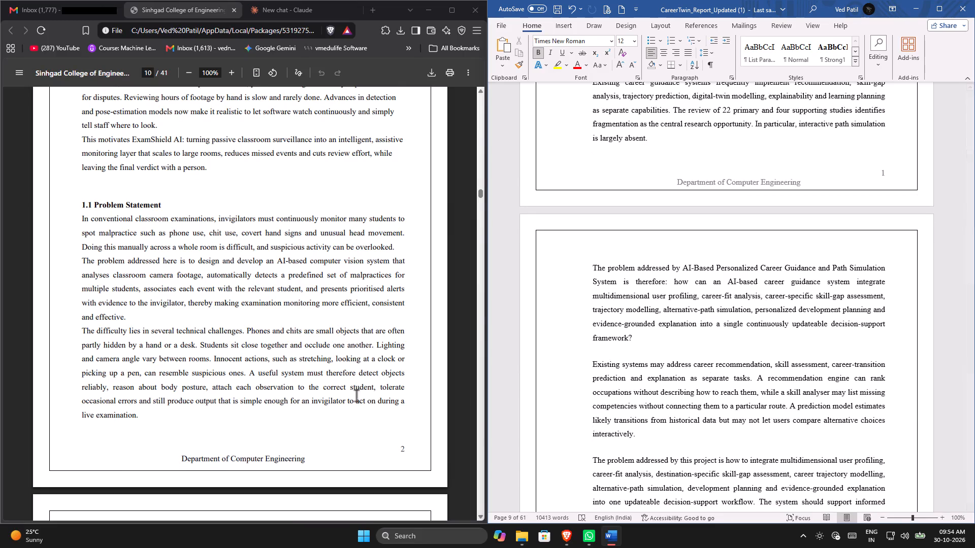
scroll(356, 395, "up", 10)
scroll(356, 395, "down", 11)
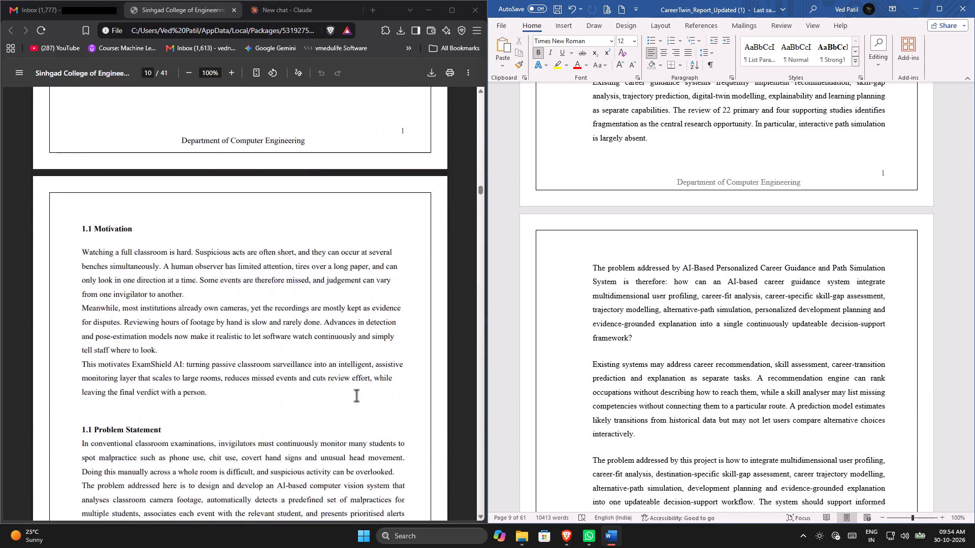
scroll(634, 342, "up", 19)
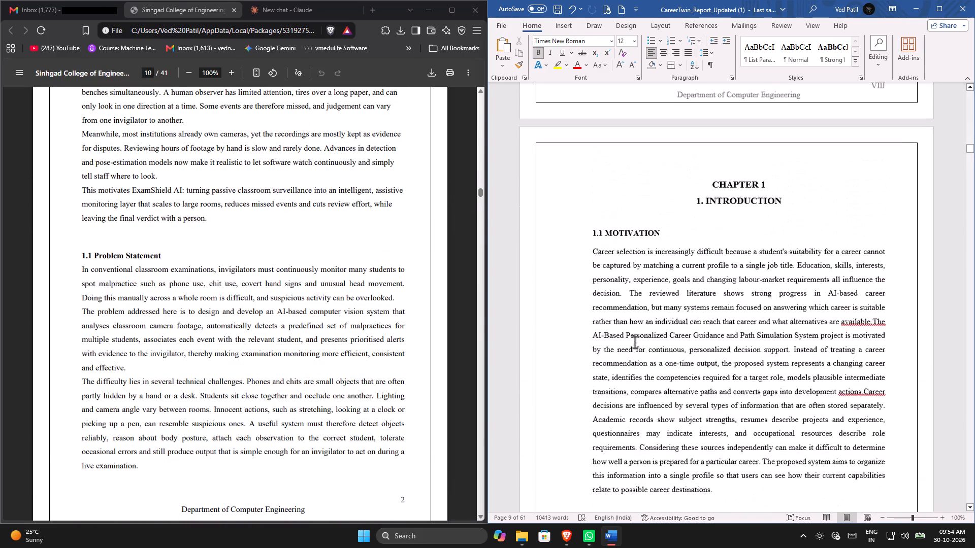
scroll(634, 342, "down", 12)
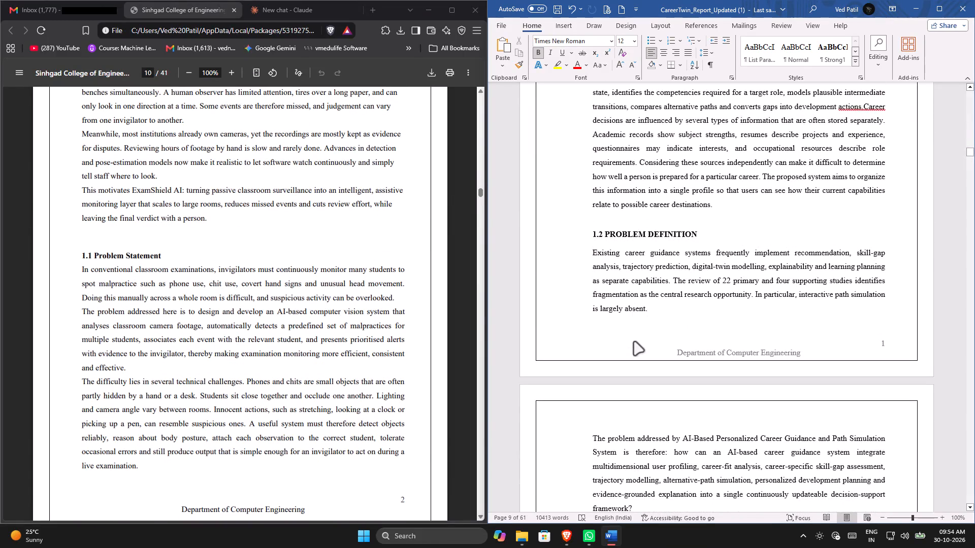
scroll(634, 342, "down", 12)
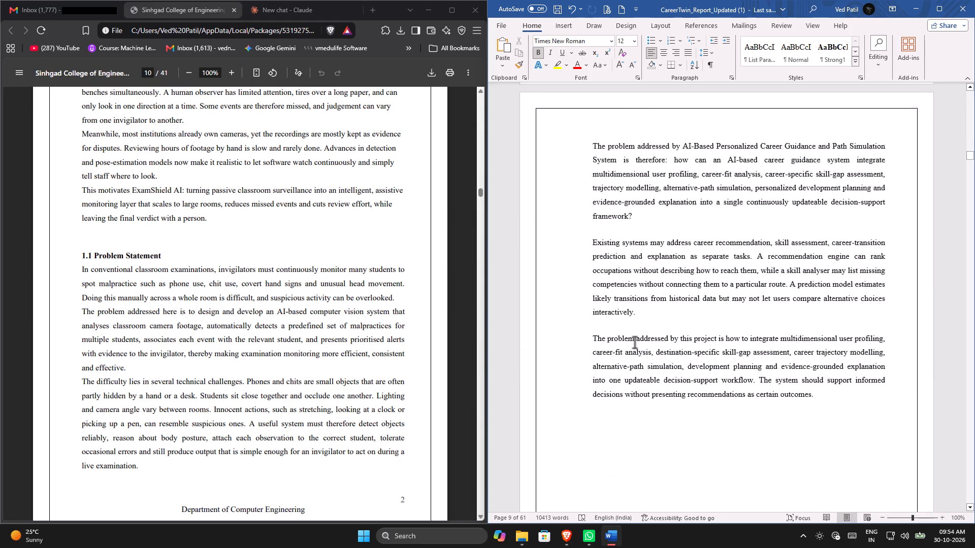
scroll(634, 342, "down", 5)
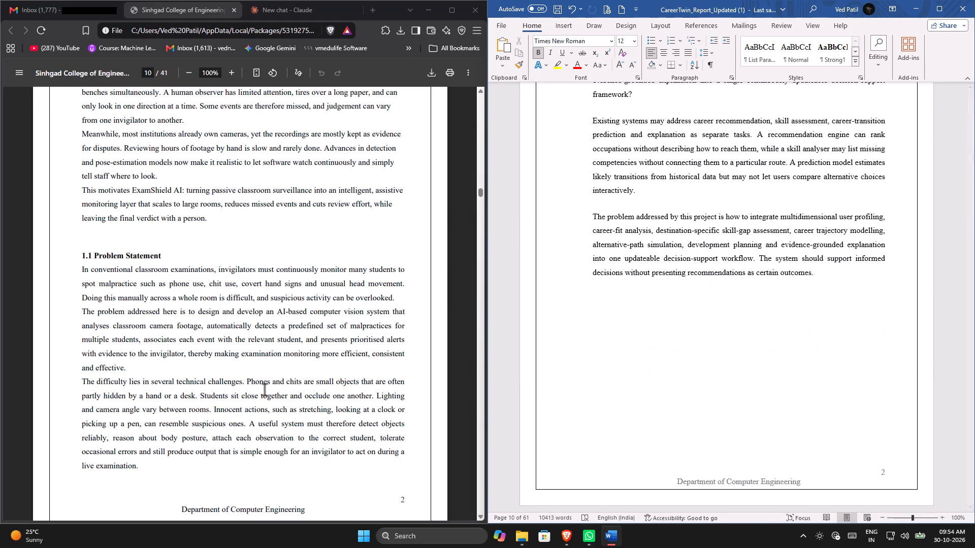
scroll(611, 318, "down", 1)
scroll(611, 318, "up", 16)
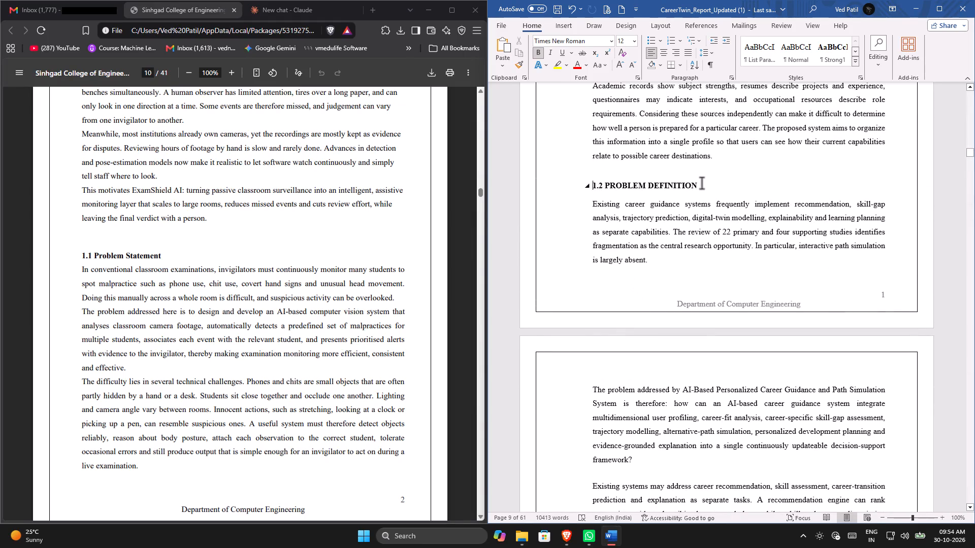
Undo the deletion of the last two paragraphs of the report's section 1.1 Motivation.
key("ctrl+z")
Review the report's sections 1.2 and 1.3 to the end of Chapter 1, alongside where the sample PDF's Chapter 2 begins.
scroll(748, 297, "down", 8)
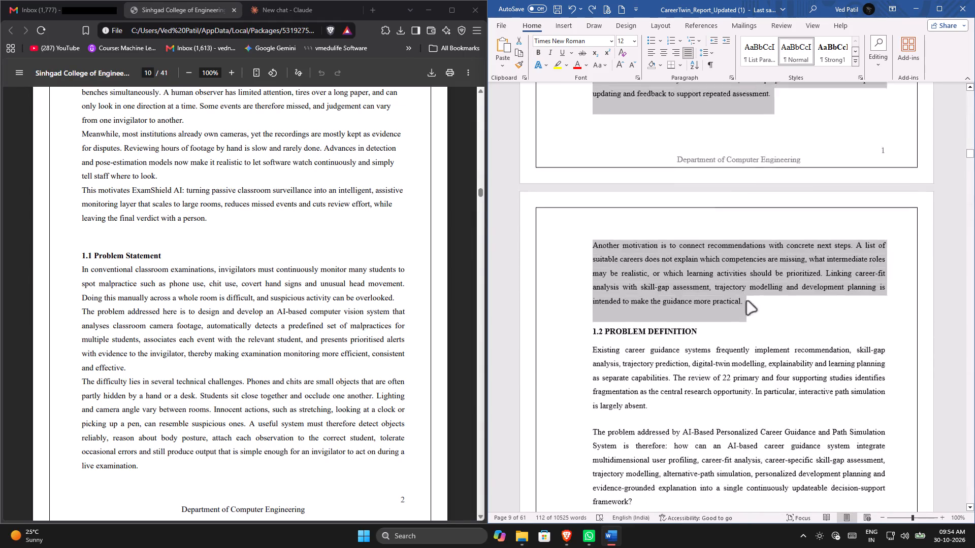
scroll(747, 301, "down", 15)
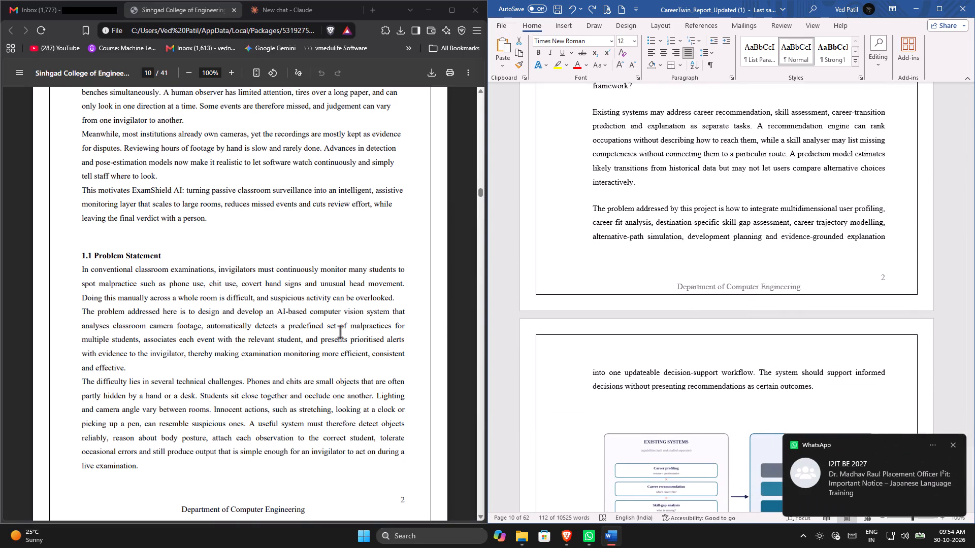
scroll(329, 330, "down", 9)
scroll(709, 291, "down", 12)
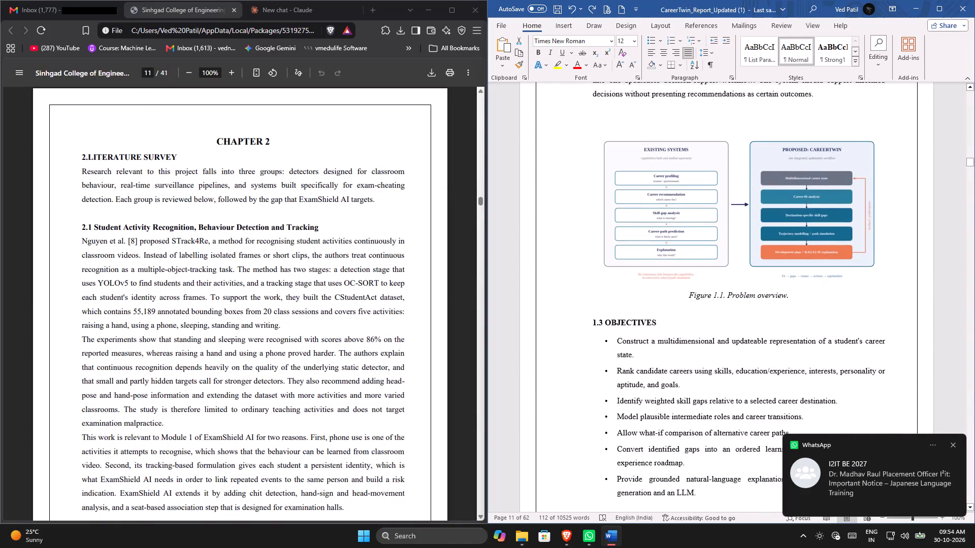
scroll(709, 291, "down", 14)
scroll(709, 291, "down", 20)
scroll(709, 291, "down", 7)
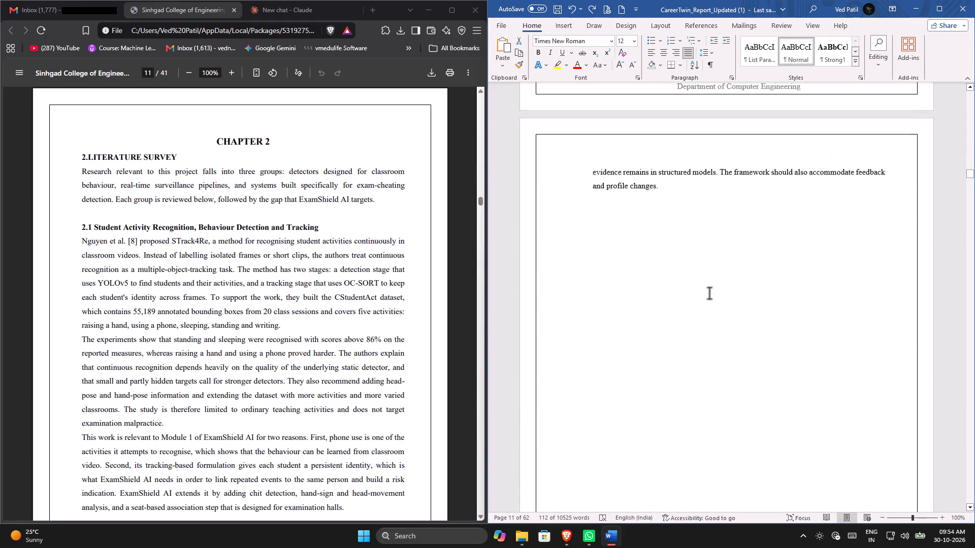
Compare the report's Figure 1.1 and the end of section 1.2 with the sample PDF's Problem Statement and Literature Survey pages.
scroll(247, 353, "up", 7)
scroll(634, 264, "up", 13)
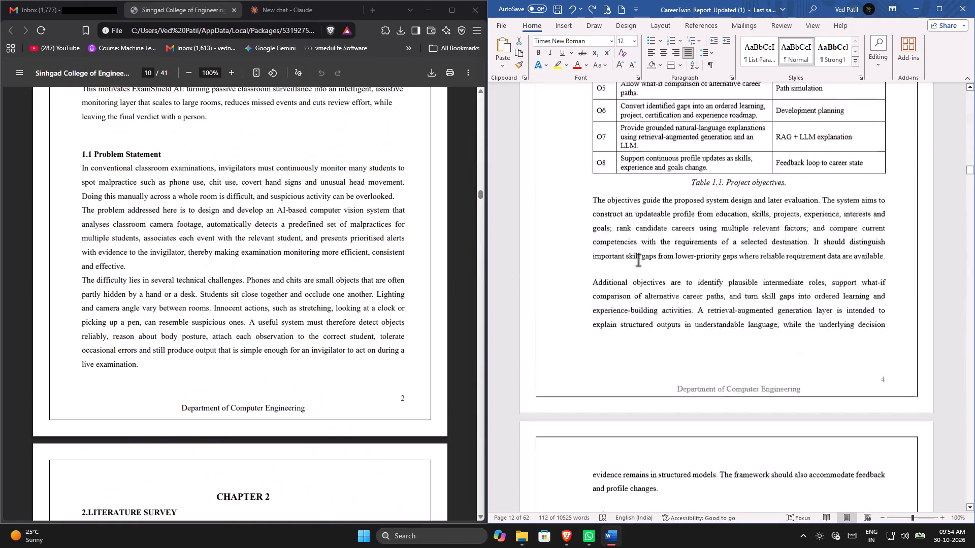
scroll(638, 260, "up", 8)
scroll(638, 260, "up", 15)
scroll(637, 260, "up", 8)
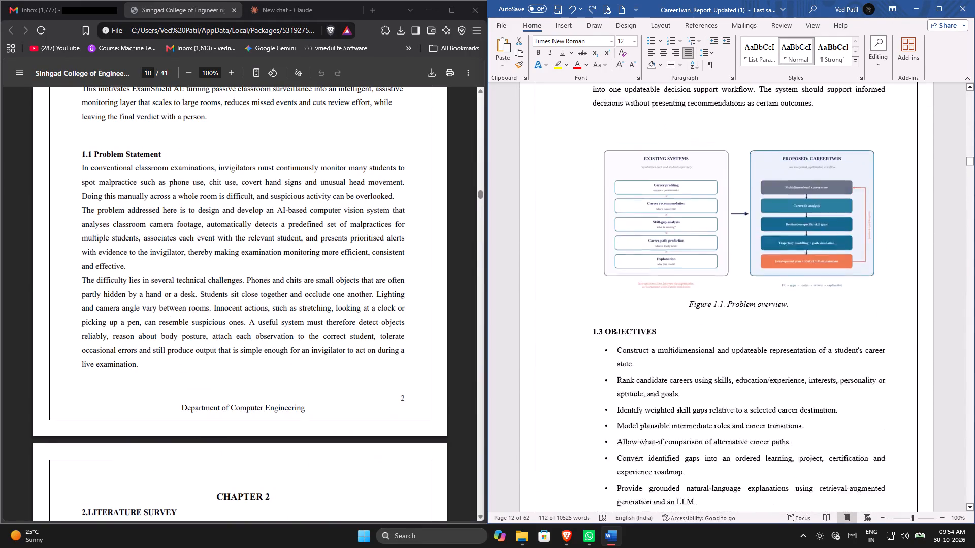
scroll(637, 260, "up", 14)
scroll(637, 260, "down", 11)
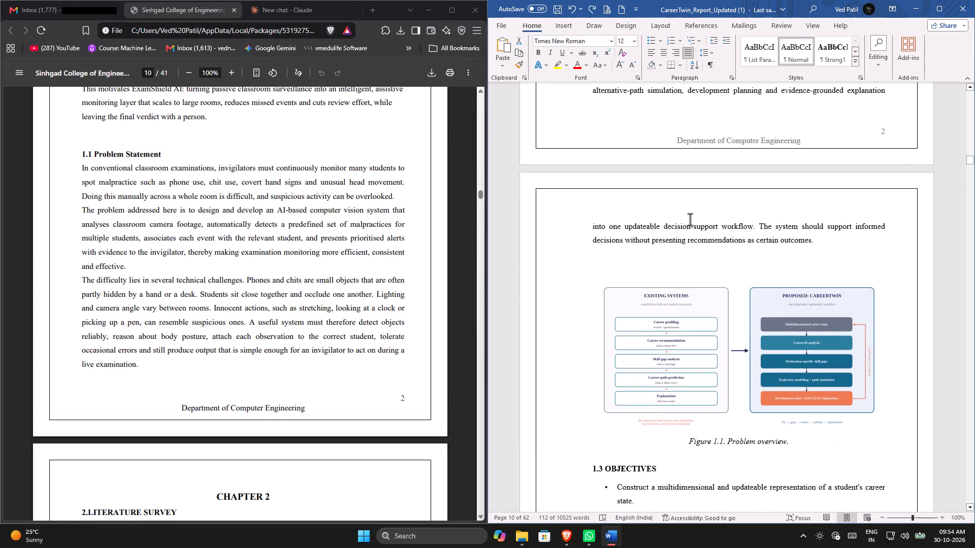
scroll(231, 301, "down", 9)
scroll(233, 297, "up", 5)
scroll(233, 297, "down", 17)
scroll(232, 294, "up", 9)
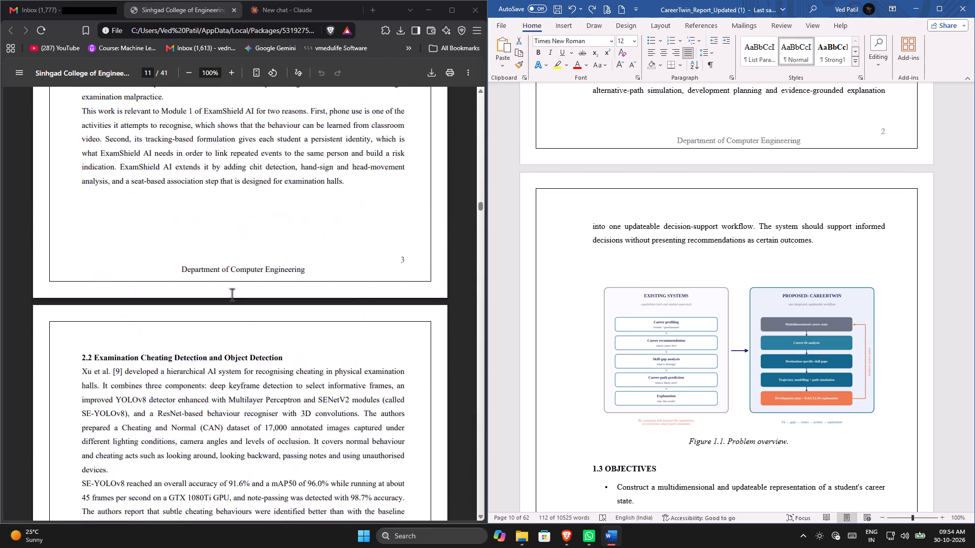
scroll(232, 294, "up", 9)
scroll(762, 253, "up", 8)
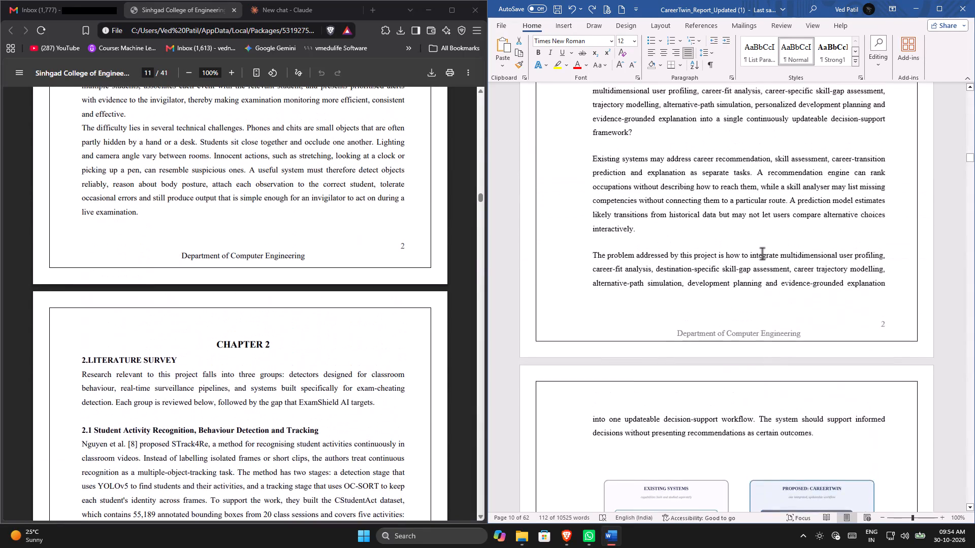
Examine the report's 1.3 Objectives list, Table 1.1 and the pages leading into Chapter 2 Literature Survey.
scroll(762, 253, "down", 10)
scroll(762, 254, "down", 20)
scroll(762, 254, "down", 8)
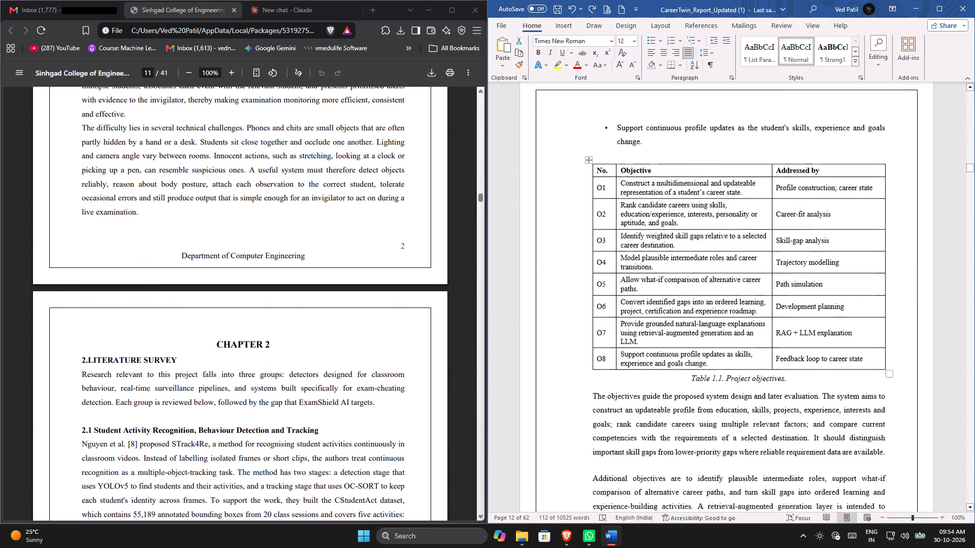
scroll(760, 258, "down", 14)
scroll(759, 261, "down", 17)
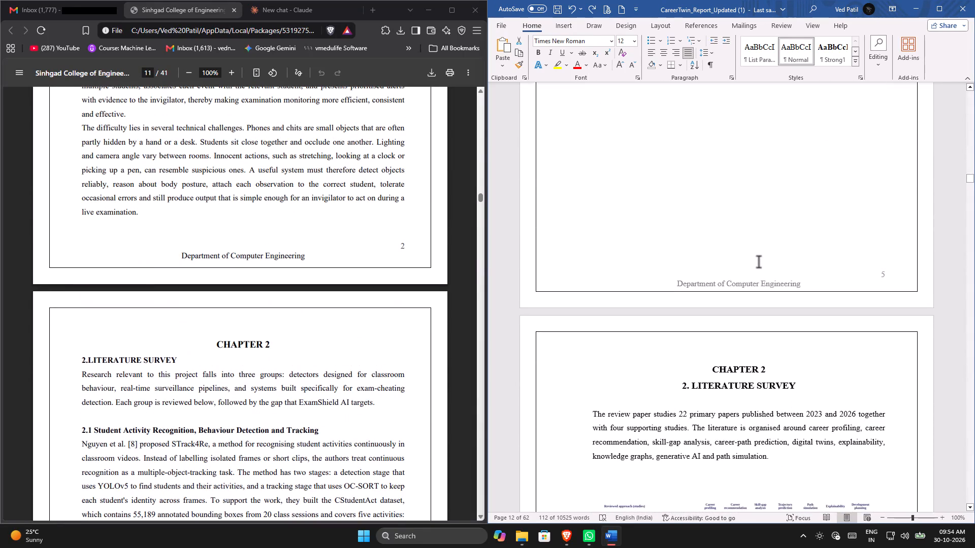
scroll(758, 261, "up", 20)
scroll(758, 261, "up", 20)
scroll(758, 261, "up", 4)
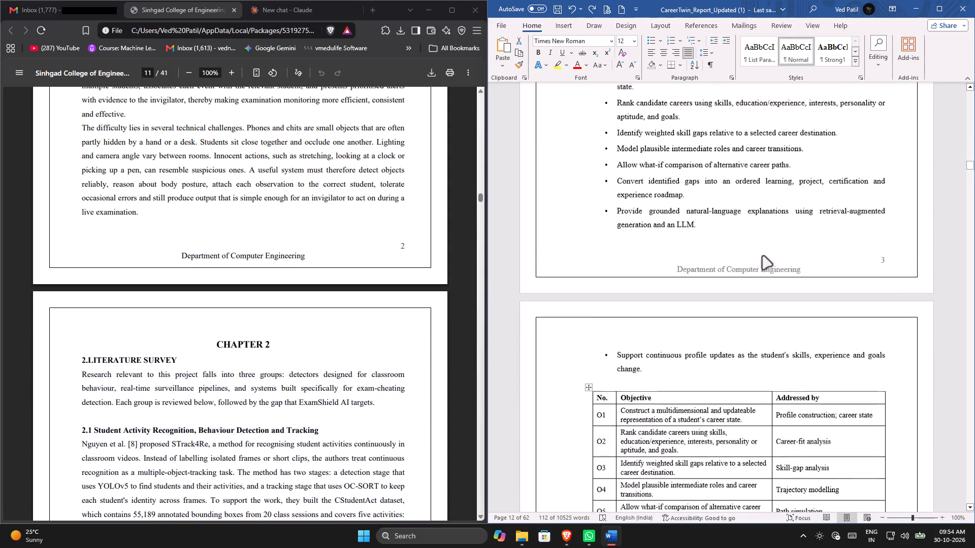
scroll(769, 253, "up", 9)
Capture a screenshot of the report's pages 3 and 4 side by side, covering Figure 1.1, the objectives and Table 1.1, and copy it.
scroll(769, 253, "down", 6, "ctrl")
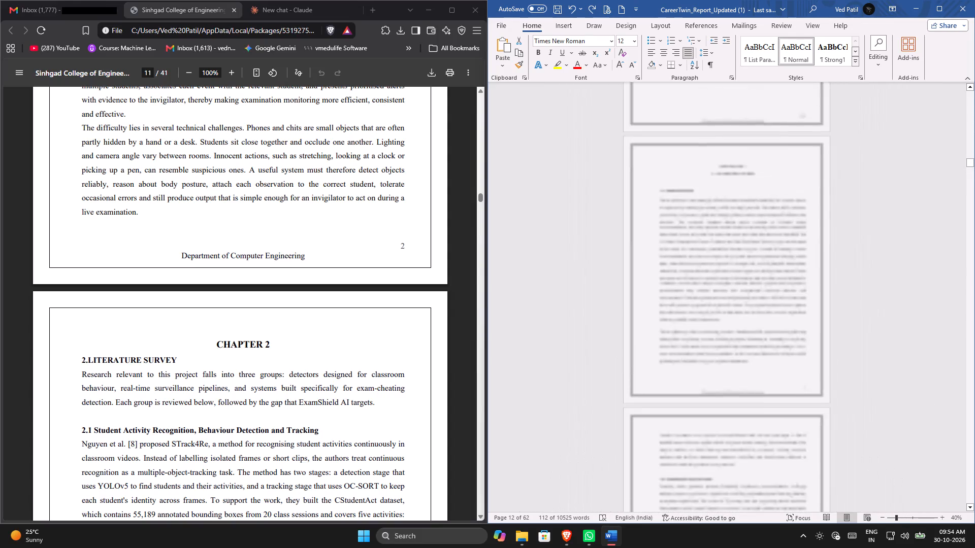
scroll(642, 234, "up", 7)
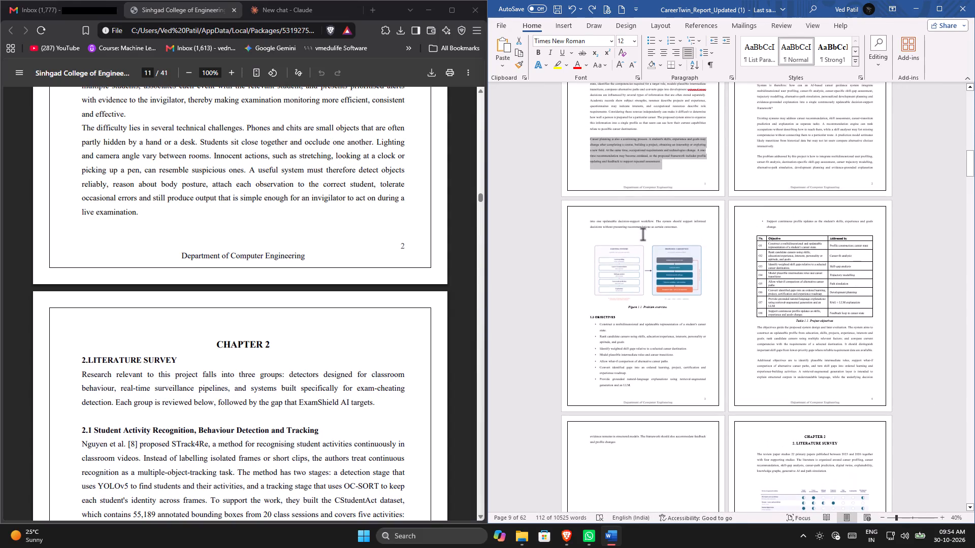
scroll(642, 234, "up", 10)
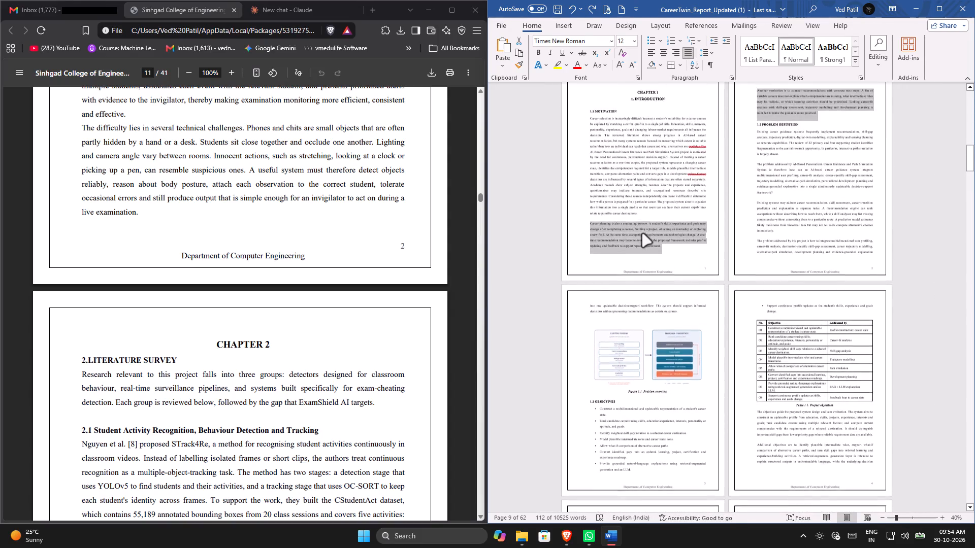
scroll(642, 234, "down", 2)
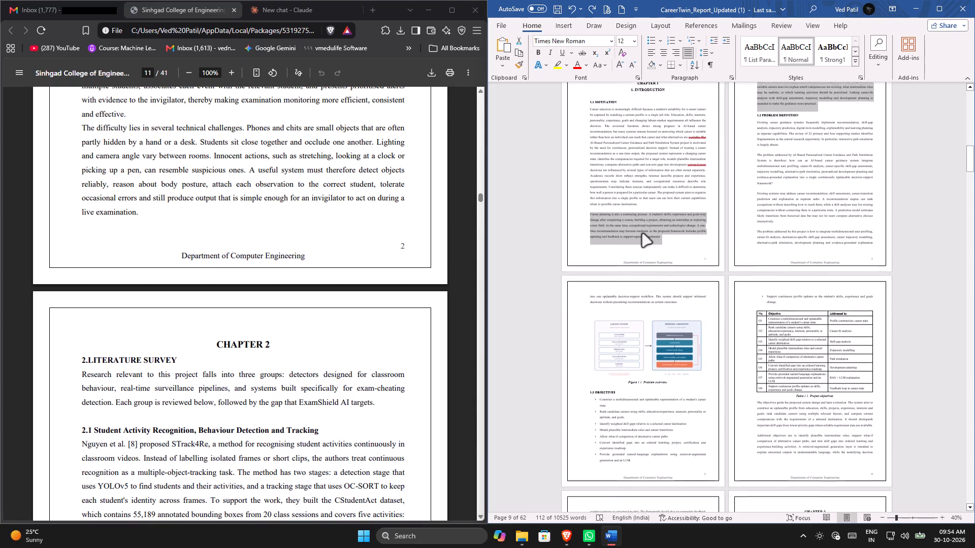
scroll(653, 242, "down", 12)
scroll(654, 244, "up", 2, "ctrl")
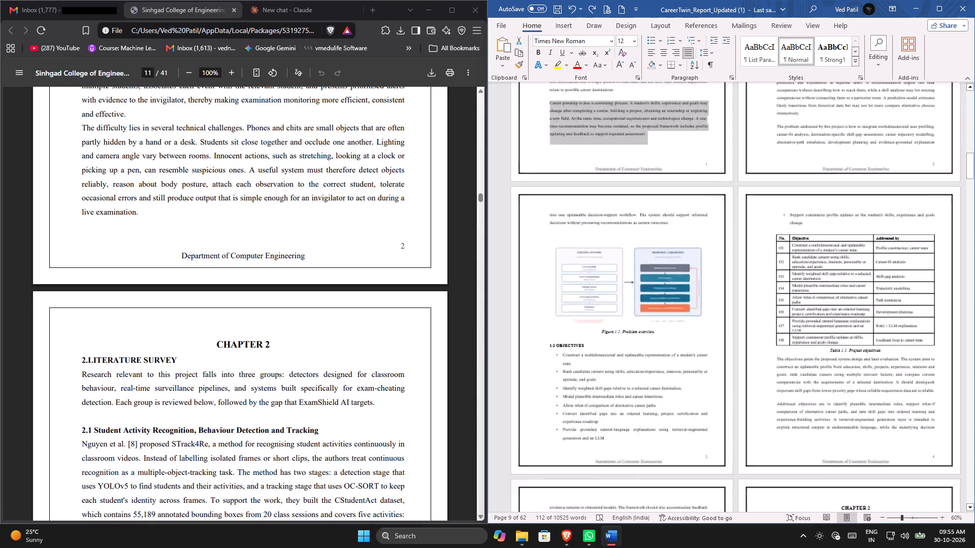
scroll(654, 244, "down", 1, "ctrl")
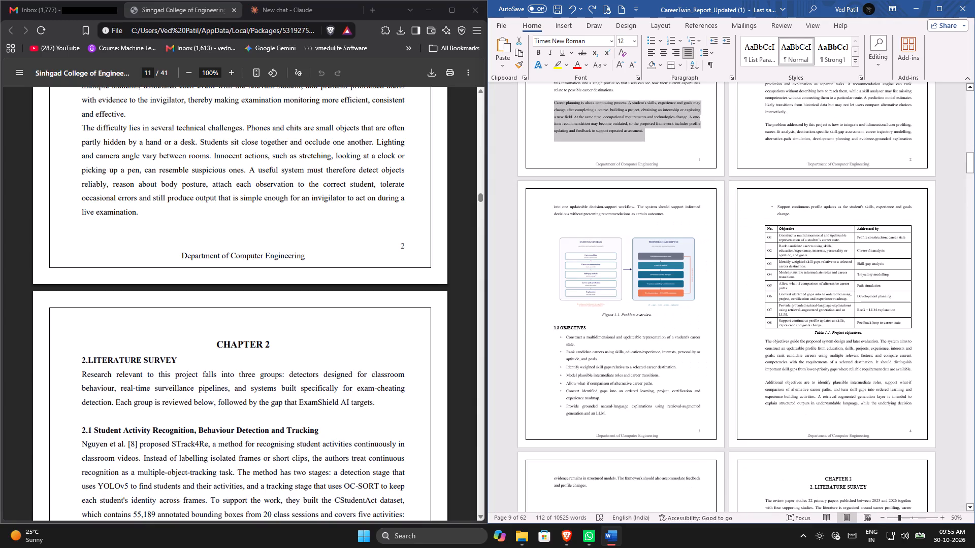
scroll(737, 294, "down", 3)
key("shift+super+s")
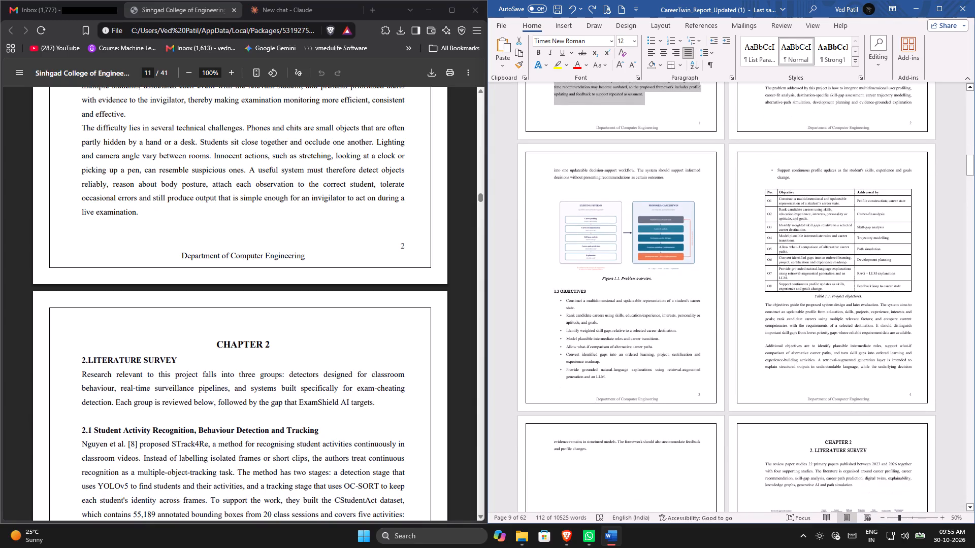
left_click_drag(520, 145, 954, 408)
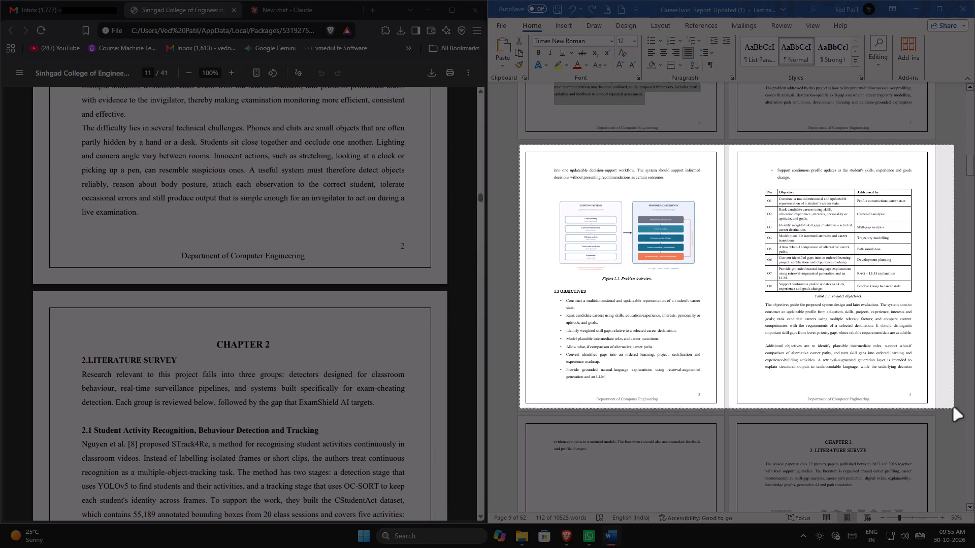
left_click_drag(954, 408, 950, 402)
key("ctrl+c")
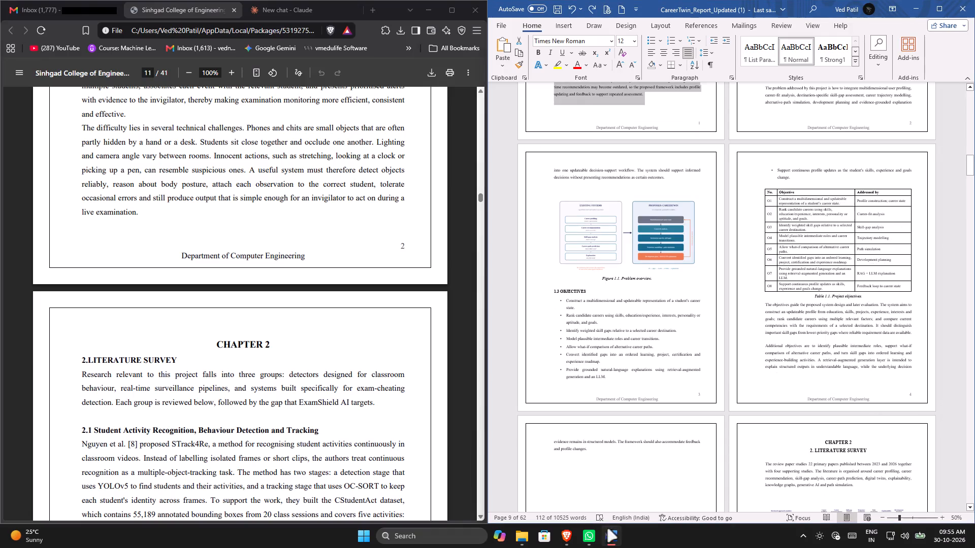
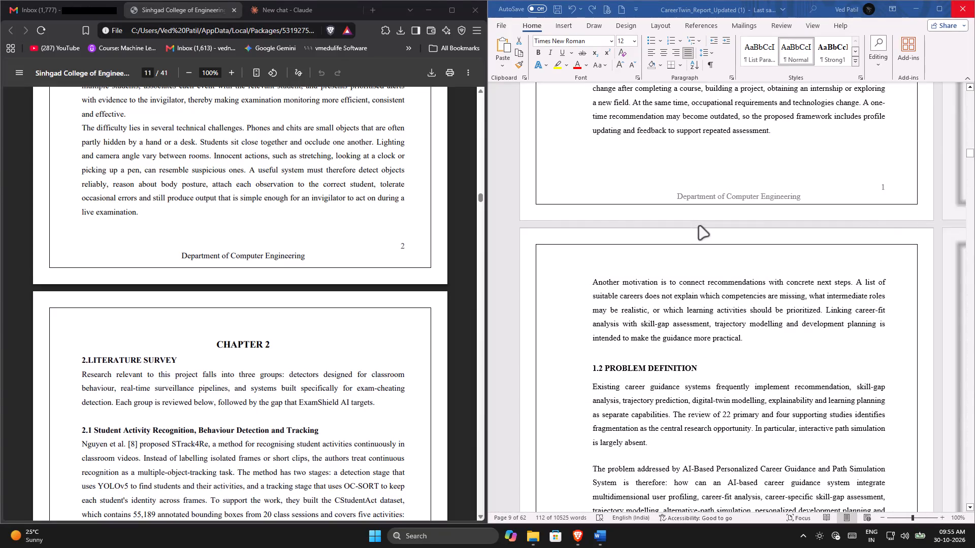
Left-align the report's "2. LITERATURE SURVEY" heading under CHAPTER 2, matching the sample PDF.
scroll(699, 226, "up", 9)
scroll(699, 226, "down", 20)
scroll(699, 226, "down", 15)
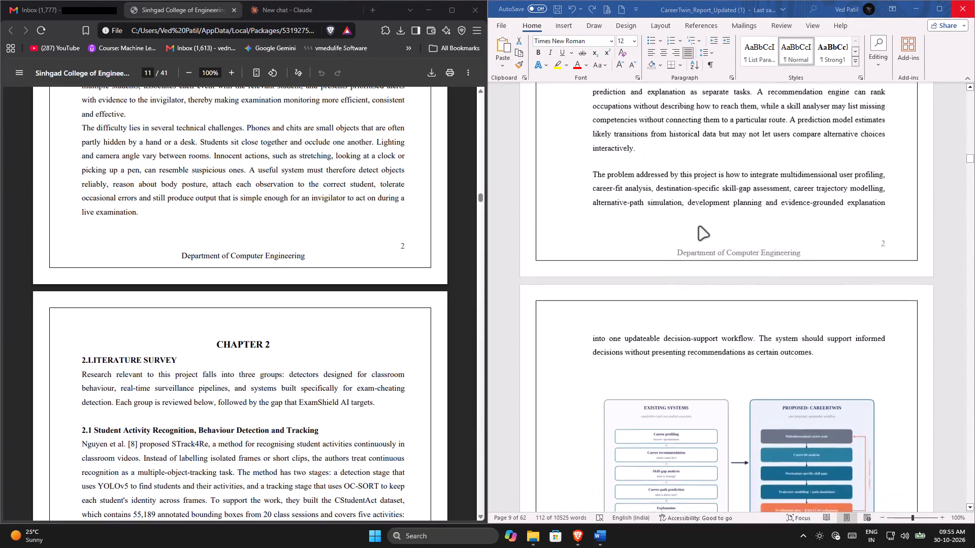
scroll(699, 227, "down", 12)
scroll(678, 244, "down", 17)
scroll(669, 248, "down", 6)
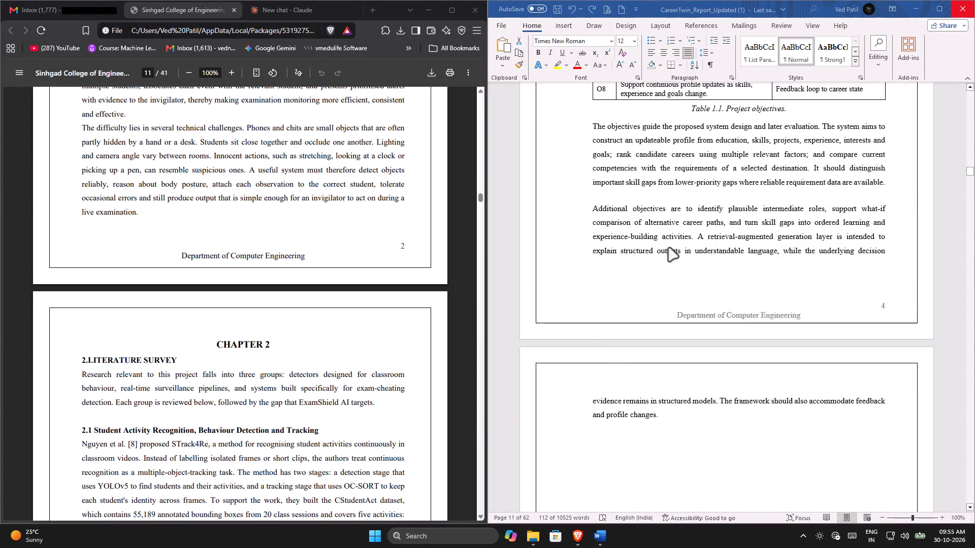
scroll(669, 248, "down", 19)
scroll(669, 248, "down", 7)
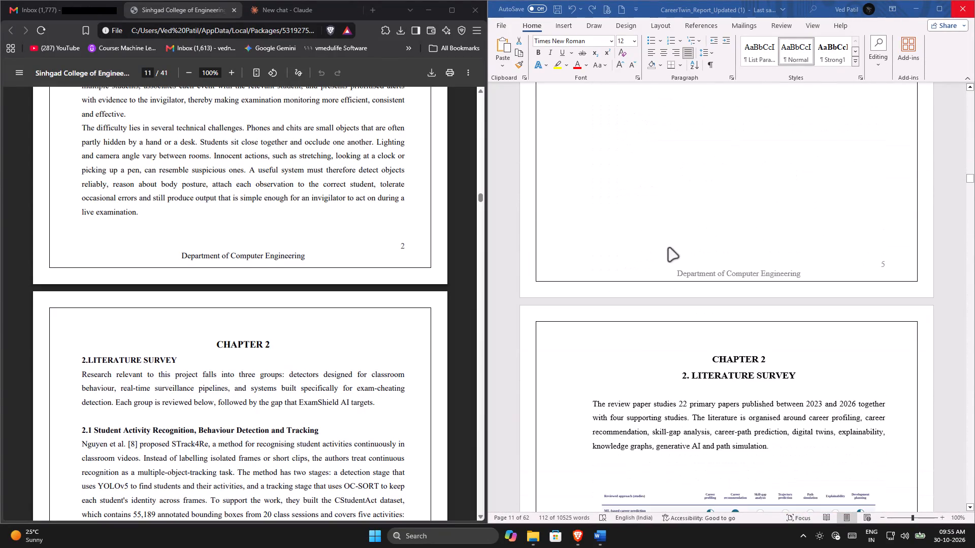
scroll(668, 249, "down", 8)
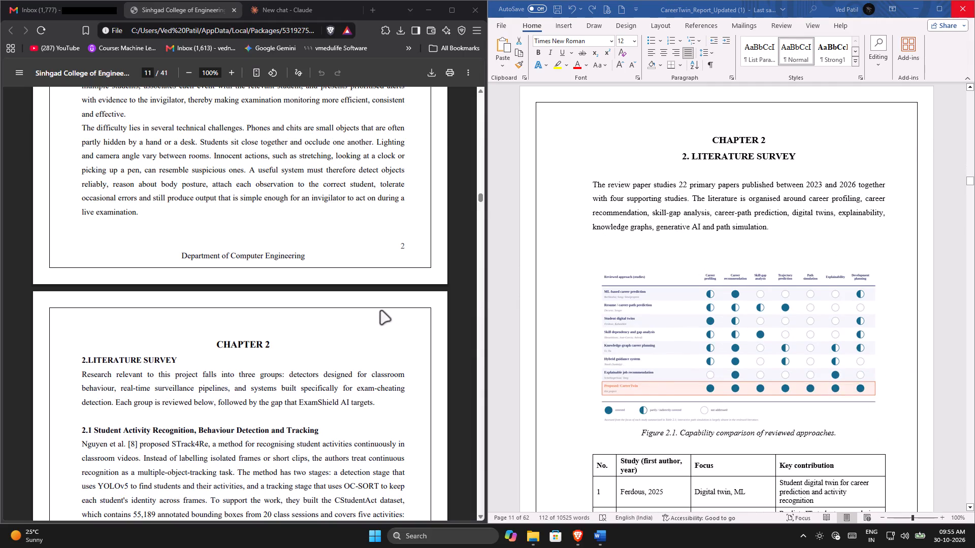
scroll(381, 311, "down", 4)
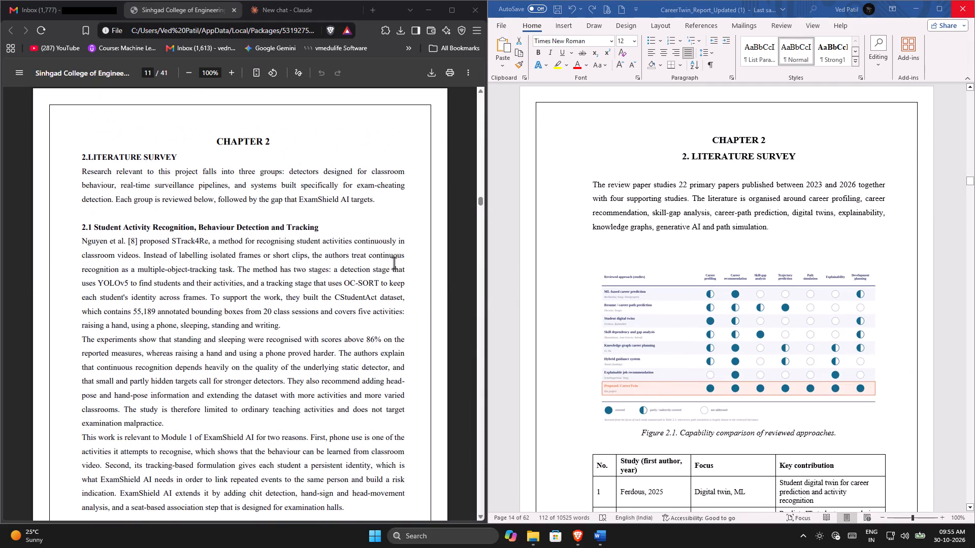
left_click(680, 155)
left_click(683, 159)
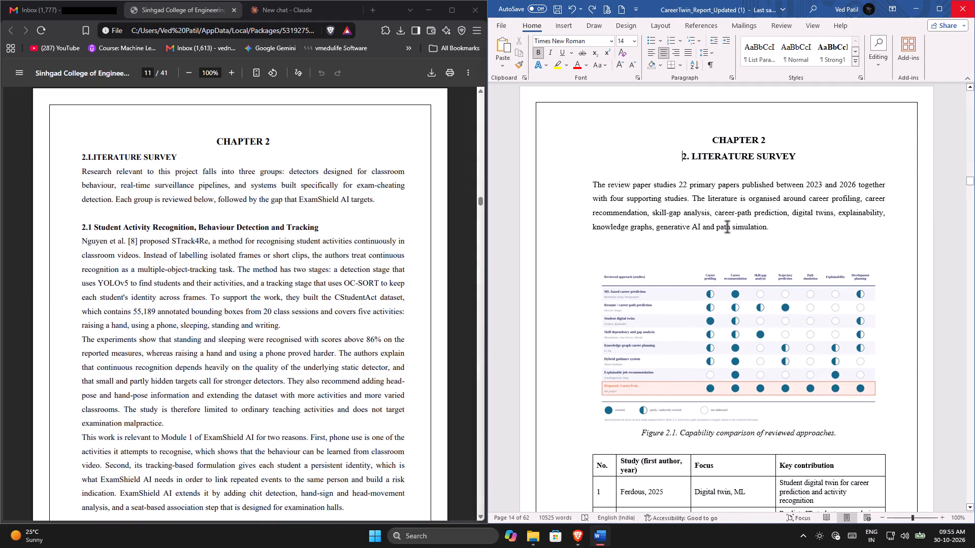
key("BackSpace")
Left-align the report's "1. INTRODUCTION" heading under CHAPTER 1.
scroll(797, 199, "up", 14)
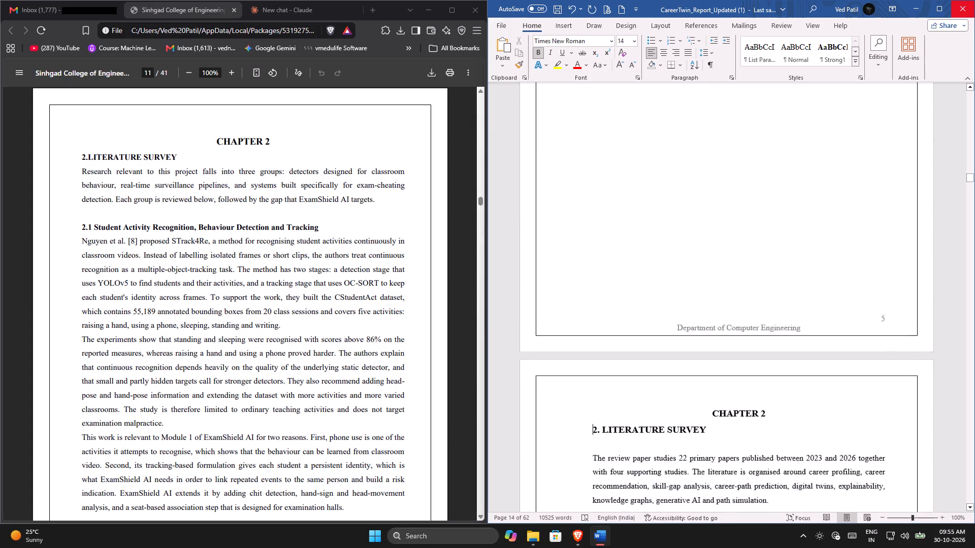
scroll(758, 175, "up", 20)
scroll(758, 175, "up", 20)
scroll(758, 175, "up", 10)
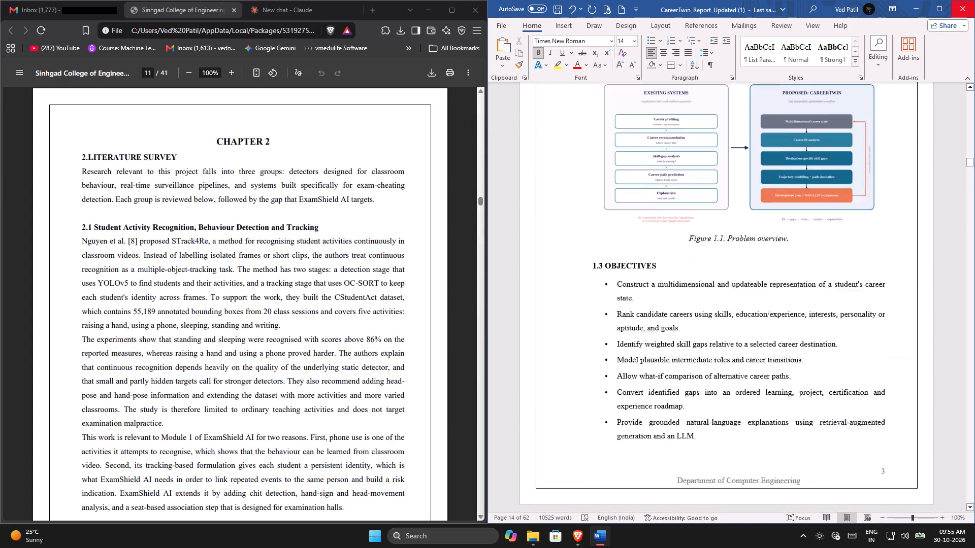
scroll(741, 161, "up", 20)
scroll(741, 161, "up", 20)
scroll(741, 161, "up", 2)
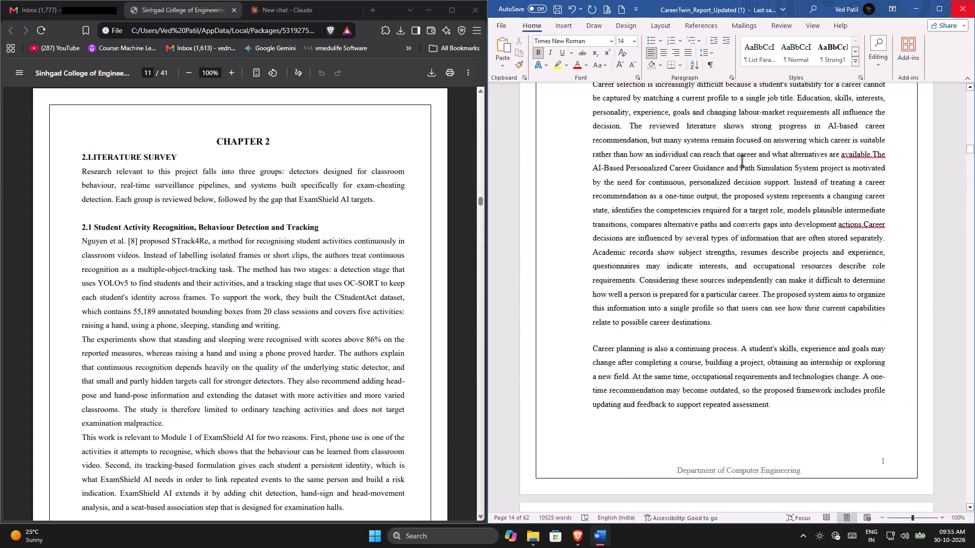
scroll(741, 161, "up", 9)
left_click(696, 247)
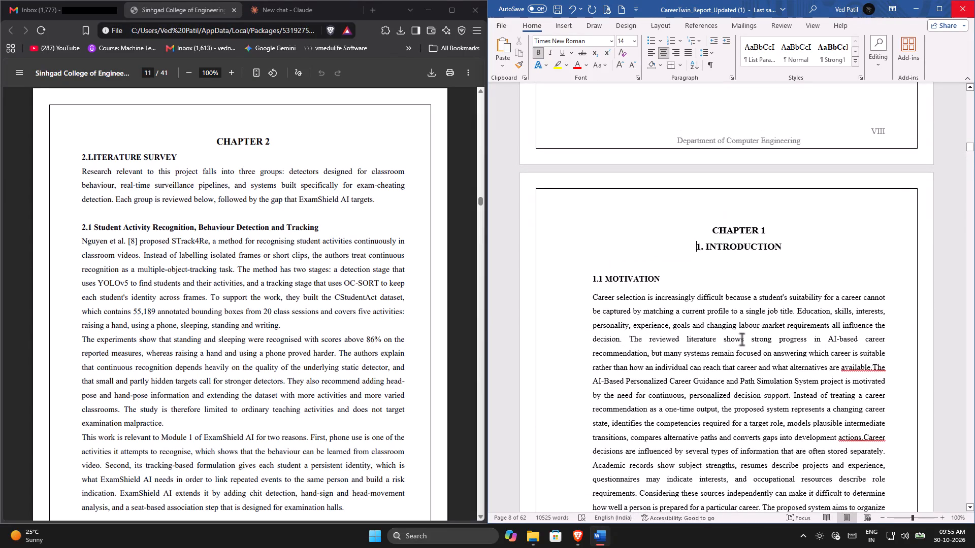
key("BackSpace")
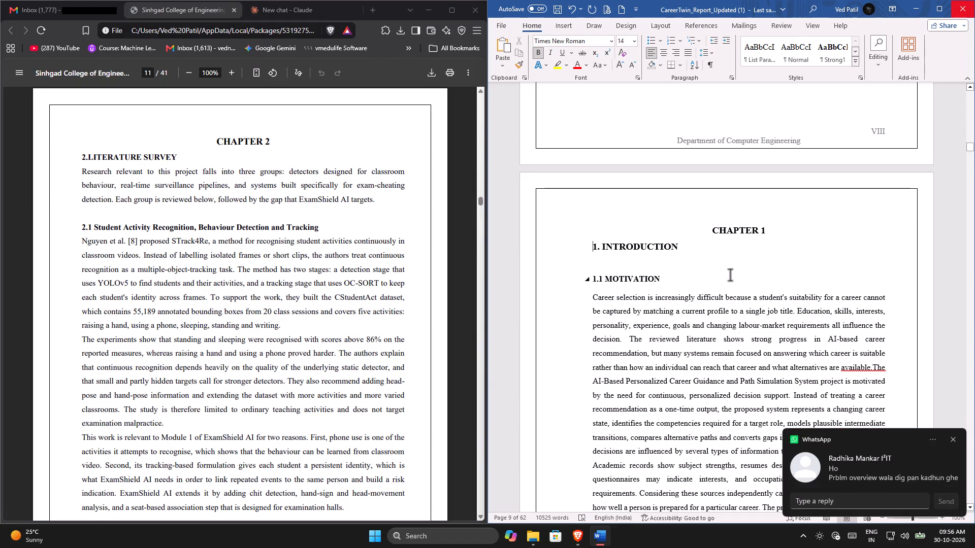
Delete everything from section 1.2's "The problem addressed by this project" paragraph to Chapter 1's end, including Figure 1.1, 1.3 Objectives and Table 1.1.
scroll(730, 275, "down", 17)
scroll(730, 275, "down", 12)
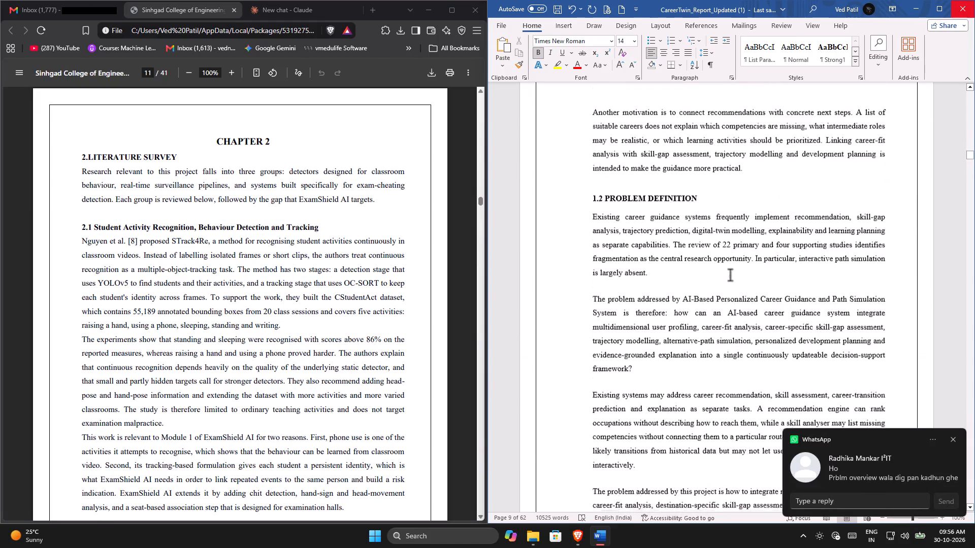
scroll(730, 275, "down", 16)
scroll(730, 275, "down", 9)
scroll(728, 272, "down", 16)
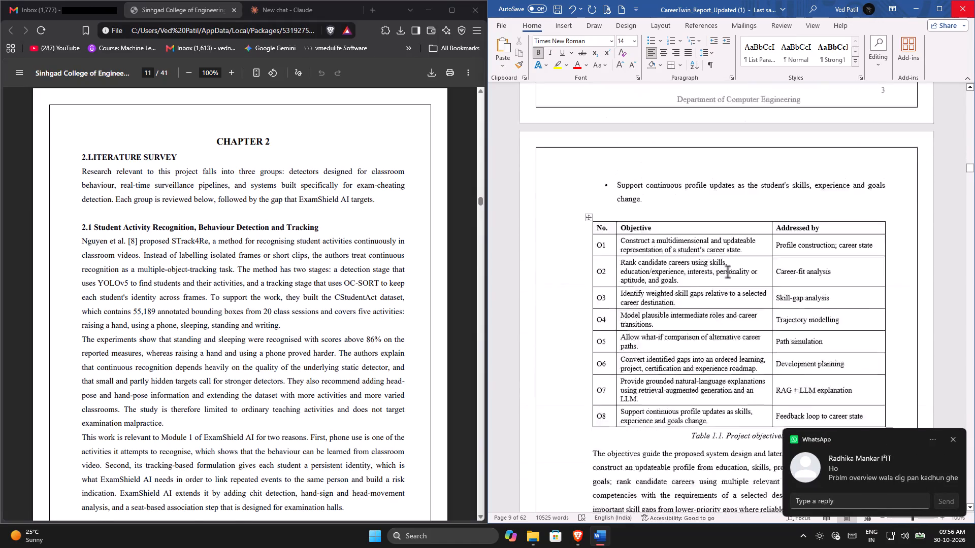
scroll(727, 271, "down", 16)
left_click_drag(672, 322, 644, 306)
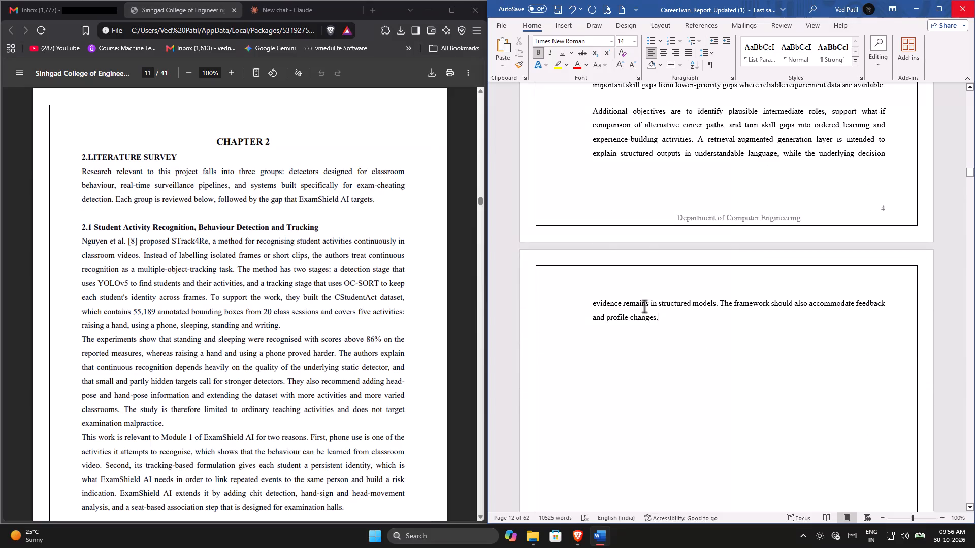
left_click_drag(644, 306, 588, 127)
scroll(592, 131, "up", 16)
scroll(588, 127, "up", 12)
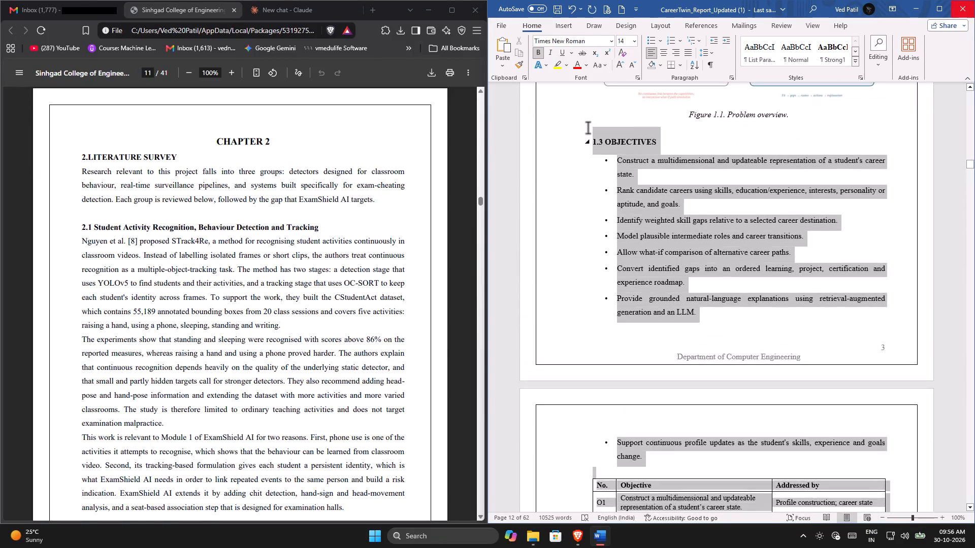
left_click_drag(588, 127, 575, 144)
scroll(588, 127, "up", 20)
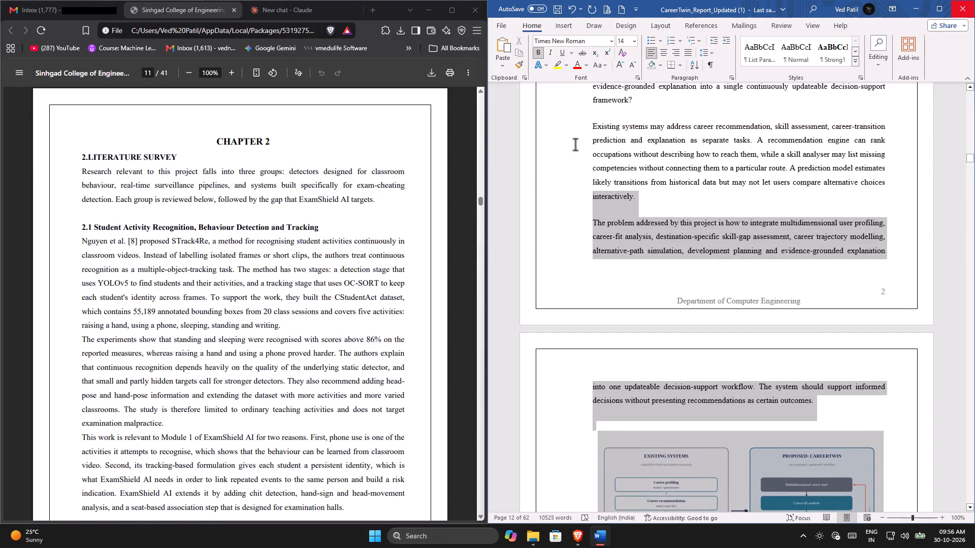
left_click_drag(575, 144, 587, 291)
scroll(575, 144, "up", 6)
scroll(575, 145, "down", 3)
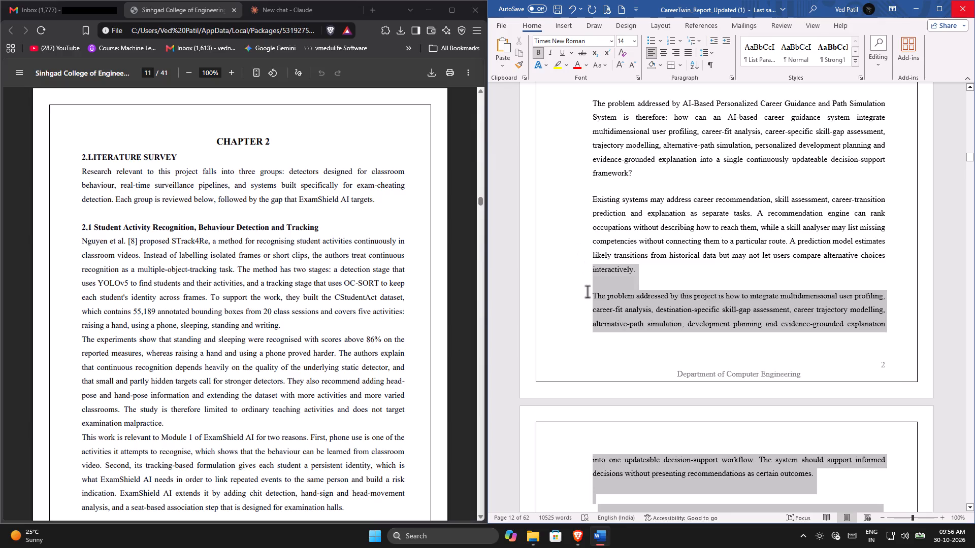
left_click_drag(587, 291, 588, 302)
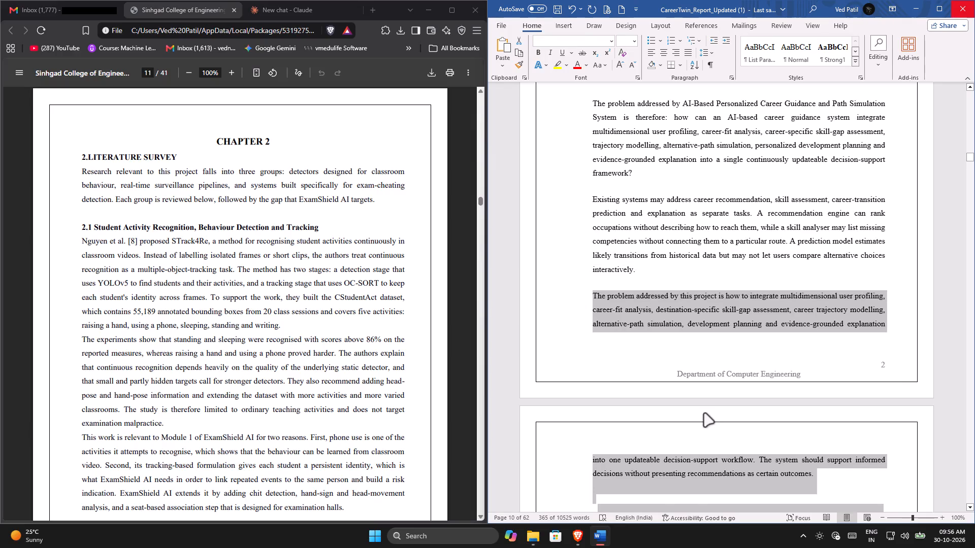
key("BackSpace")
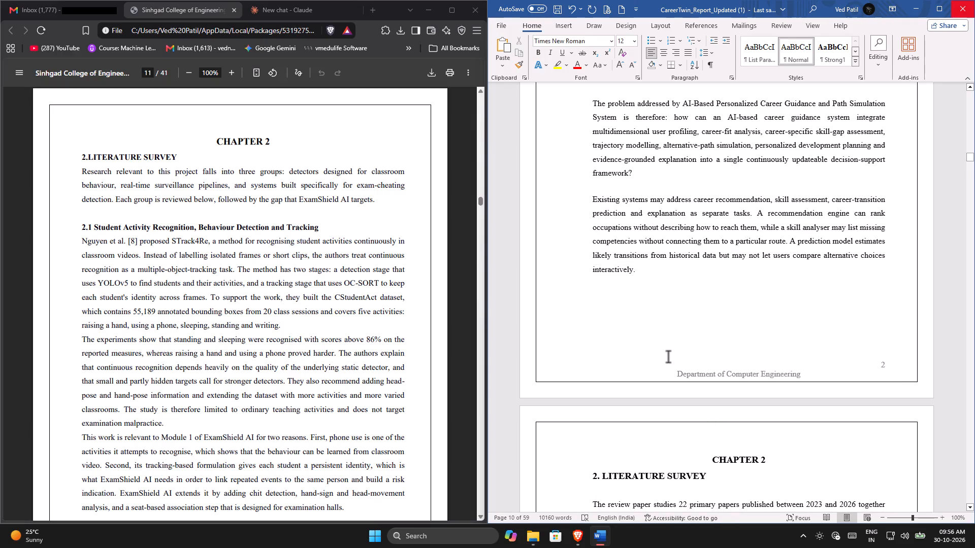
Review the report's remaining Chapter 1 pages and Chapter 2 opening against the sample PDF's Literature Survey opening.
scroll(920, 404, "up", 19)
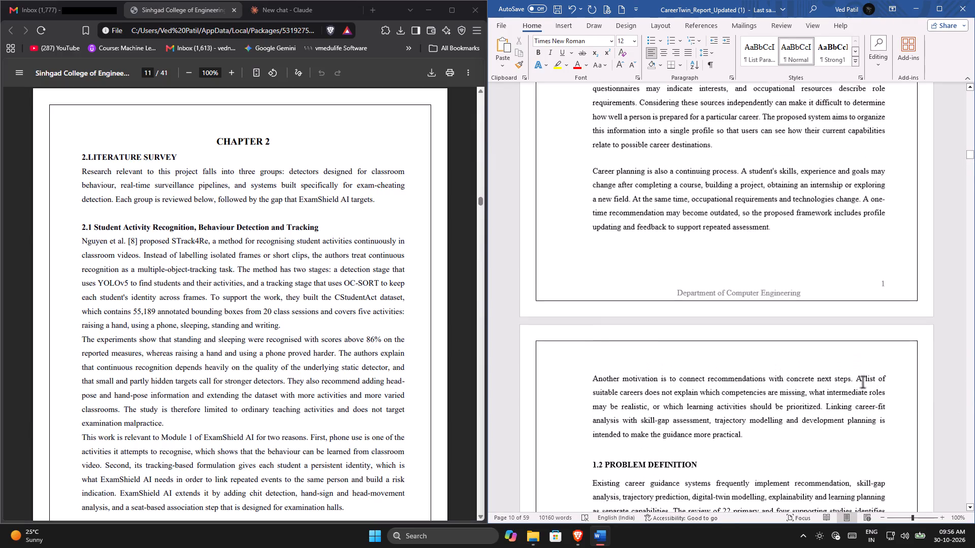
scroll(853, 380, "up", 10)
scroll(852, 378, "down", 20)
scroll(852, 378, "down", 16)
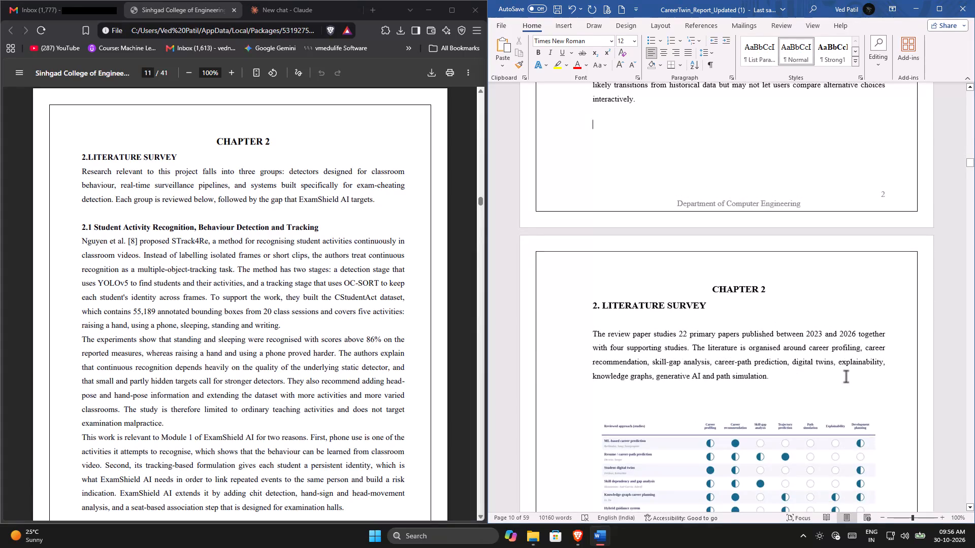
scroll(362, 302, "down", 7)
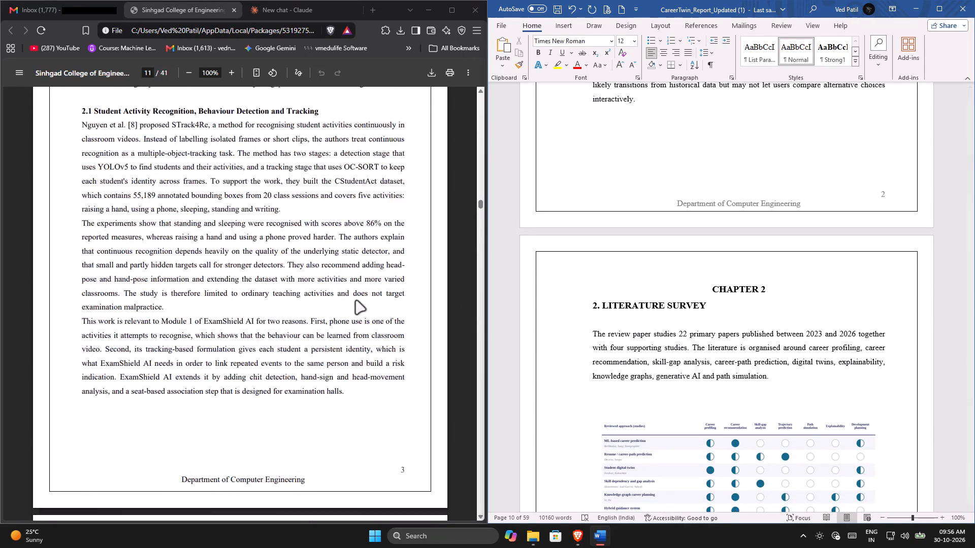
scroll(356, 301, "down", 1)
scroll(356, 301, "up", 7)
scroll(356, 301, "down", 2)
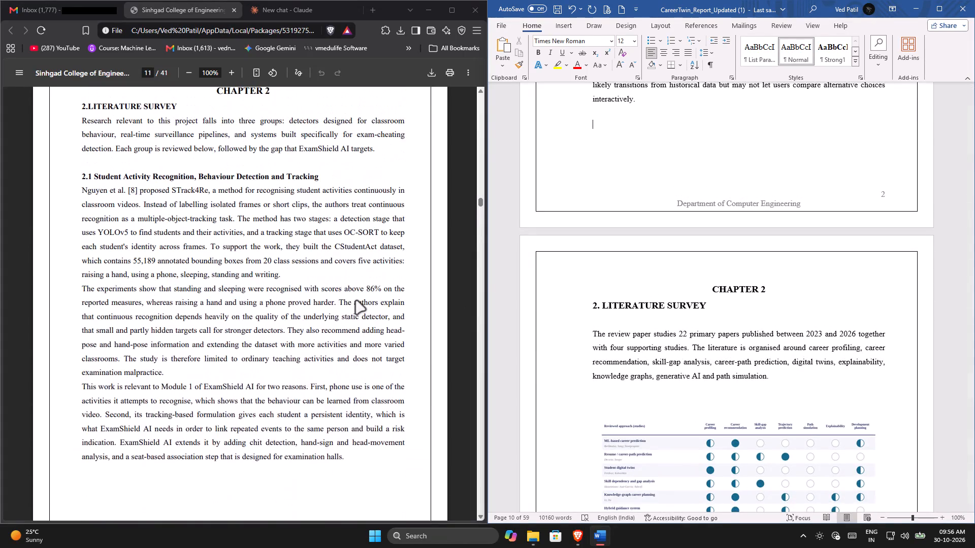
scroll(356, 301, "down", 5)
scroll(356, 301, "up", 10)
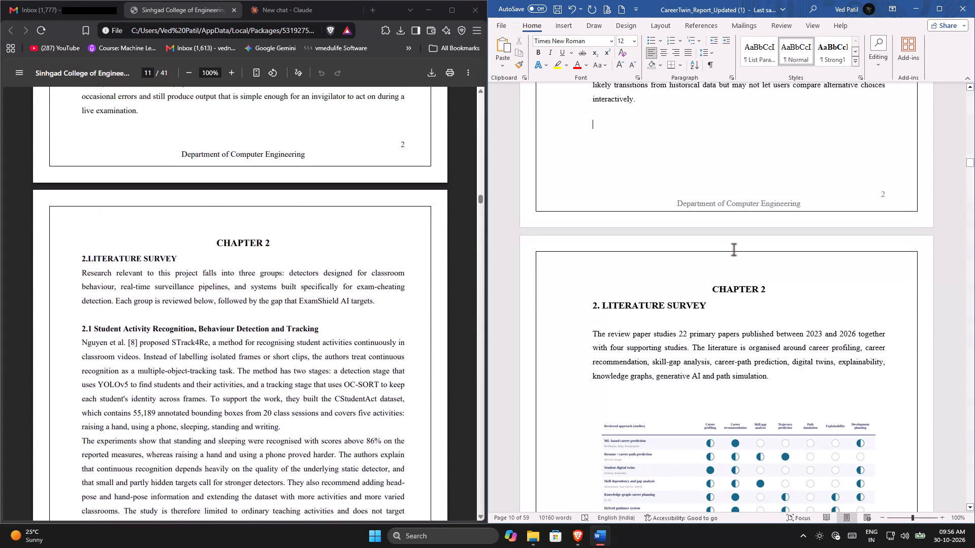
Examine the report's Figure 2.1, Table 2.1 and start of section 2.1 alongside the sample PDF's sections 2.1 and 2.2.
scroll(755, 246, "down", 6)
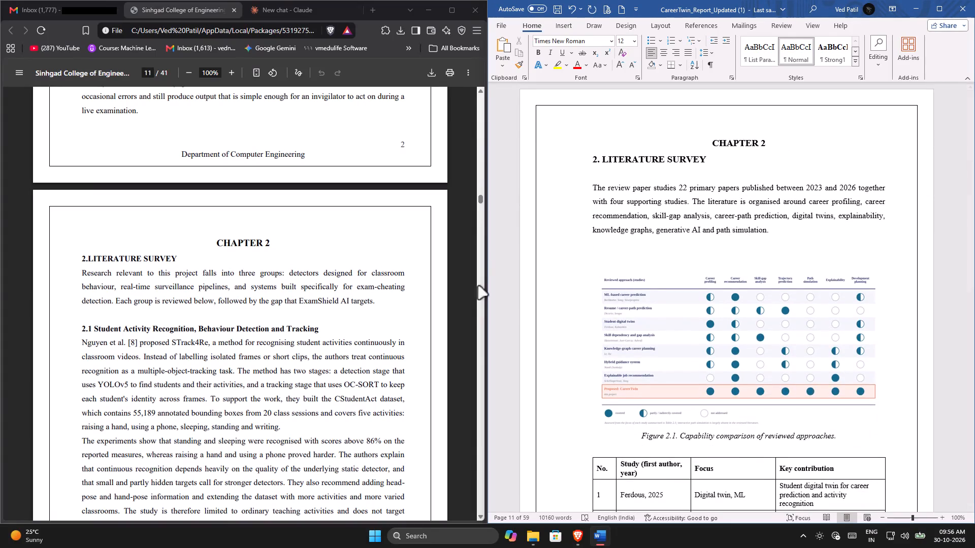
scroll(723, 270, "down", 4)
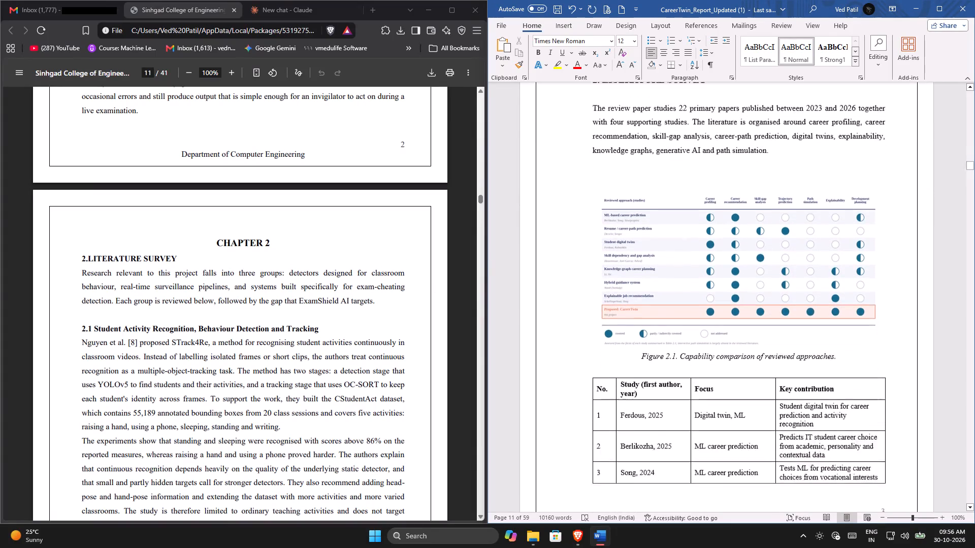
scroll(723, 270, "down", 7)
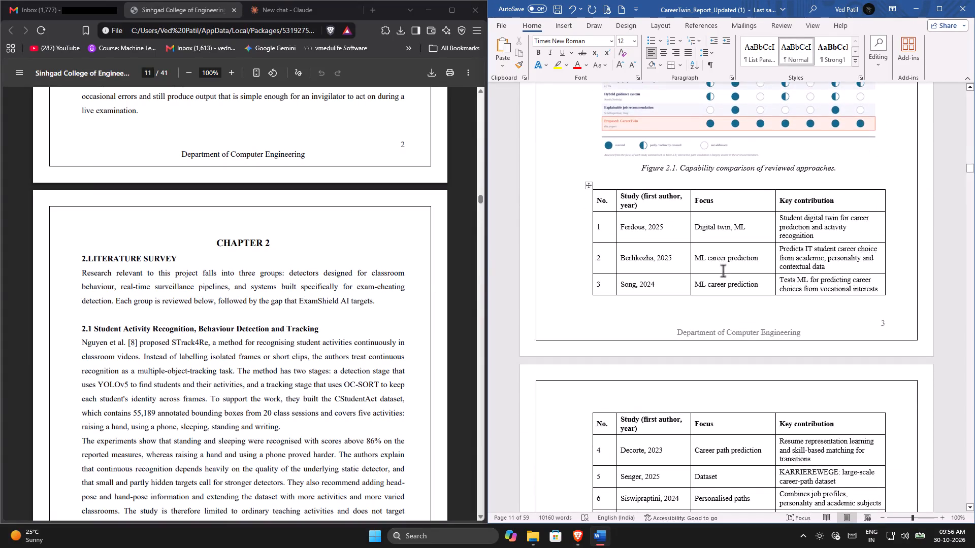
scroll(434, 270, "down", 11)
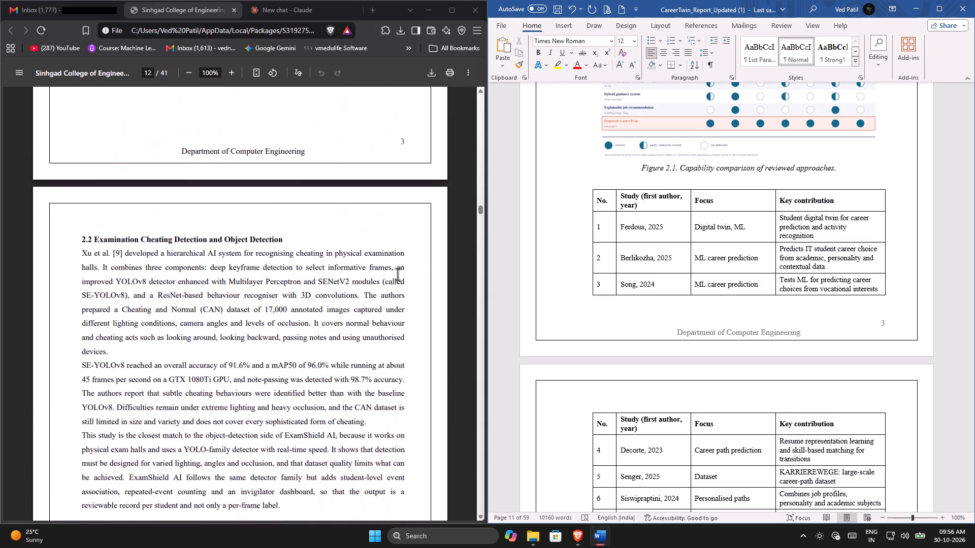
scroll(397, 274, "up", 7)
scroll(778, 273, "down", 14)
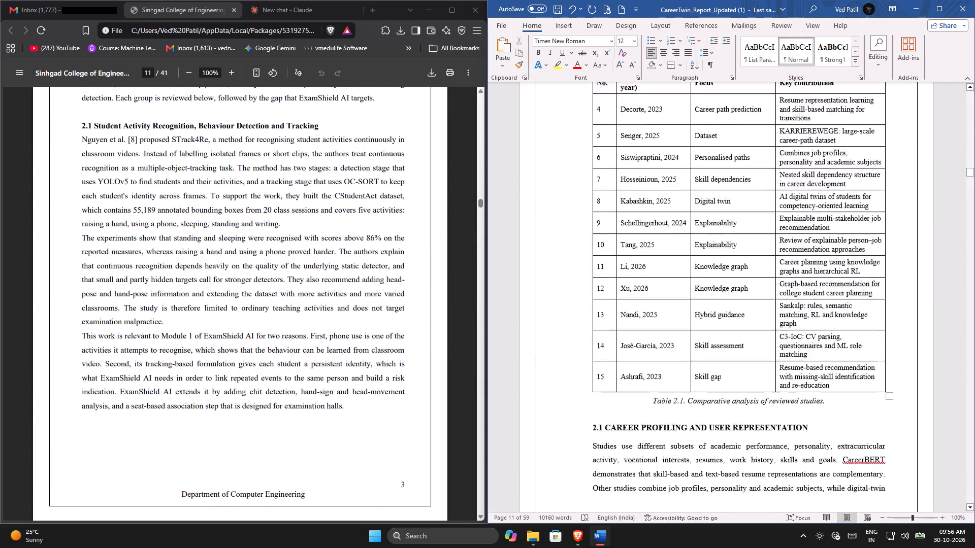
scroll(774, 276, "down", 2)
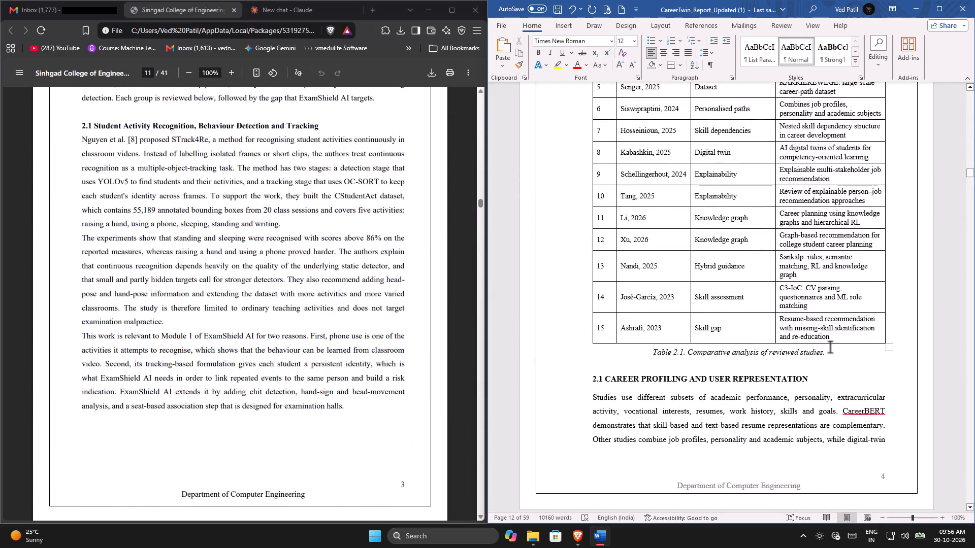
Delete Figure 2.1 with its caption and the blank lines between the Chapter 2 introduction and the reviewed studies table.
scroll(803, 326, "up", 18)
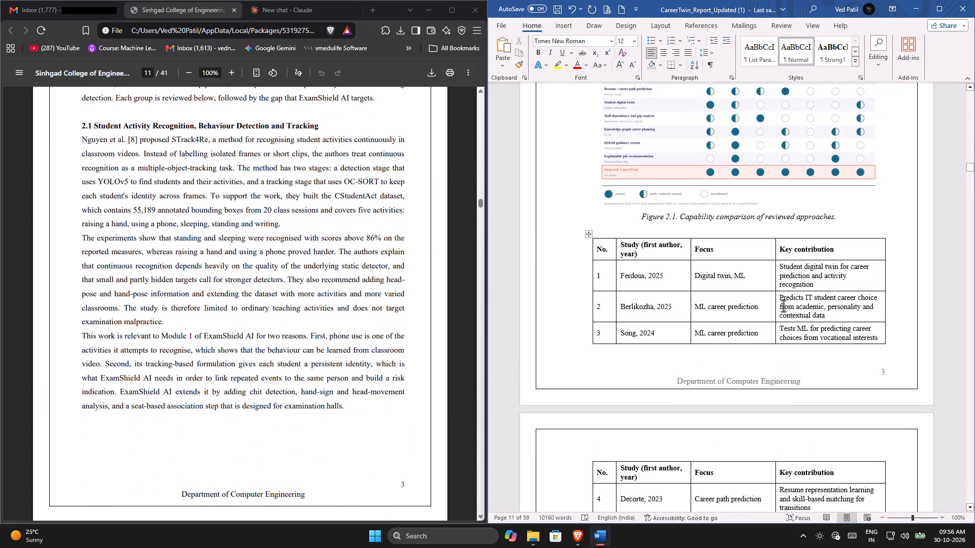
scroll(783, 305, "up", 3)
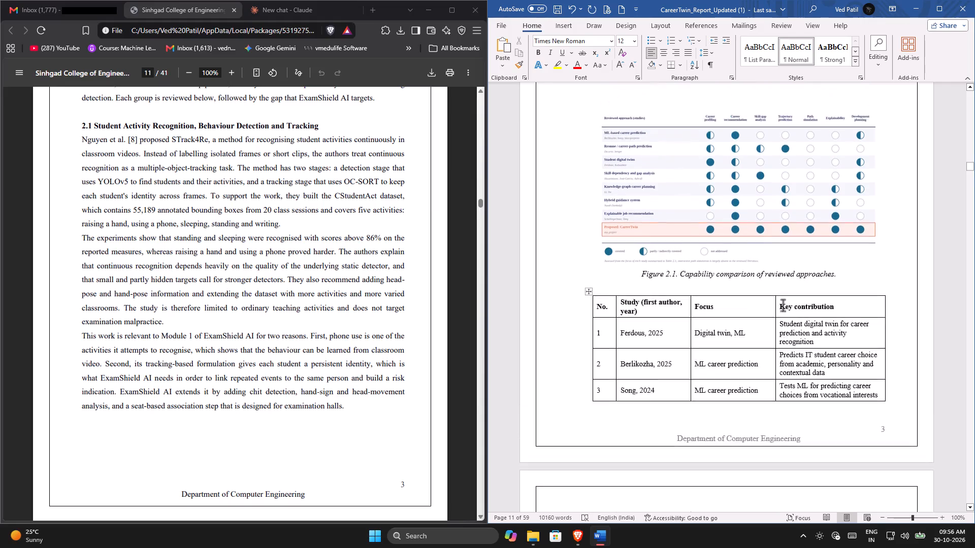
scroll(783, 305, "up", 4)
left_click_drag(841, 385, 664, 309)
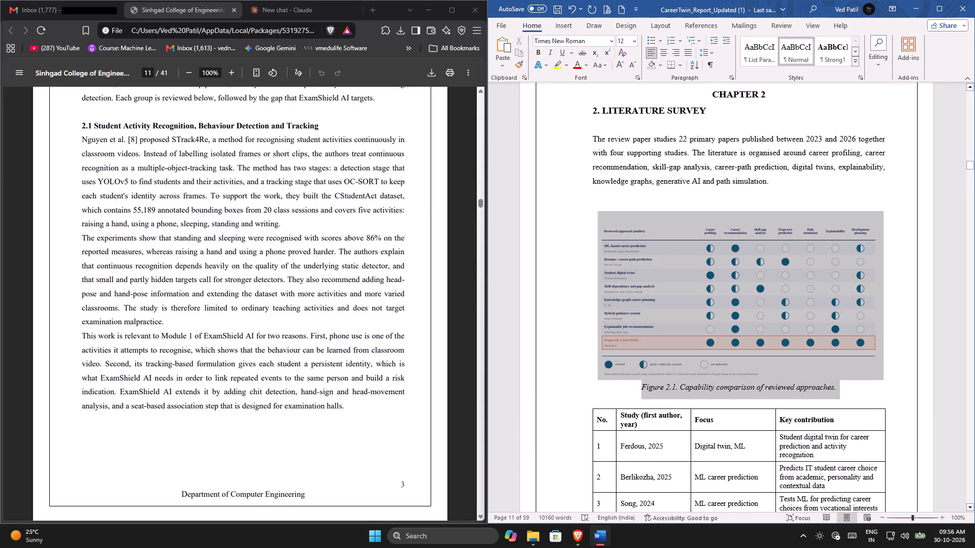
left_click_drag(664, 309, 607, 261)
key("BackSpace")
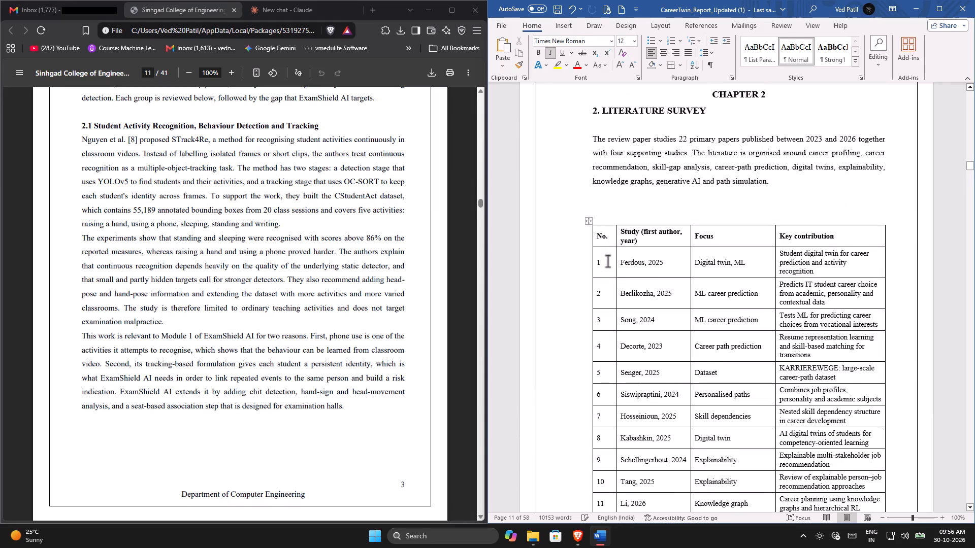
key("BackSpace")
key("BackSpace")
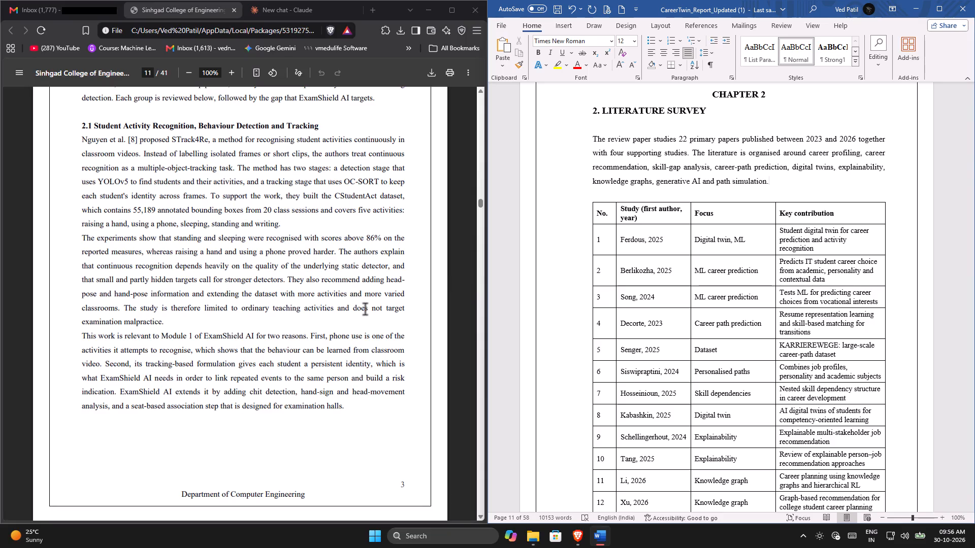
Compare the report's Table 2.1 and sections 2.1 and 2.2 with the sample PDF's Chapter 2 and the opening of its Chapter 3.
scroll(713, 294, "down", 9)
scroll(673, 280, "down", 13)
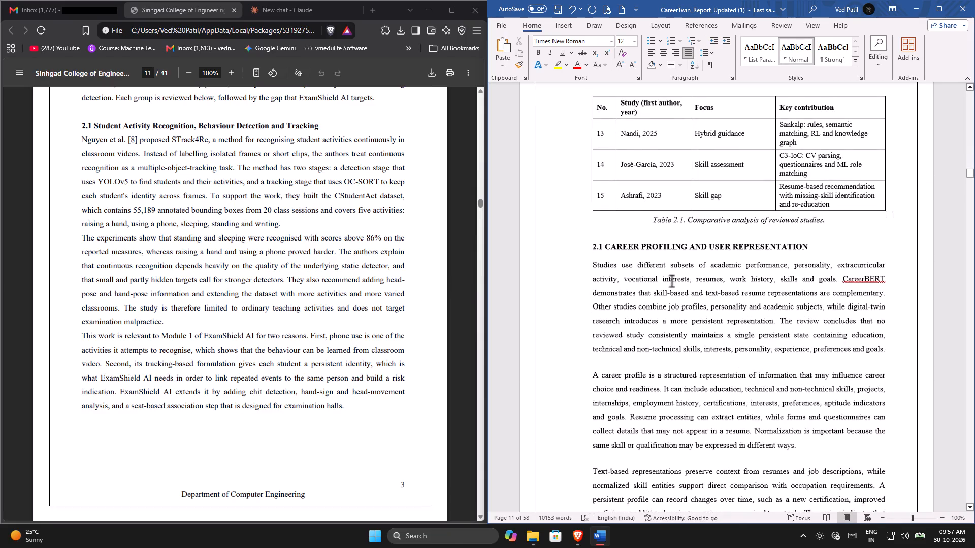
scroll(80, 289, "up", 8)
scroll(84, 284, "down", 3)
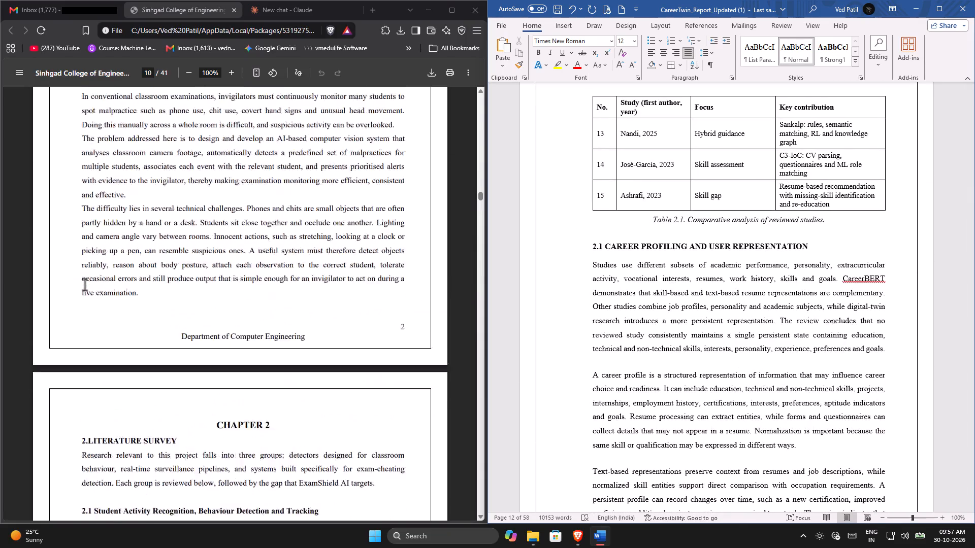
scroll(84, 284, "down", 3)
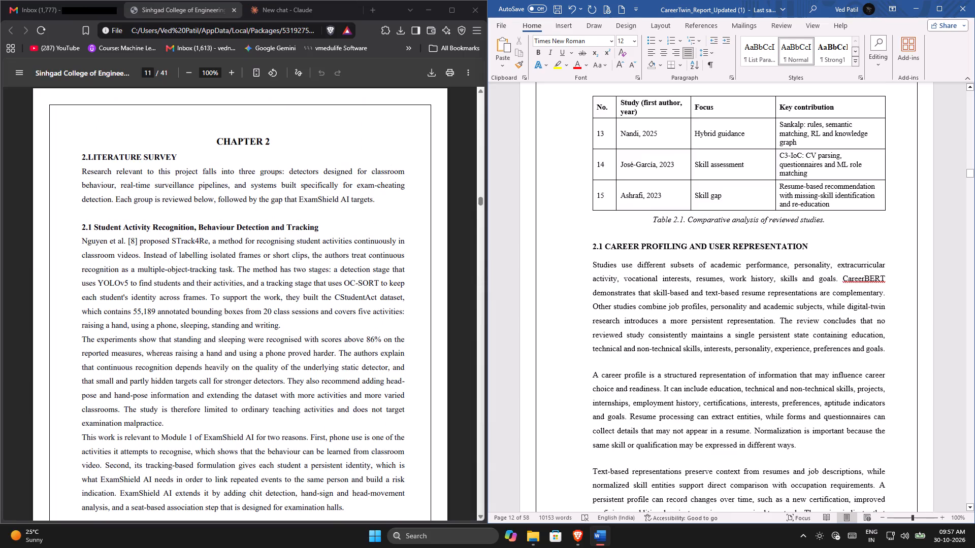
scroll(626, 260, "down", 17)
scroll(639, 257, "down", 8)
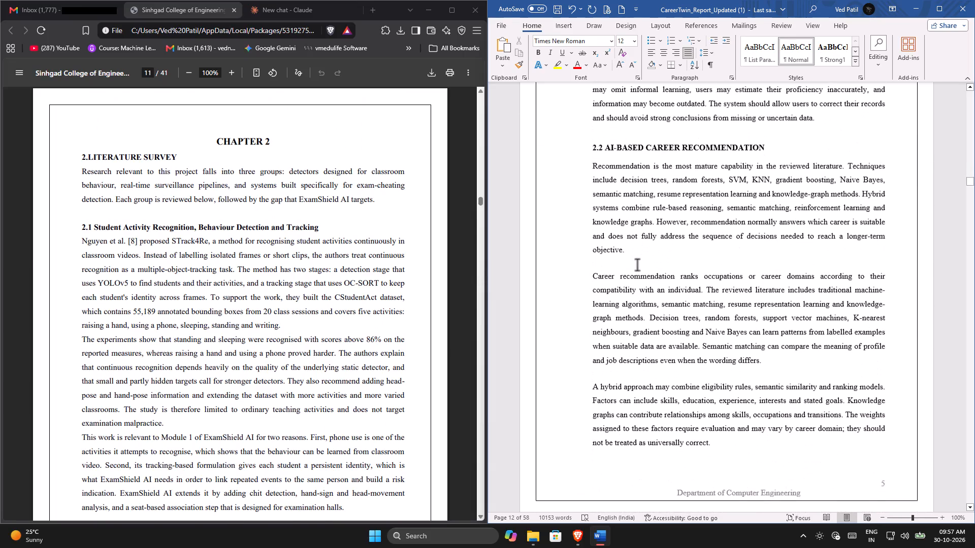
scroll(140, 226, "down", 17)
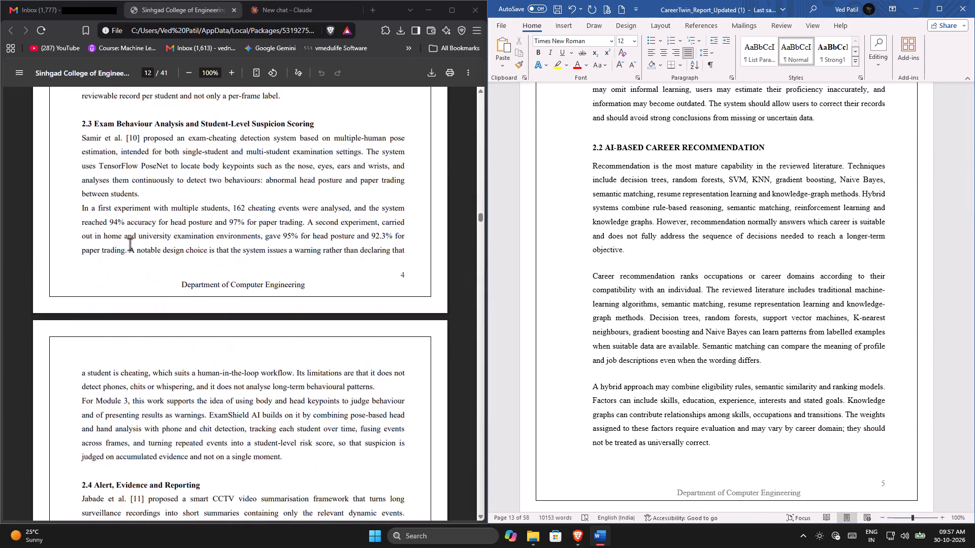
scroll(129, 243, "down", 17)
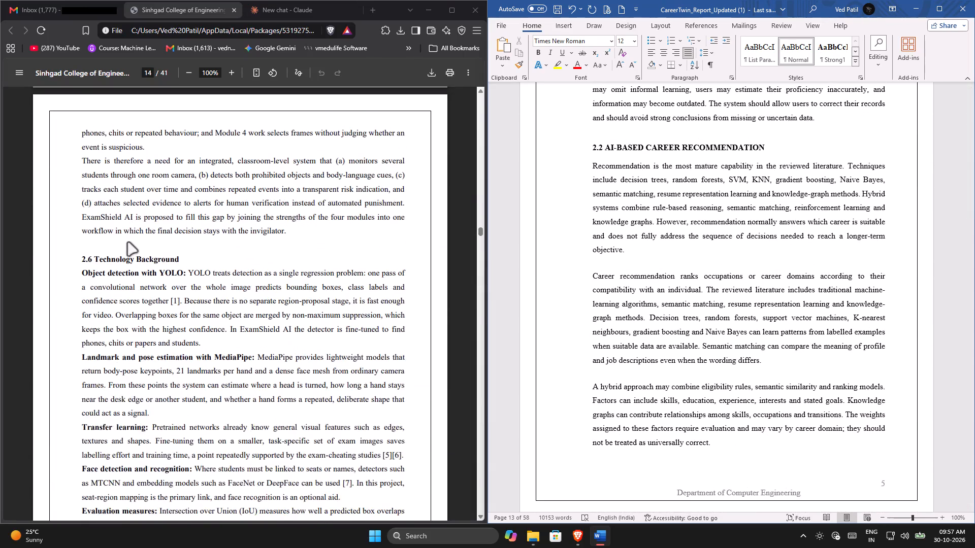
scroll(128, 243, "down", 13)
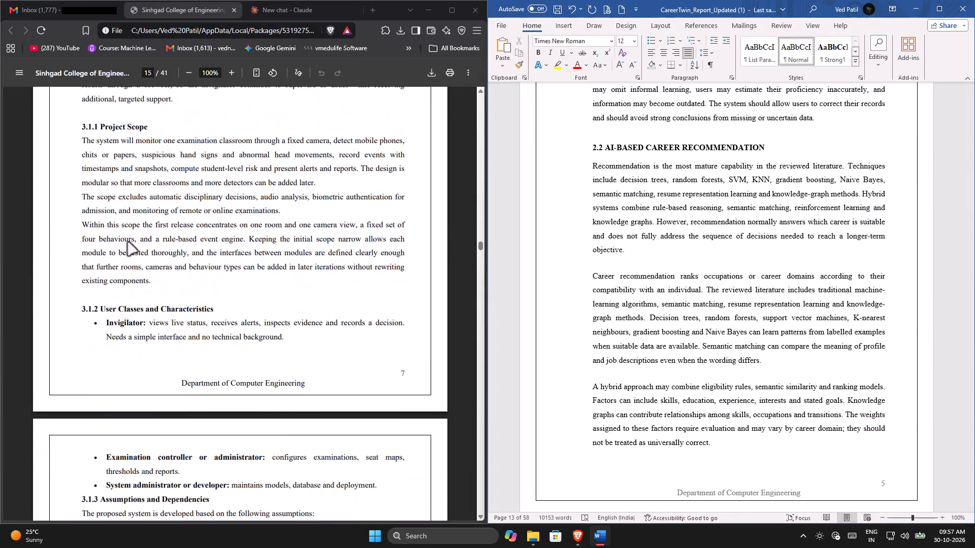
scroll(128, 243, "up", 2)
Review the report's sections 2.3 to 2.6, including the research gaps list and Table 2.2.
scroll(709, 244, "down", 10)
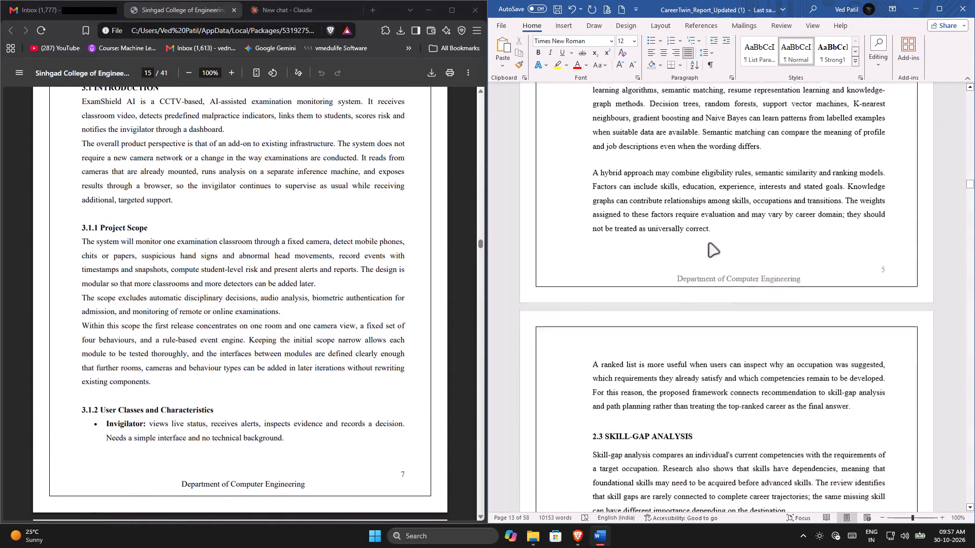
scroll(709, 244, "down", 11)
scroll(709, 244, "down", 12)
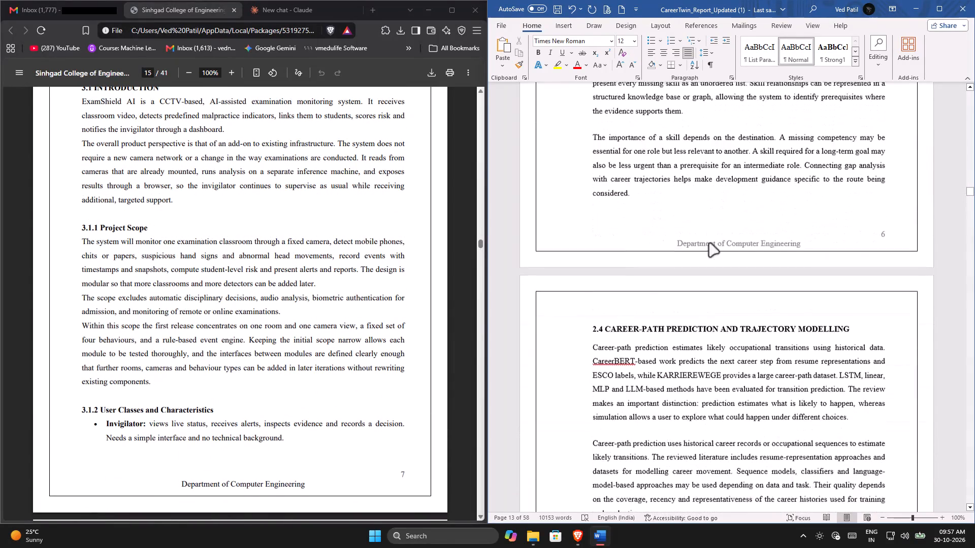
scroll(709, 244, "down", 12)
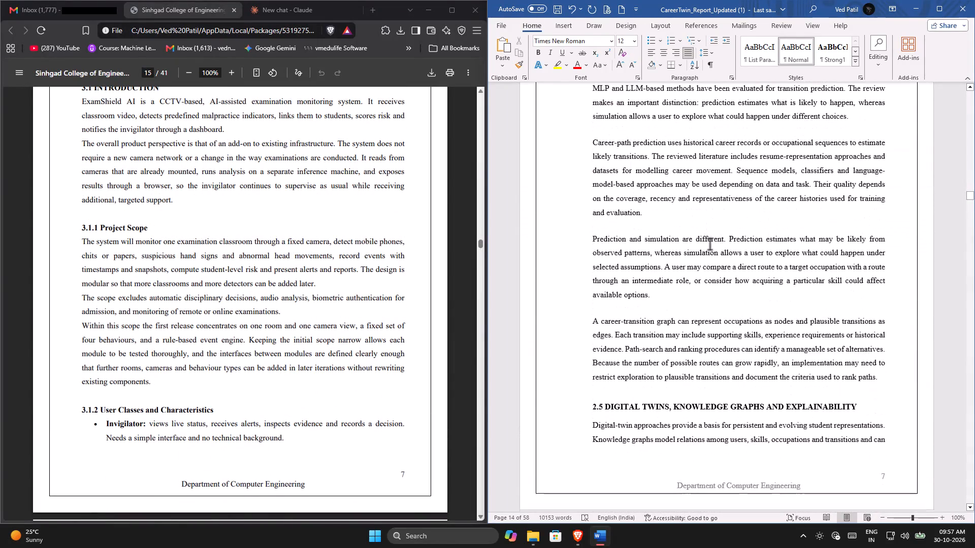
scroll(709, 244, "down", 20)
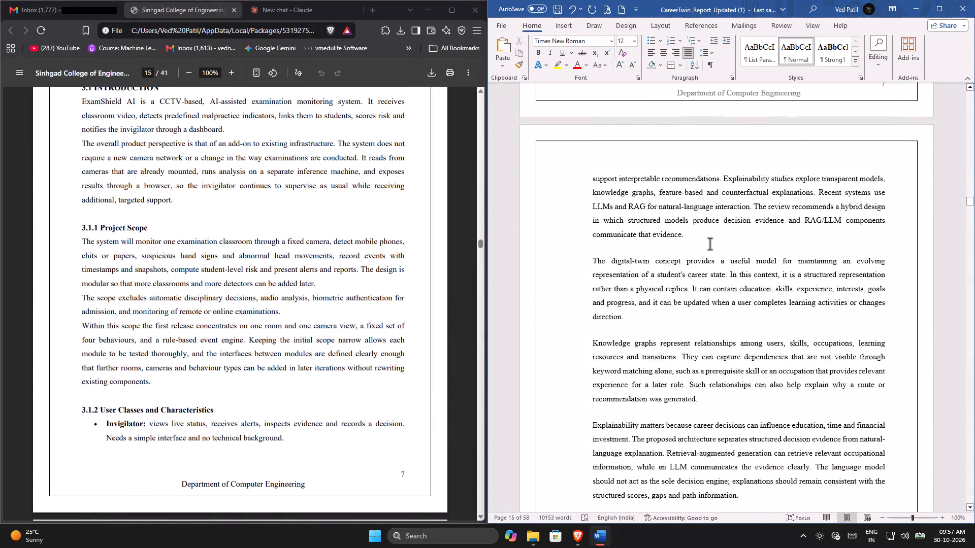
scroll(709, 244, "down", 10)
scroll(709, 244, "up", 3)
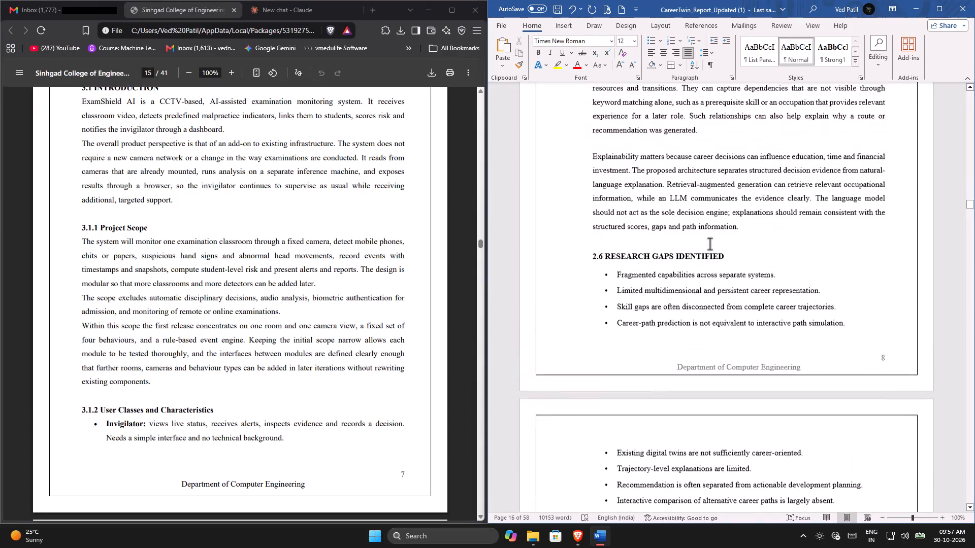
scroll(709, 244, "down", 16)
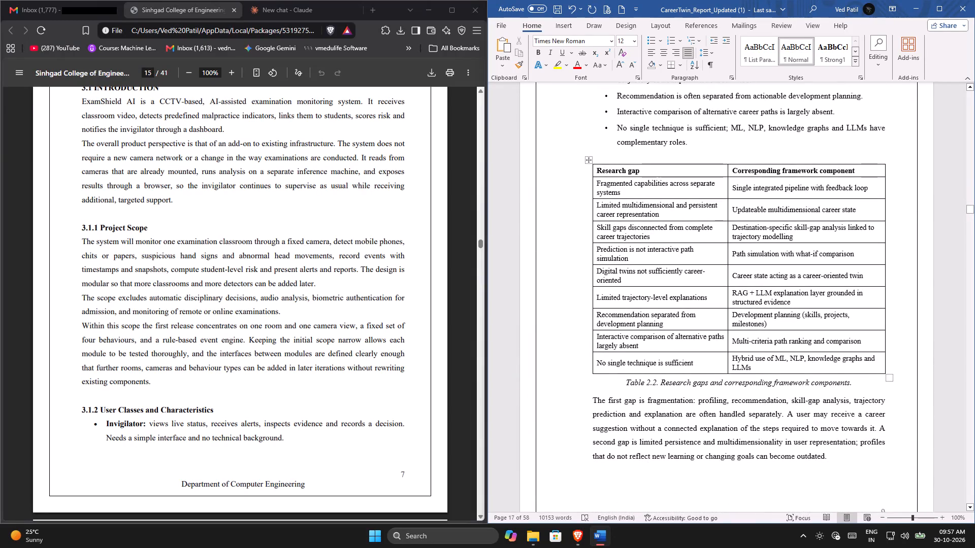
Delete rows 11 to 15 of Table 2.1, from Li, 2026 through Ashrafi, 2023.
scroll(709, 244, "up", 20)
scroll(709, 244, "up", 20)
scroll(709, 244, "up", 9)
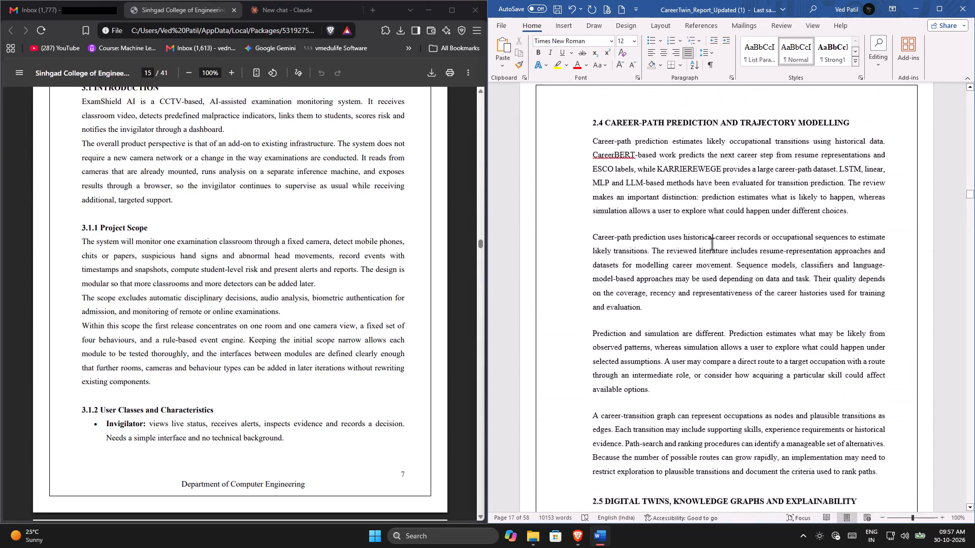
scroll(711, 244, "up", 20)
scroll(711, 244, "up", 20)
scroll(711, 244, "up", 19)
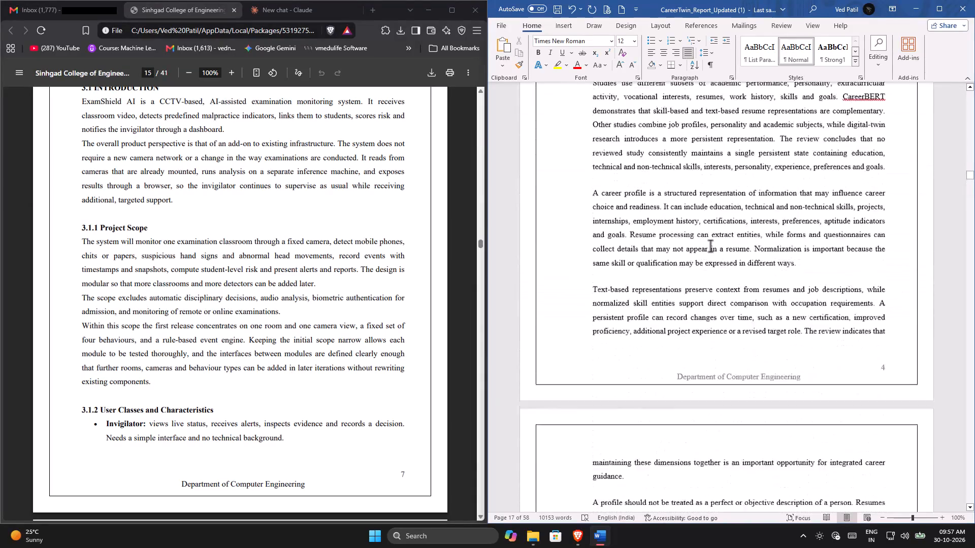
scroll(710, 246, "up", 14)
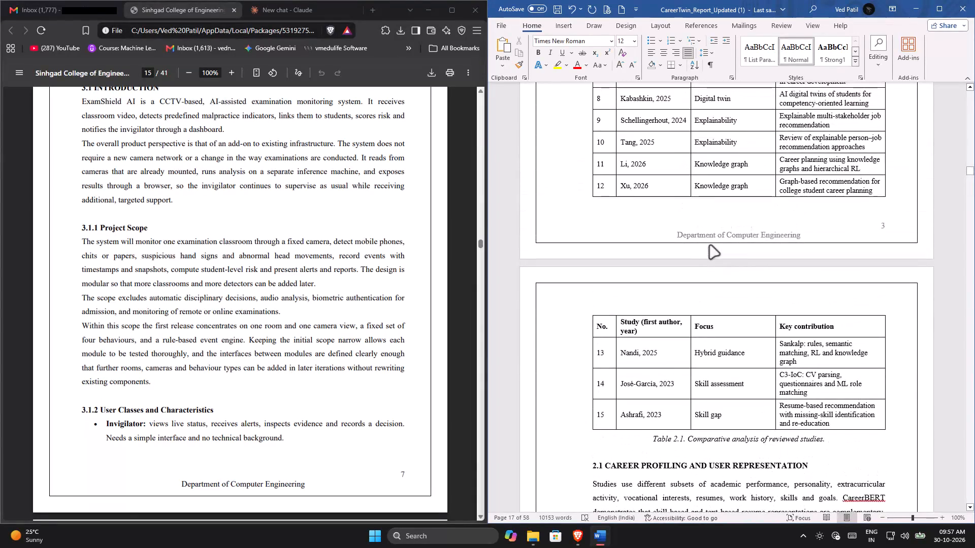
scroll(713, 253, "up", 2)
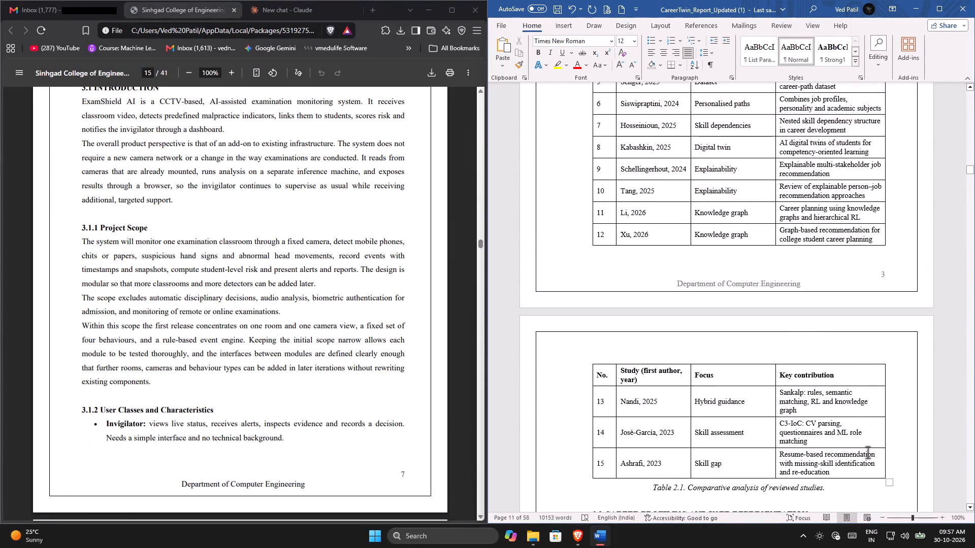
left_click_drag(892, 471, 613, 344)
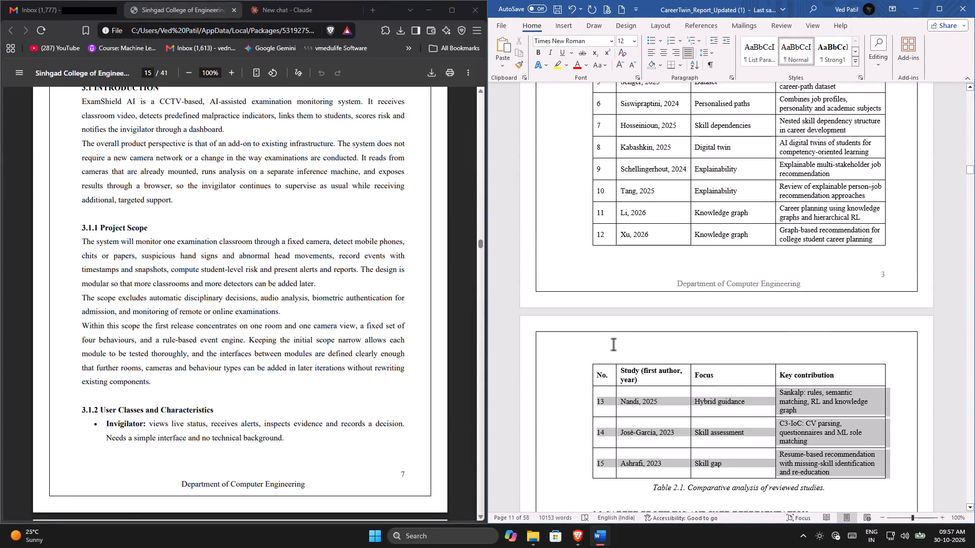
left_click_drag(613, 344, 573, 219)
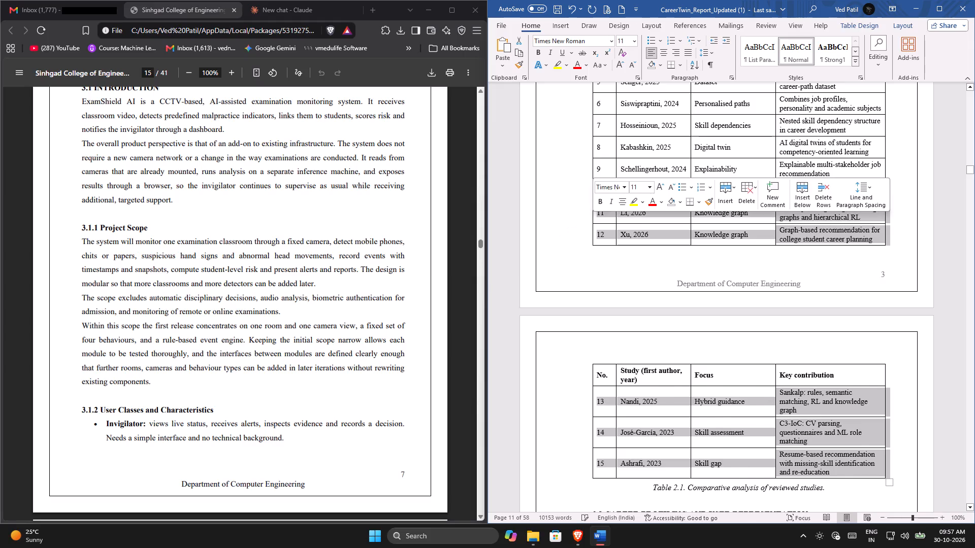
key("BackSpace")
Delete section 2.4's last three paragraphs, from "Career-path prediction uses historical career records" up to the 2.5 heading.
scroll(692, 299, "down", 11)
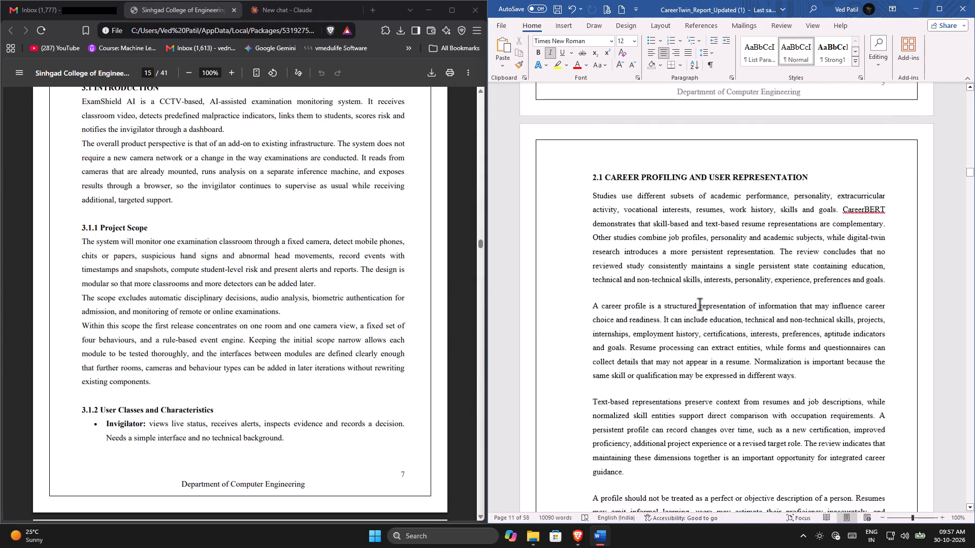
scroll(699, 304, "down", 17)
scroll(700, 304, "down", 19)
scroll(700, 304, "down", 6)
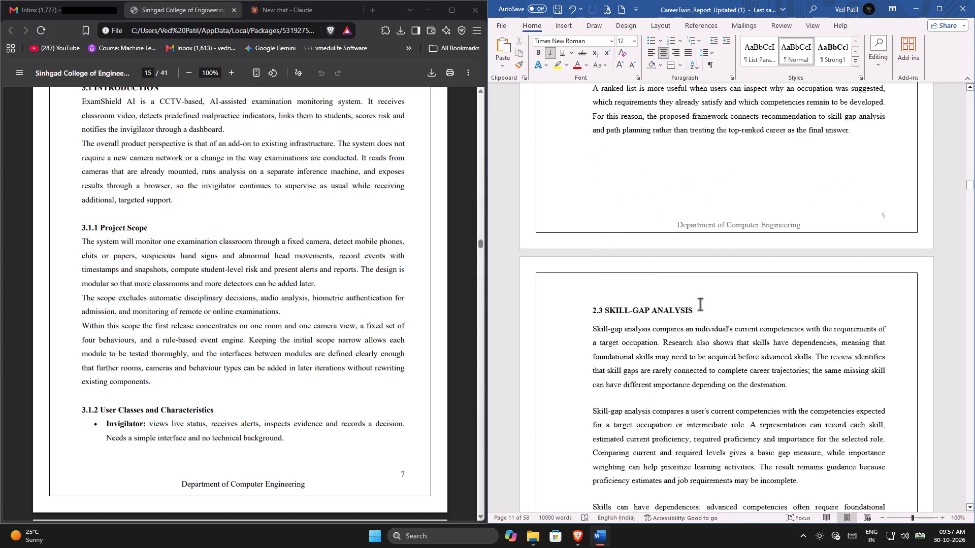
scroll(700, 304, "down", 18)
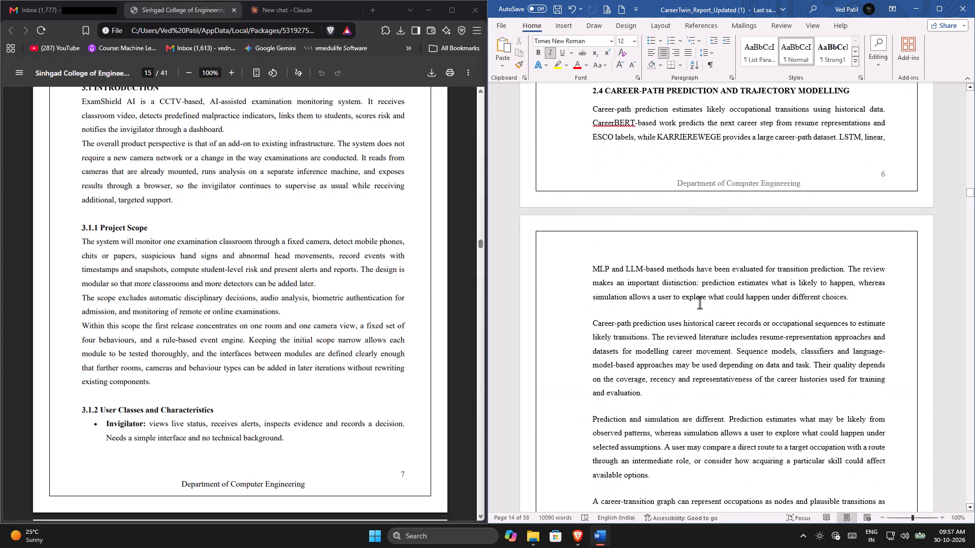
scroll(699, 302, "down", 7)
scroll(699, 302, "up", 1)
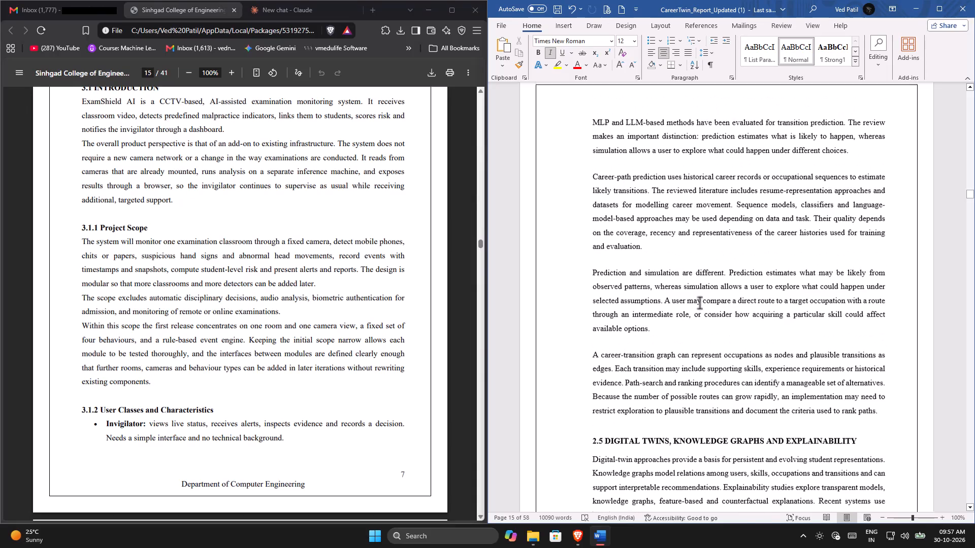
left_click_drag(882, 417, 880, 417)
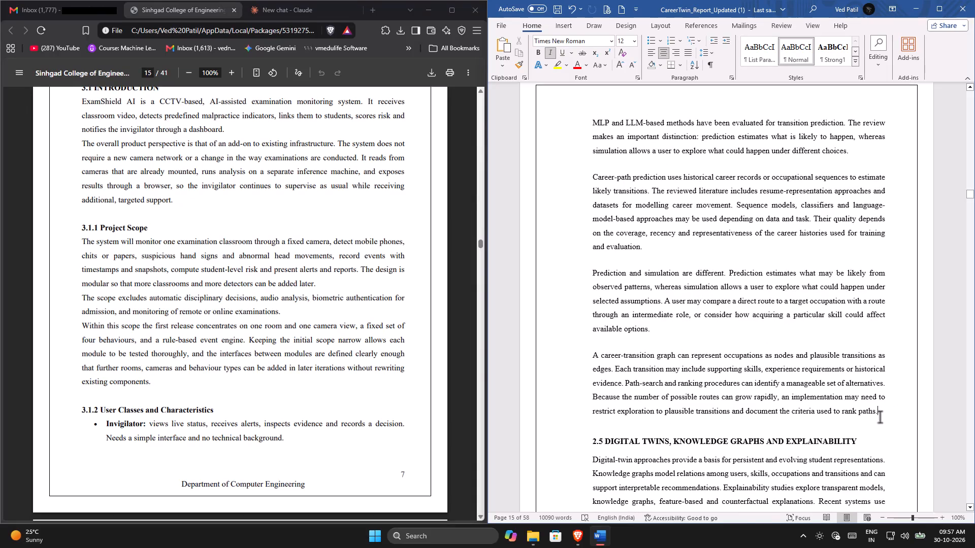
left_click_drag(880, 417, 567, 182)
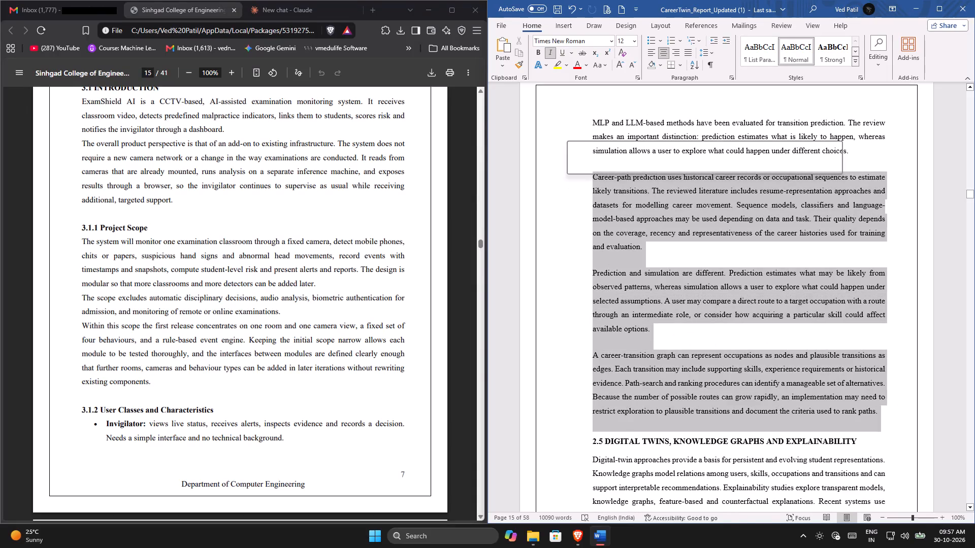
key("BackSpace")
Delete the "Skills can have dependencies" paragraph from section 2.3 Skill-Gap Analysis.
scroll(616, 166, "up", 7)
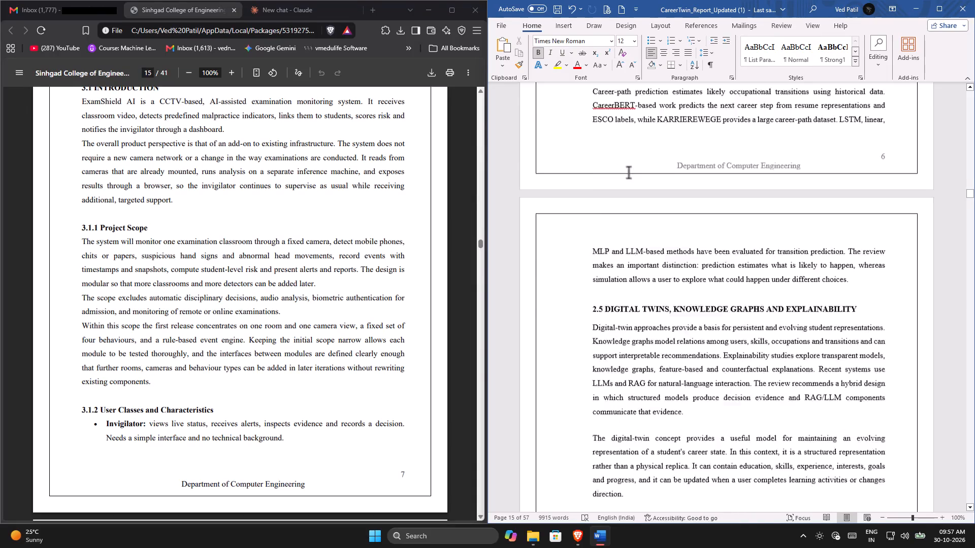
scroll(628, 172, "up", 12)
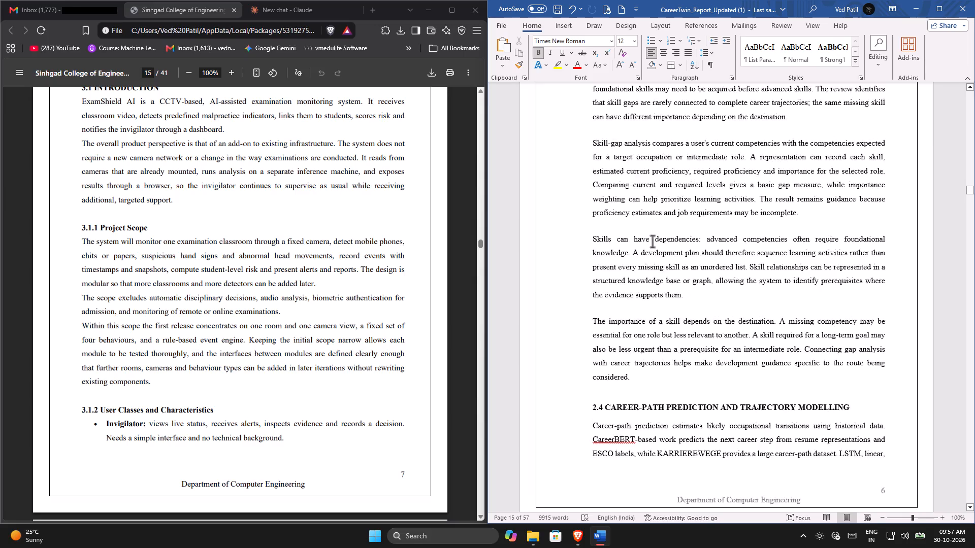
scroll(653, 244, "up", 4)
scroll(656, 249, "down", 2)
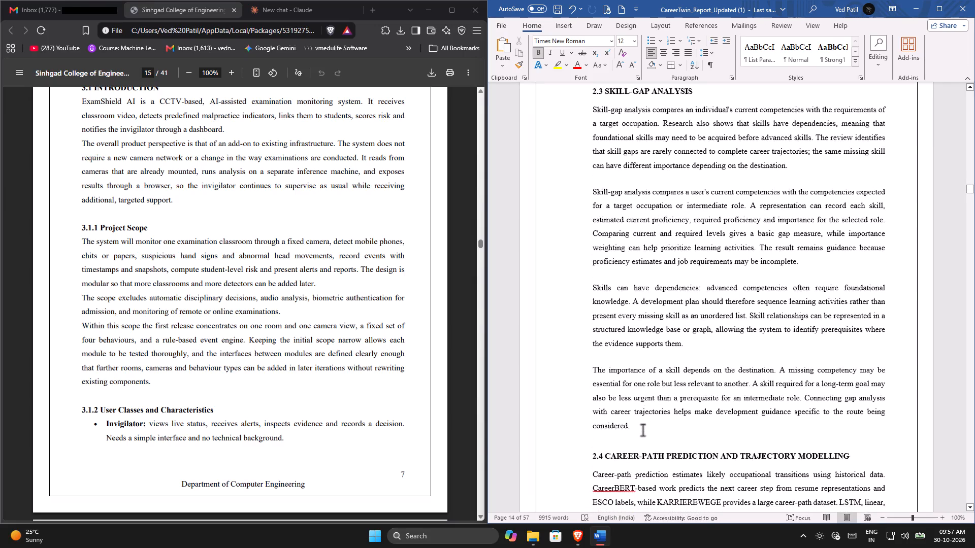
left_click_drag(691, 351, 615, 309)
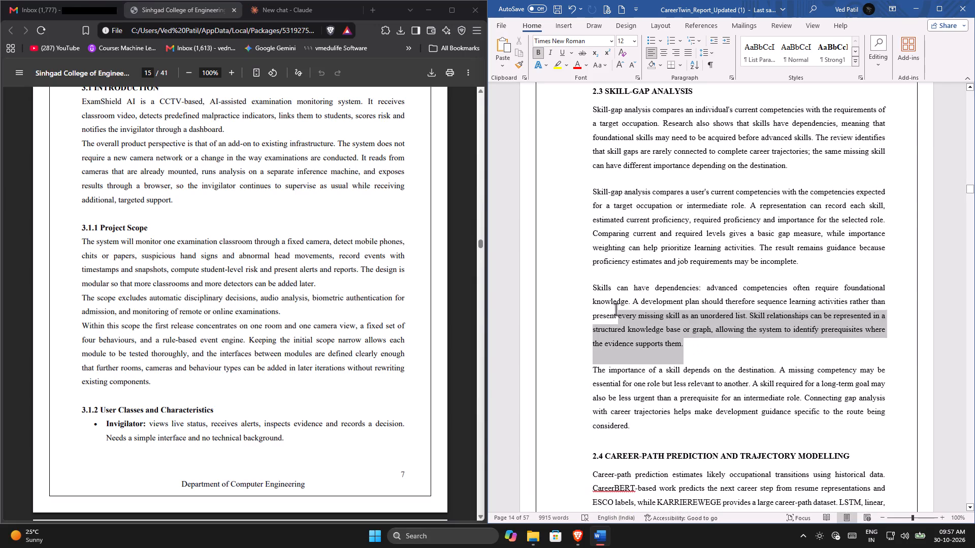
left_click_drag(615, 309, 586, 287)
key("BackSpace")
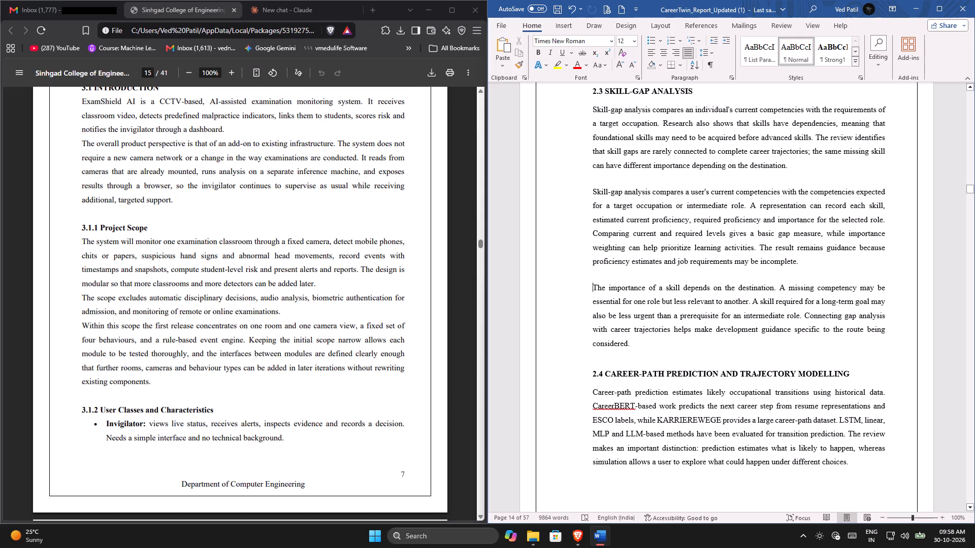
Delete the "Another gap is the weak connection" paragraph from the research gaps discussion just before Chapter 3.
scroll(576, 266, "down", 17)
scroll(576, 266, "down", 5)
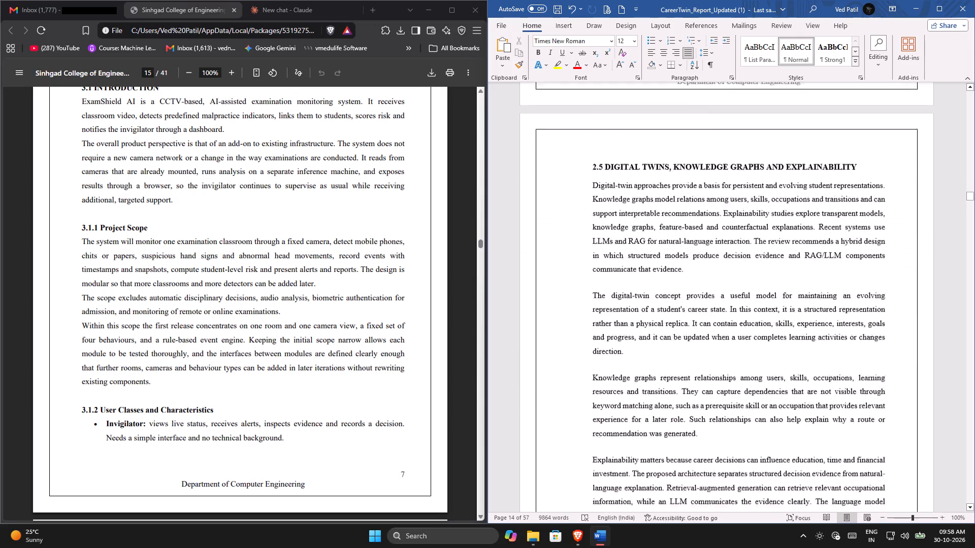
scroll(576, 266, "down", 20)
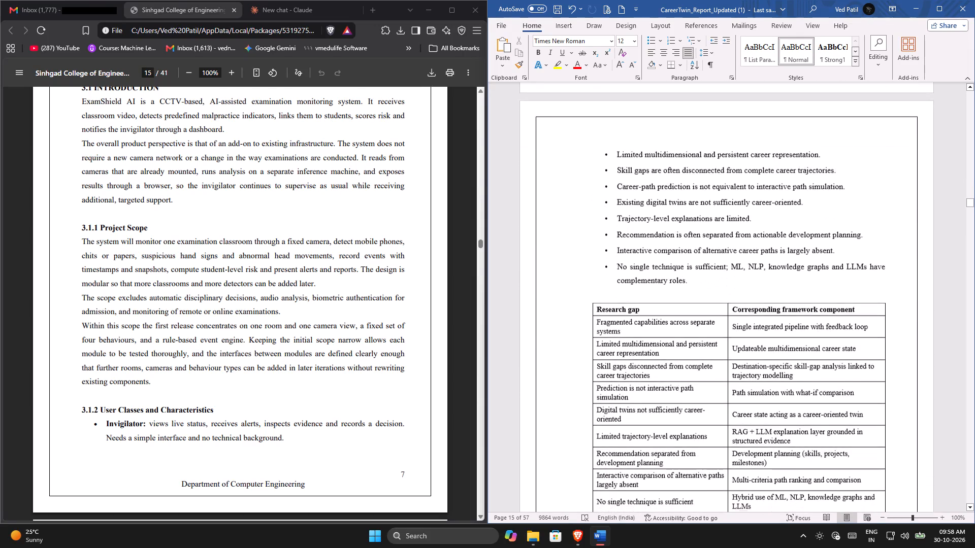
scroll(576, 266, "down", 15)
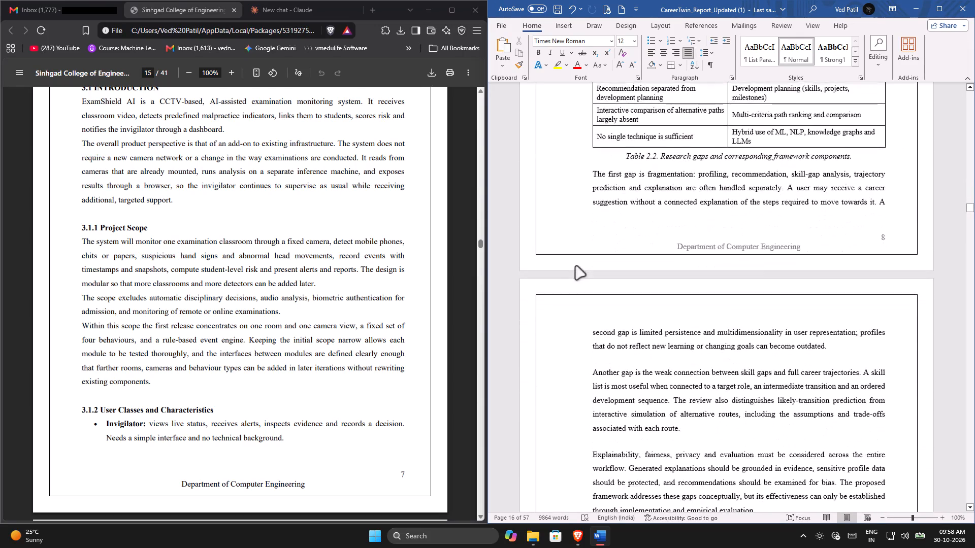
scroll(576, 266, "down", 8)
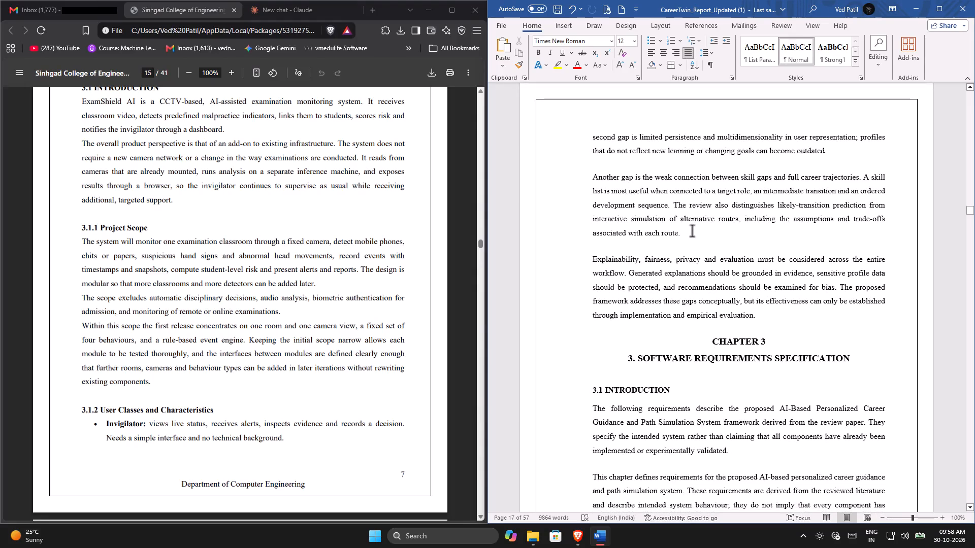
left_click_drag(685, 238, 574, 180)
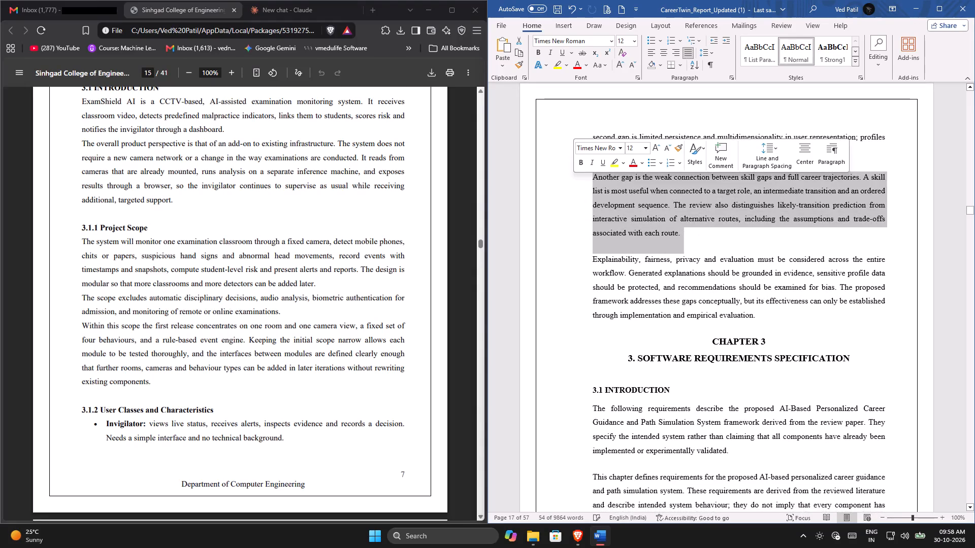
key("BackSpace")
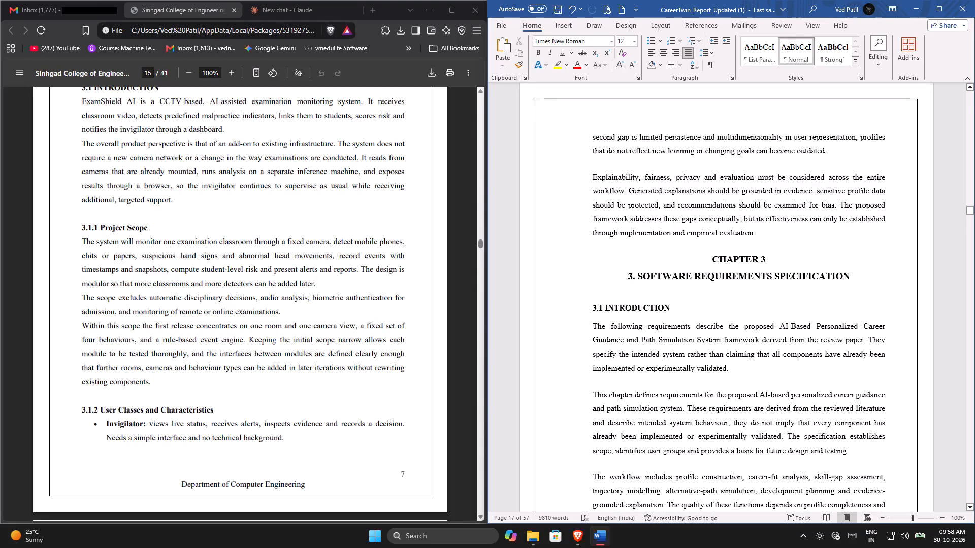
Delete the rest of the research gaps discussion before Chapter 3, from "A second gap is limited persistence" through the "Explainability, fairness" paragraph.
scroll(574, 180, "down", 10)
scroll(184, 270, "down", 3)
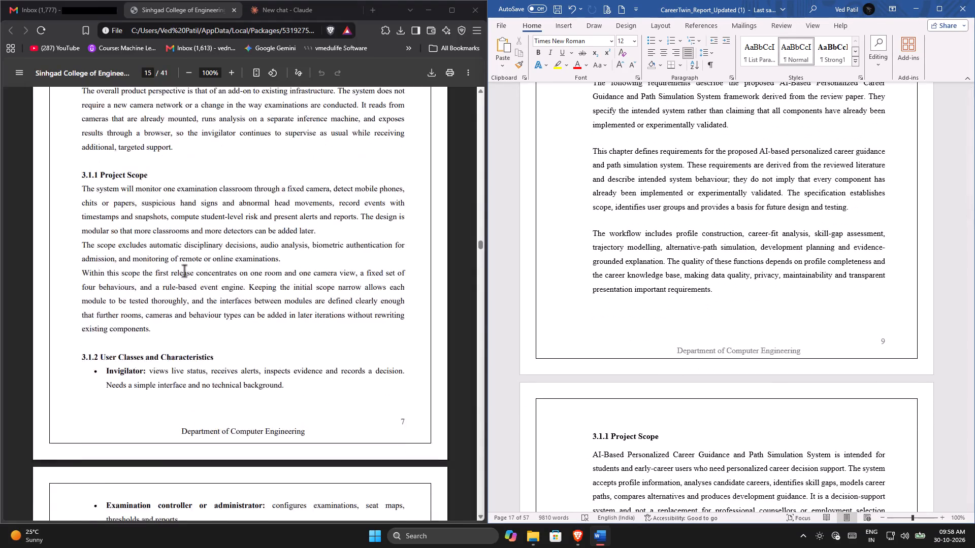
scroll(184, 270, "up", 7)
scroll(676, 217, "up", 15)
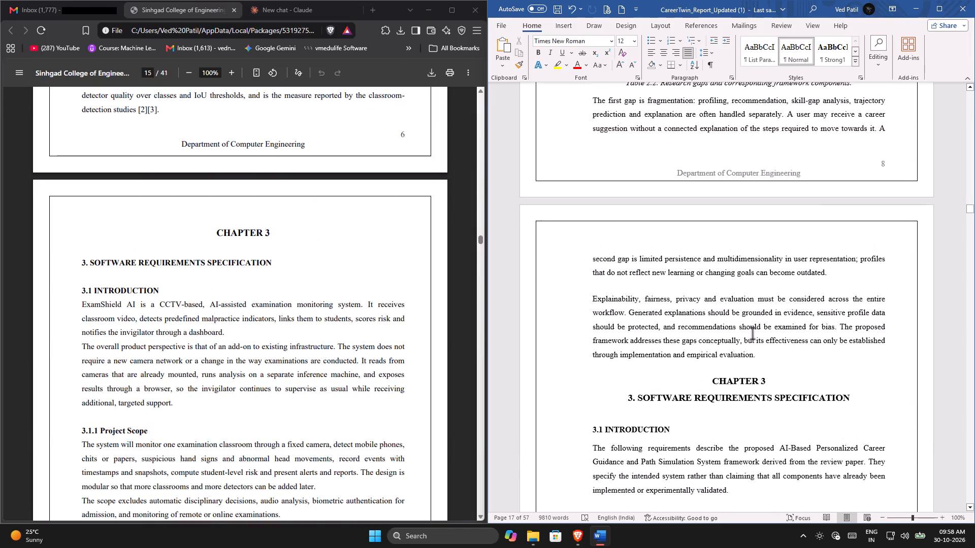
scroll(752, 333, "up", 2)
left_click_drag(763, 407, 561, 319)
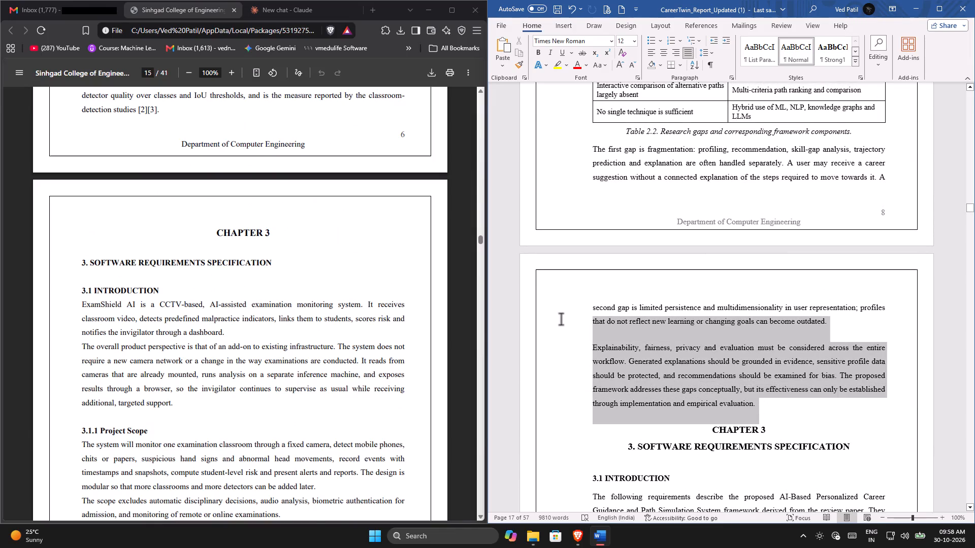
left_click_drag(561, 319, 558, 306)
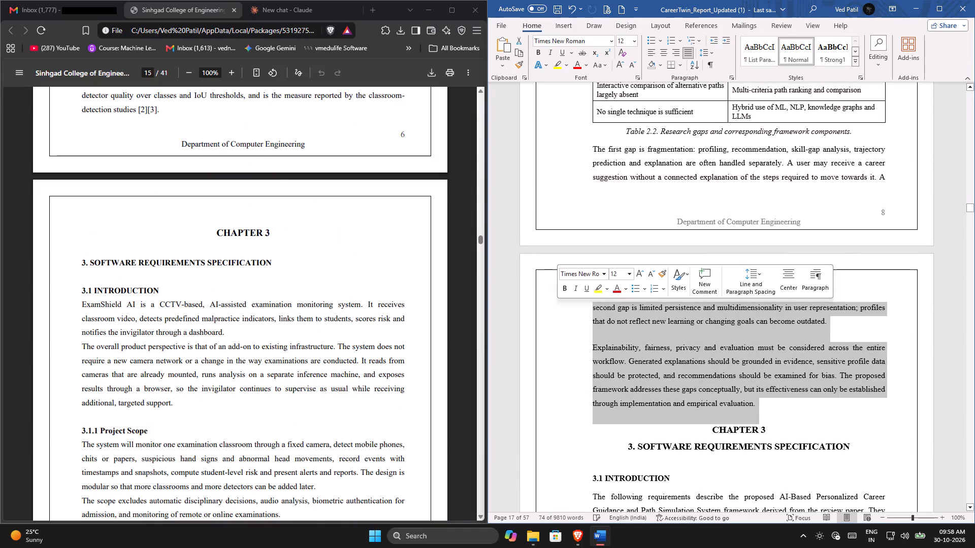
key("BackSpace")
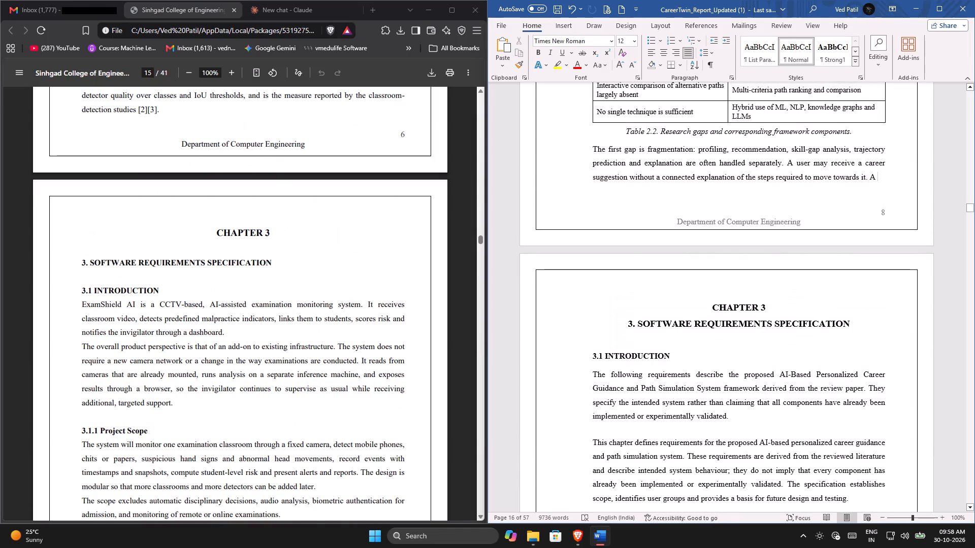
key("BackSpace")
key("BackSpace")
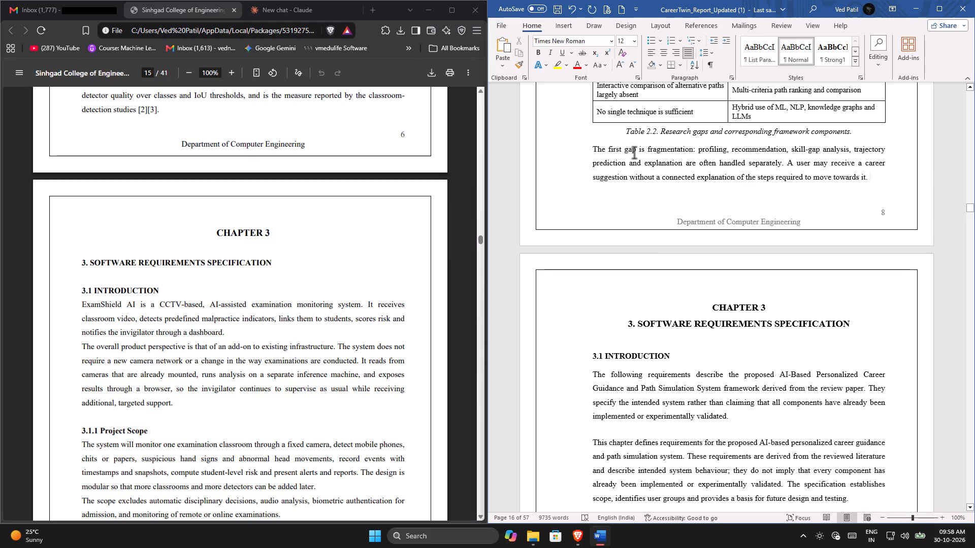
Remove the word "first" from "The first gap is fragmentation" below Table 2.2.
left_click(617, 152)
key("Right")
key("BackSpace")
key("BackSpace")
key("BackSpace")
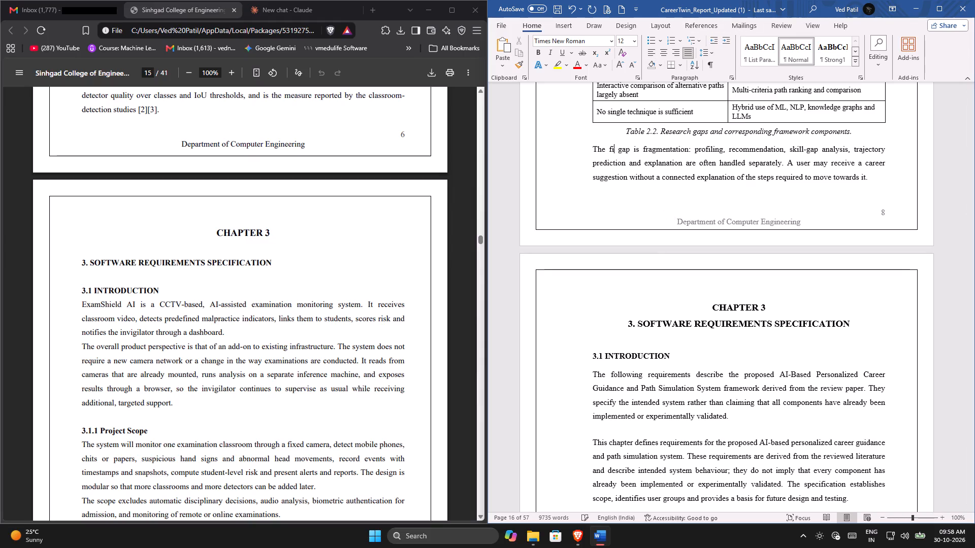
Remove the leftover "fi" from "The fi gap is fragmentation" below Table 2.2, leaving a single space between "The" and "gap".
key("BackSpace")
key("BackSpace")
key("BackSpace")
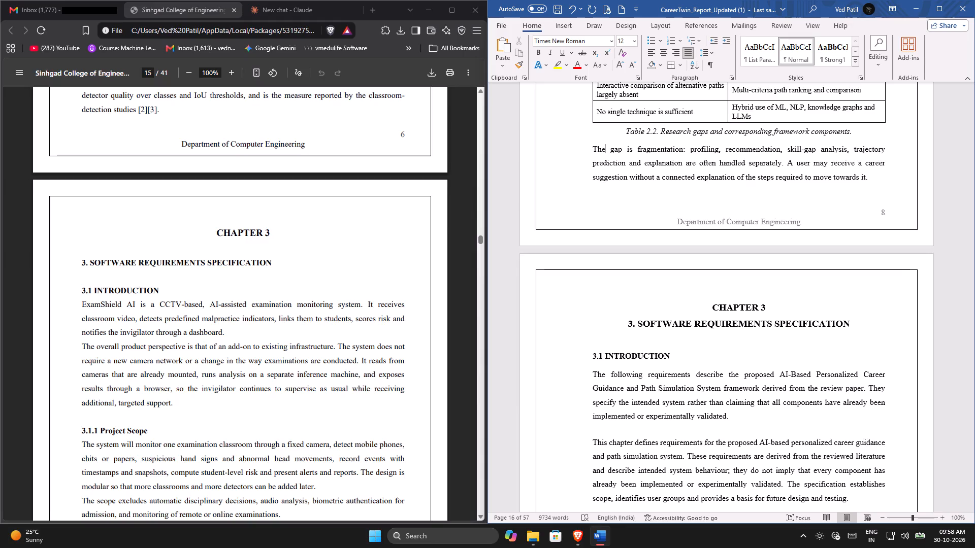
key("Delete")
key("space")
Left-align the Chapter 3 heading "3. SOFTWARE REQUIREMENTS SPECIFICATION" with the body text.
scroll(699, 321, "down", 5)
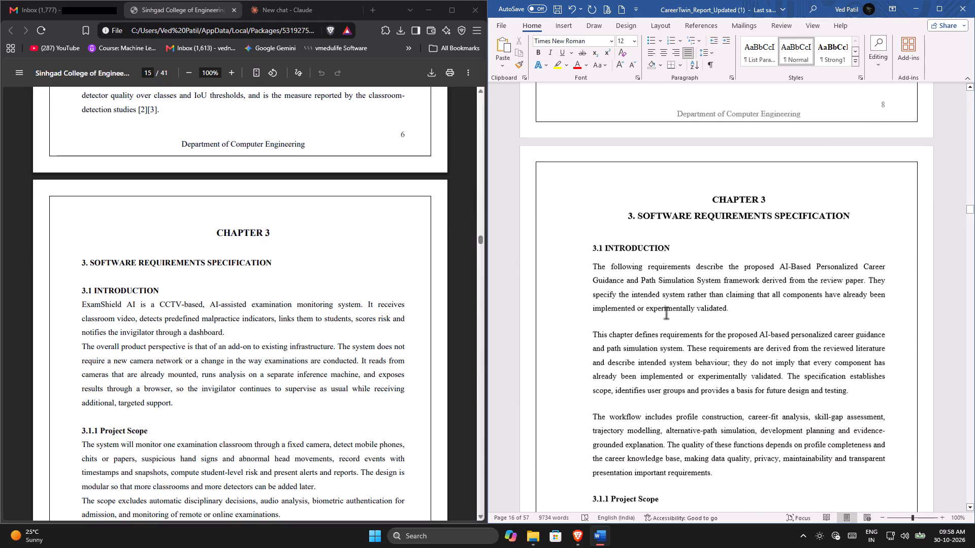
scroll(666, 312, "down", 2)
scroll(299, 297, "down", 1)
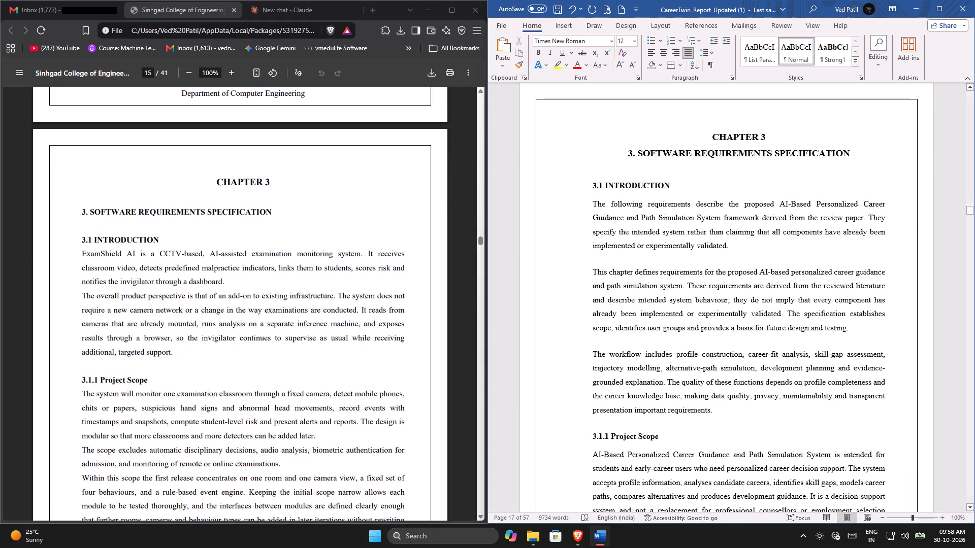
left_click(625, 157)
key("BackSpace")
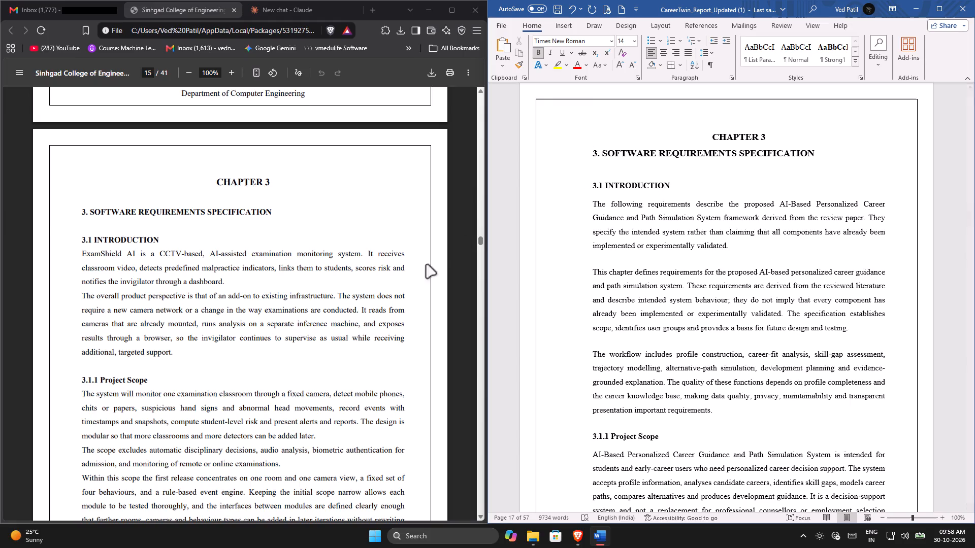
Compare the length and layout of the opening Chapter 3 sections in the CareerTwin report with the reference ExamShield AI report.
scroll(419, 268, "down", 7)
scroll(626, 275, "down", 7)
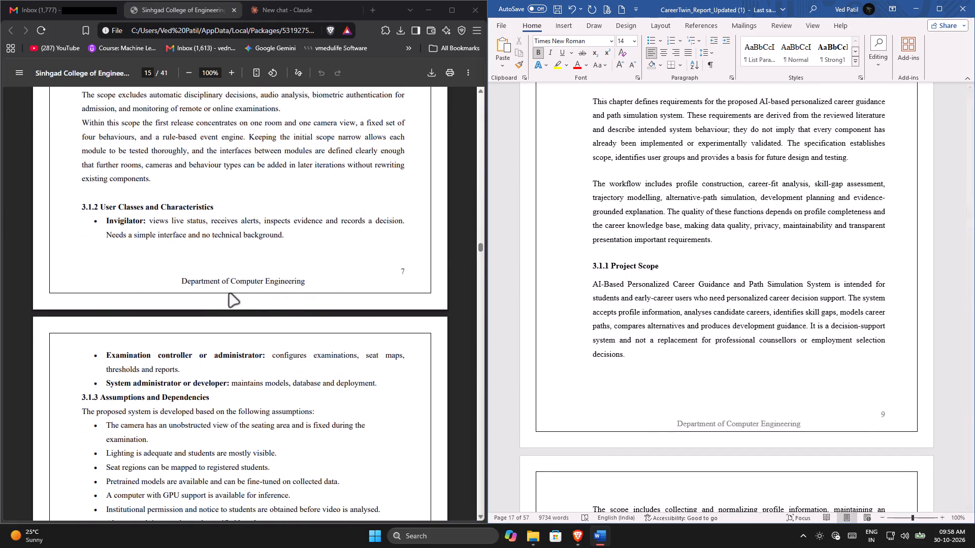
scroll(234, 293, "down", 8)
scroll(620, 252, "down", 8)
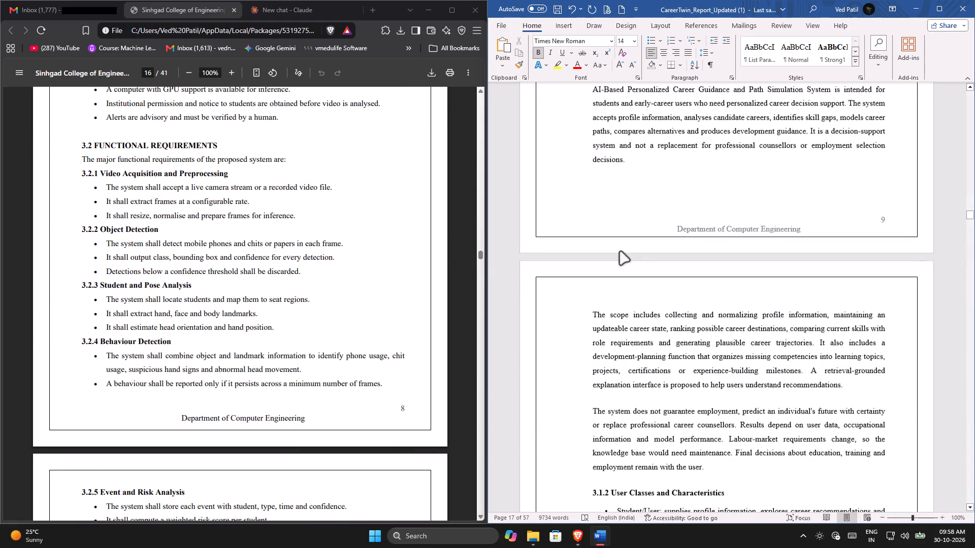
scroll(620, 252, "down", 8)
scroll(620, 252, "up", 8)
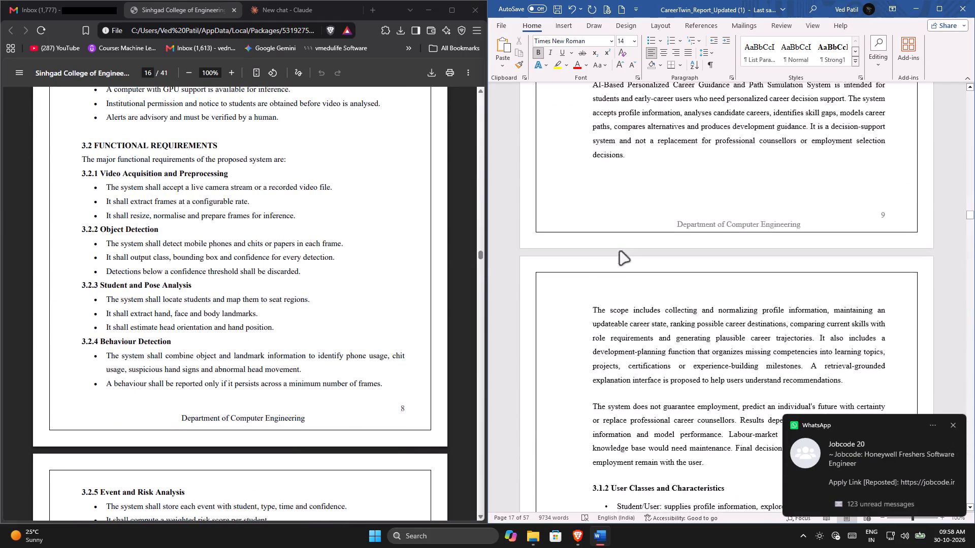
scroll(620, 252, "up", 15)
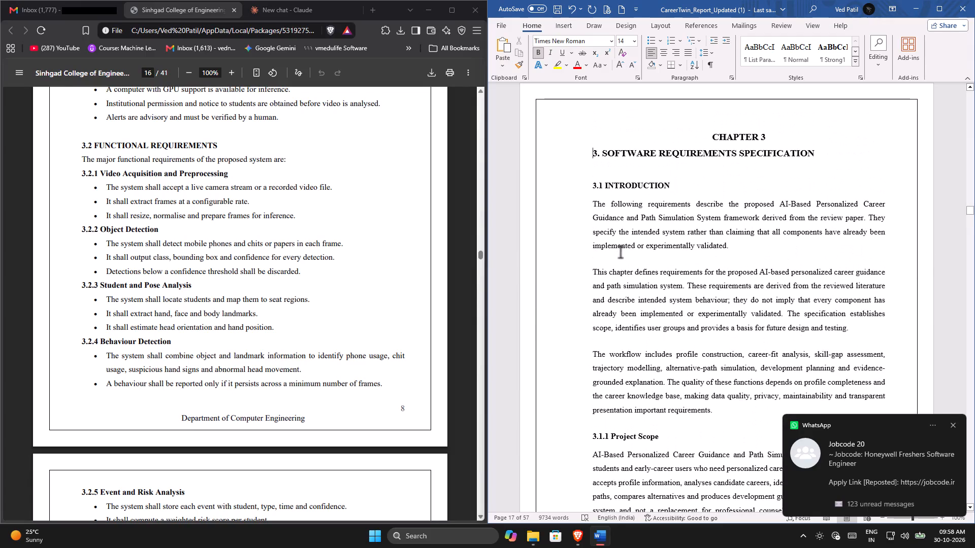
scroll(185, 258, "up", 16)
scroll(191, 254, "down", 2)
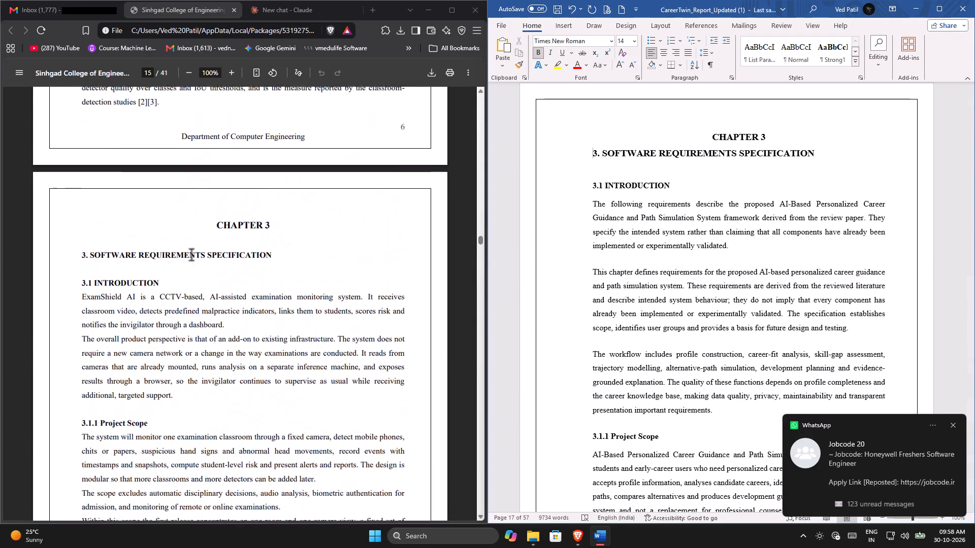
Delete the "The workflow includes profile construction" paragraph from section 3.1 Introduction, just before 3.1.1 Project Scope.
scroll(191, 254, "down", 3)
scroll(827, 318, "down", 2)
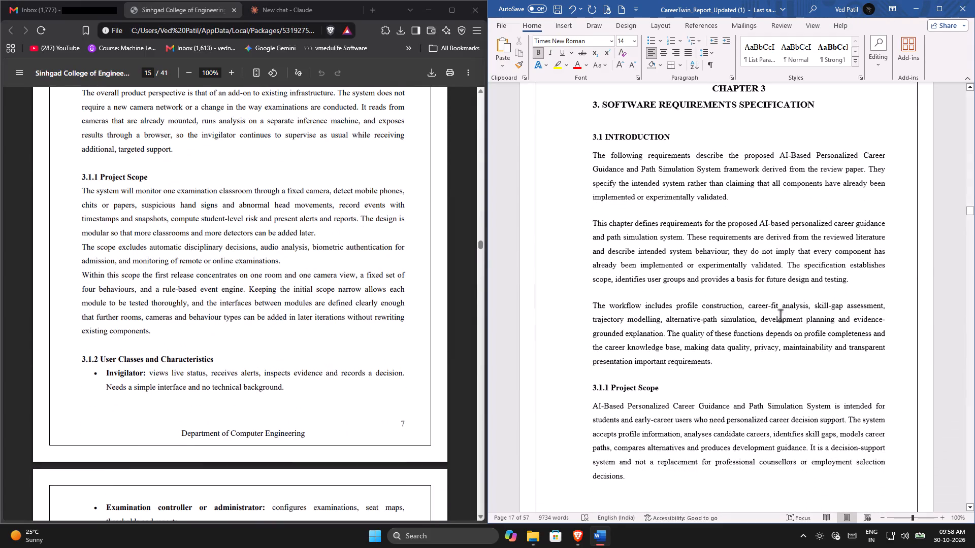
left_click_drag(712, 363, 581, 304)
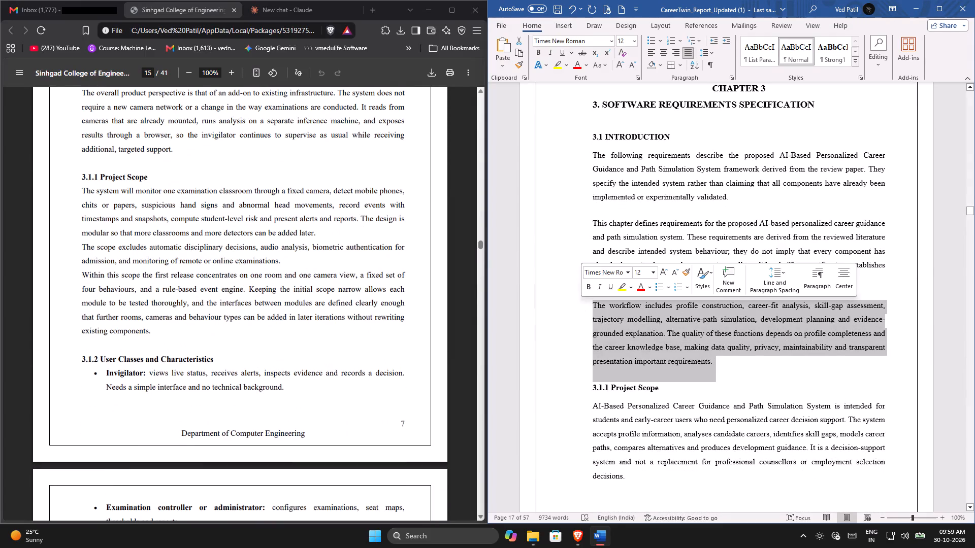
key("BackSpace")
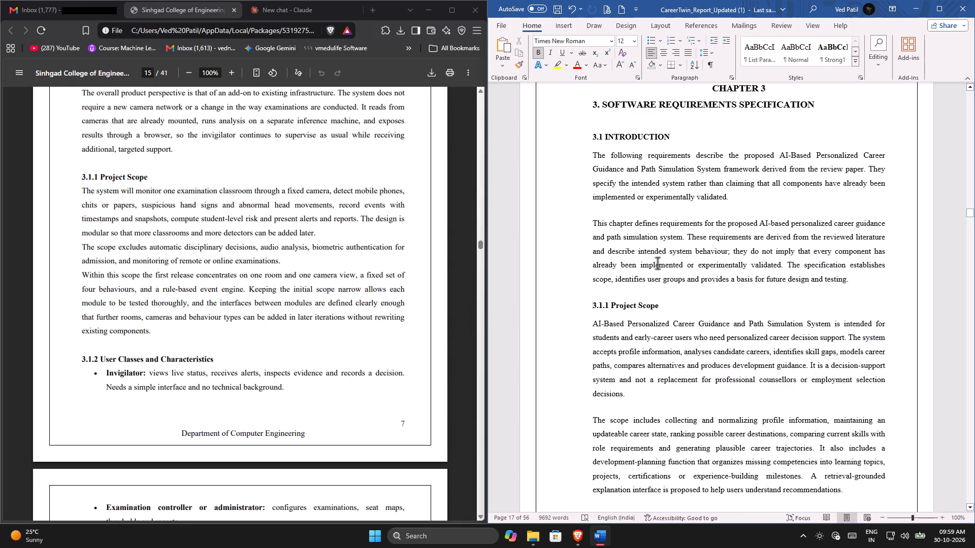
Delete the "A career counsellor or educator" paragraph from section 3.1.2 User Classes and Characteristics.
scroll(627, 260, "down", 15)
scroll(614, 293, "down", 6)
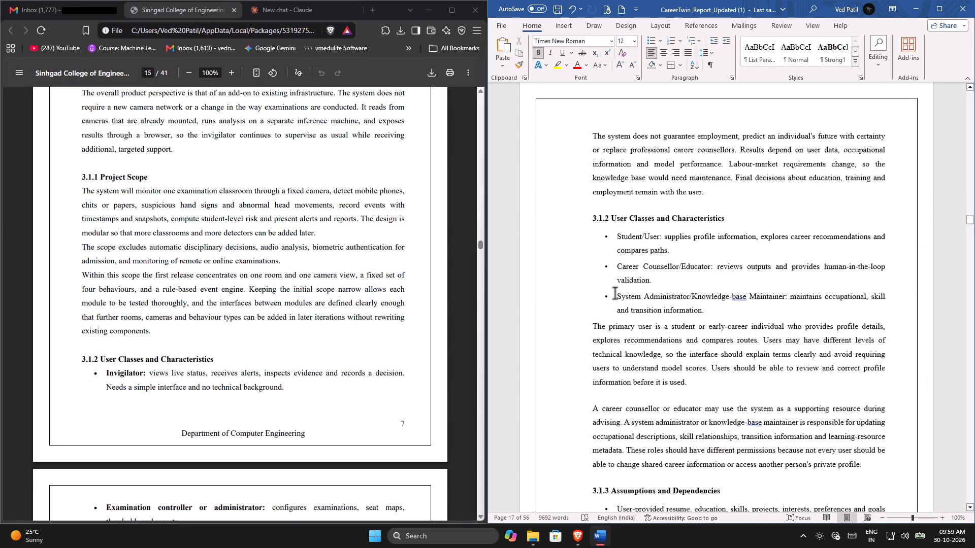
scroll(614, 293, "down", 2)
scroll(404, 297, "down", 10)
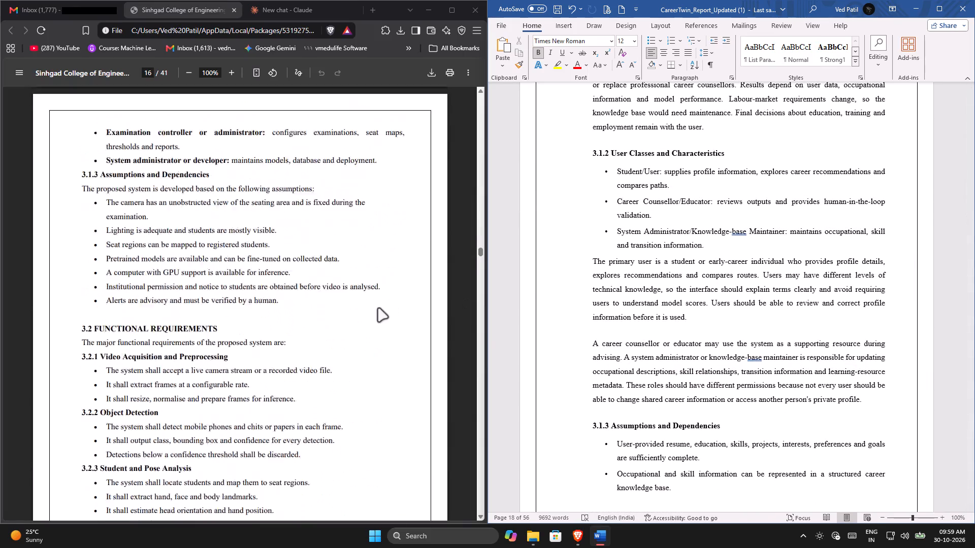
scroll(744, 387, "down", 5)
scroll(742, 387, "up", 5)
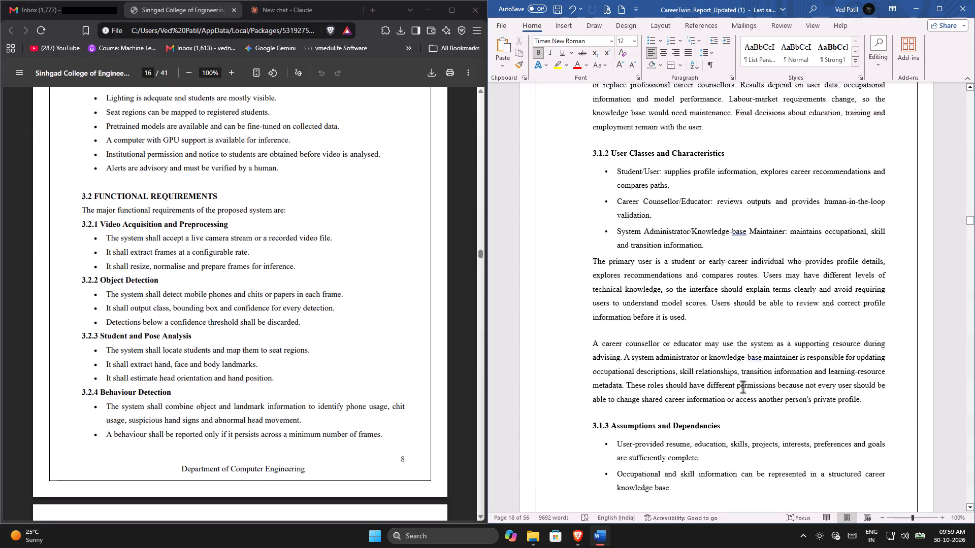
scroll(742, 387, "up", 1)
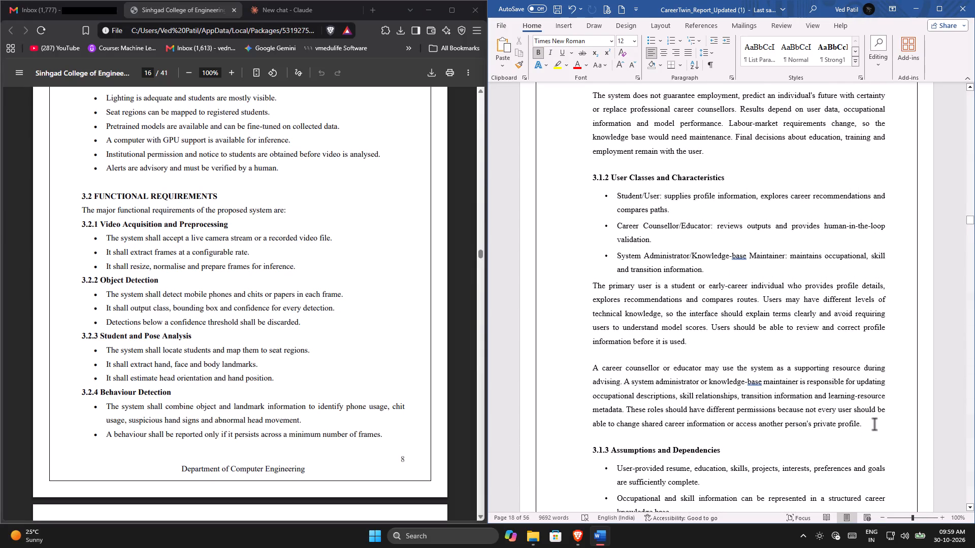
left_click_drag(873, 424, 588, 374)
key("BackSpace")
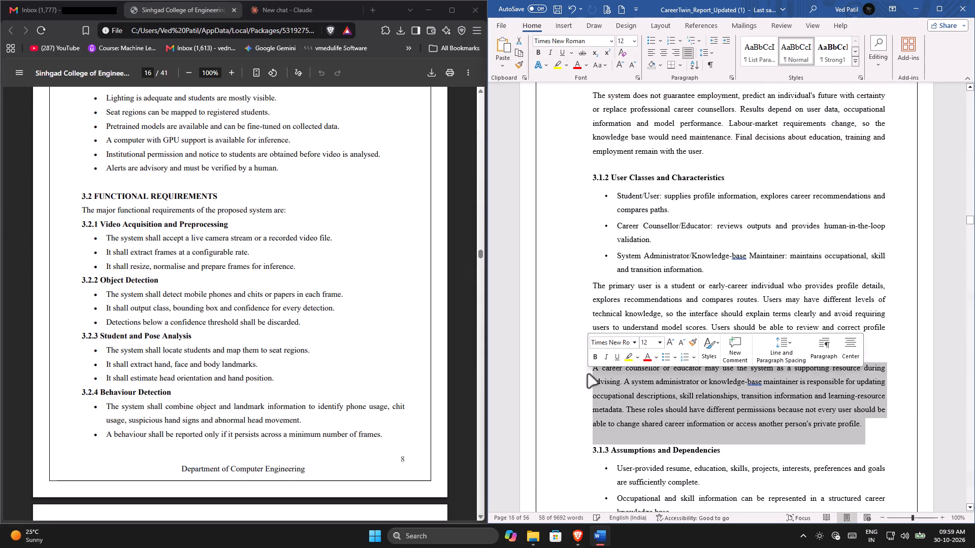
Compare the report's functional and external interface requirements, sections 3.2 and 3.3, with Chapter 3 of the ExamShield AI sample PDF.
scroll(755, 265, "down", 18)
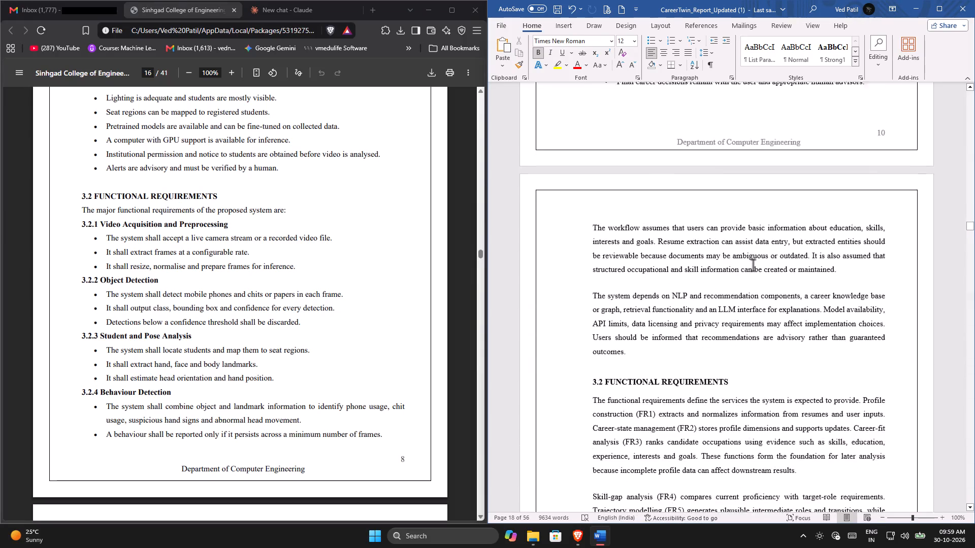
scroll(347, 314, "down", 10)
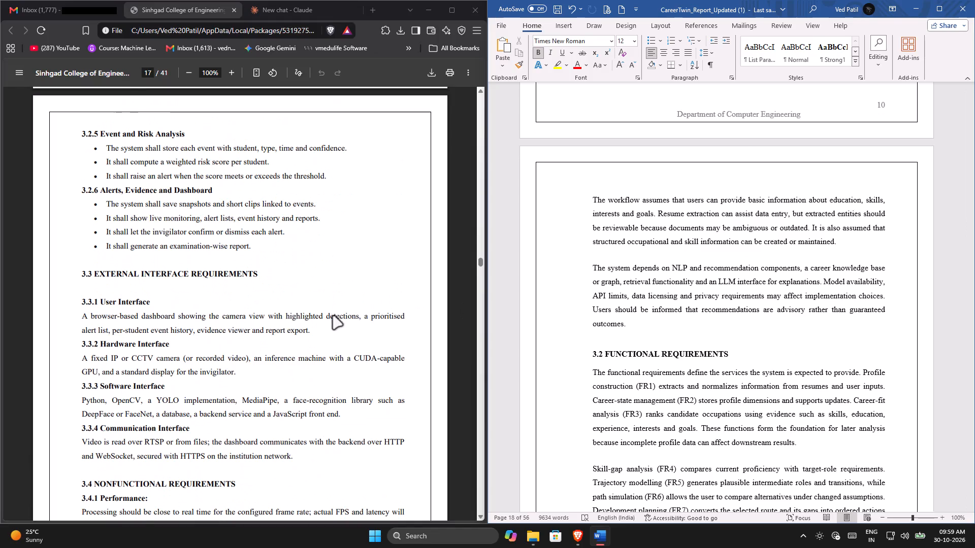
scroll(333, 316, "down", 4)
scroll(781, 336, "down", 7)
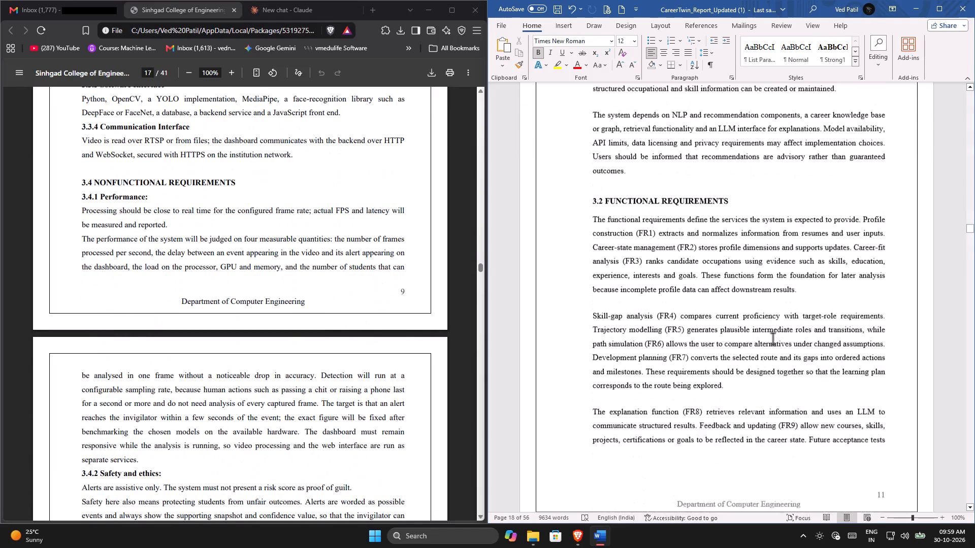
scroll(772, 338, "down", 20)
scroll(771, 338, "down", 16)
scroll(398, 369, "down", 3)
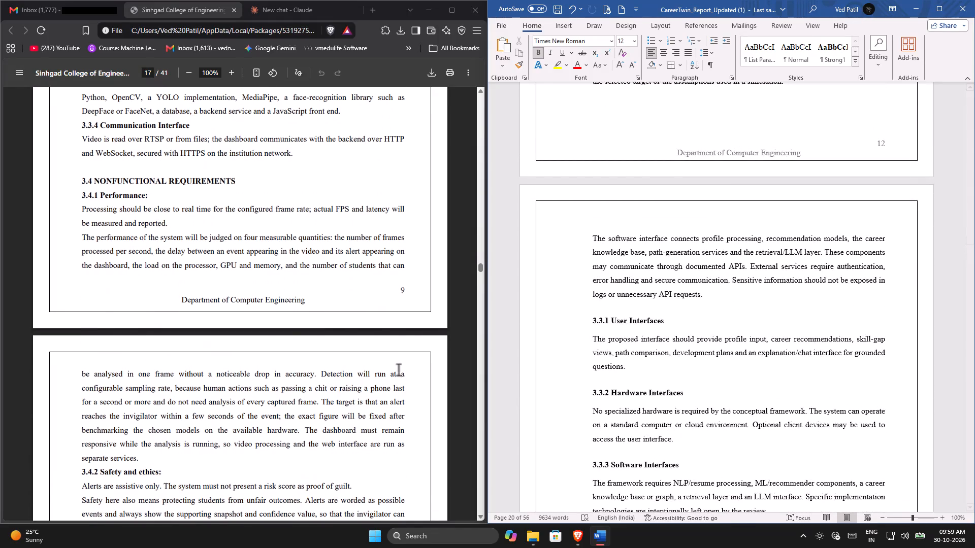
scroll(398, 369, "down", 18)
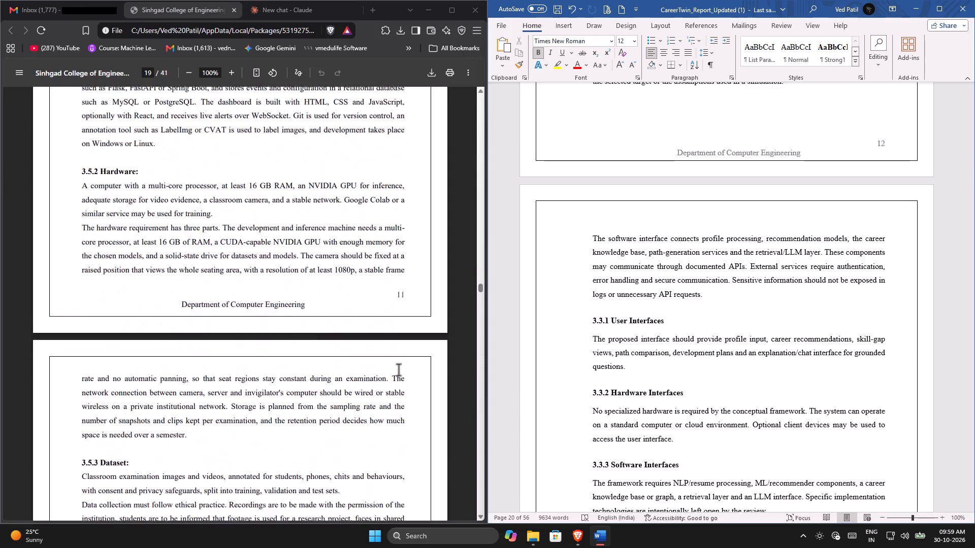
scroll(398, 369, "down", 9)
scroll(398, 369, "up", 4)
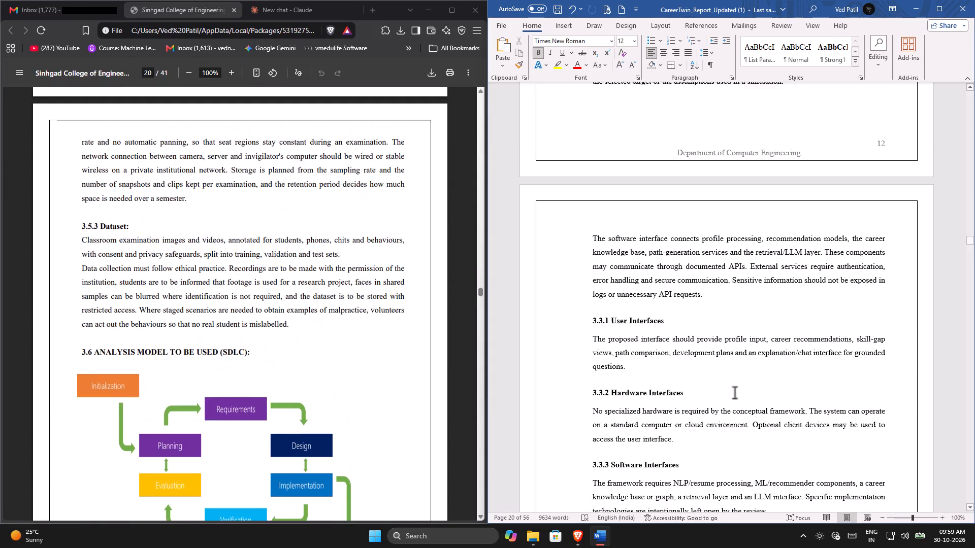
Review the report's sections 3.4 to 3.7 up to the start of Chapter 4, comparing the SDLC section with the sample's section 3.6.
scroll(734, 392, "down", 15)
scroll(704, 392, "down", 16)
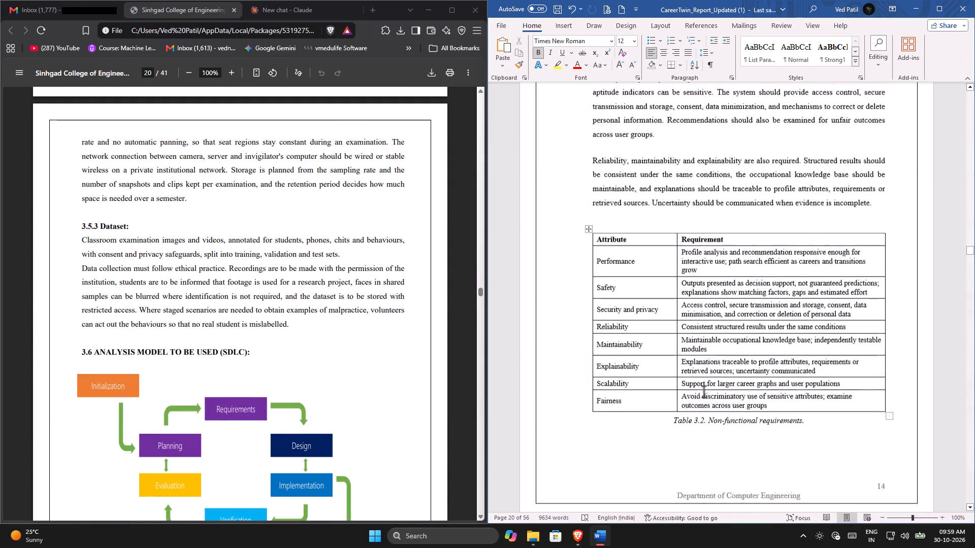
scroll(703, 391, "down", 11)
scroll(392, 415, "down", 7)
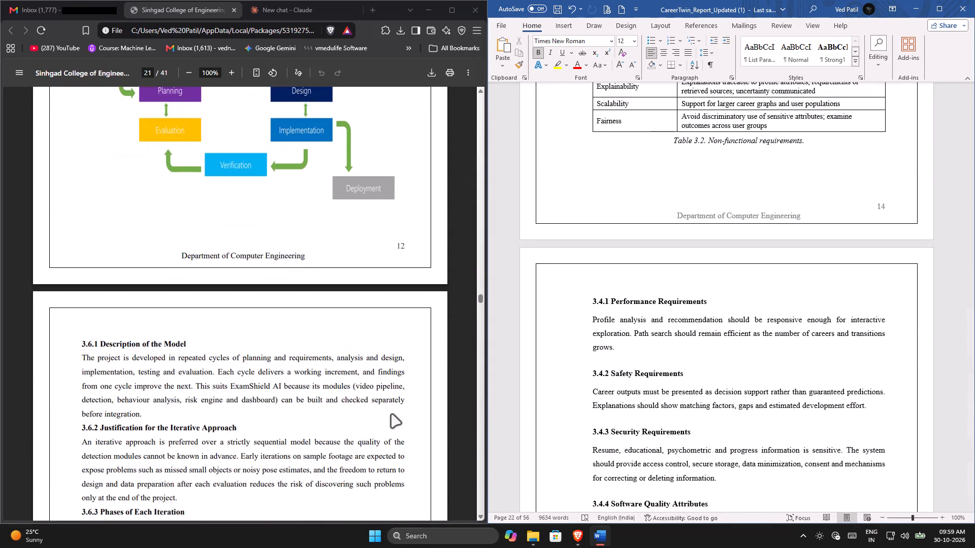
scroll(392, 415, "up", 5)
scroll(778, 352, "down", 14)
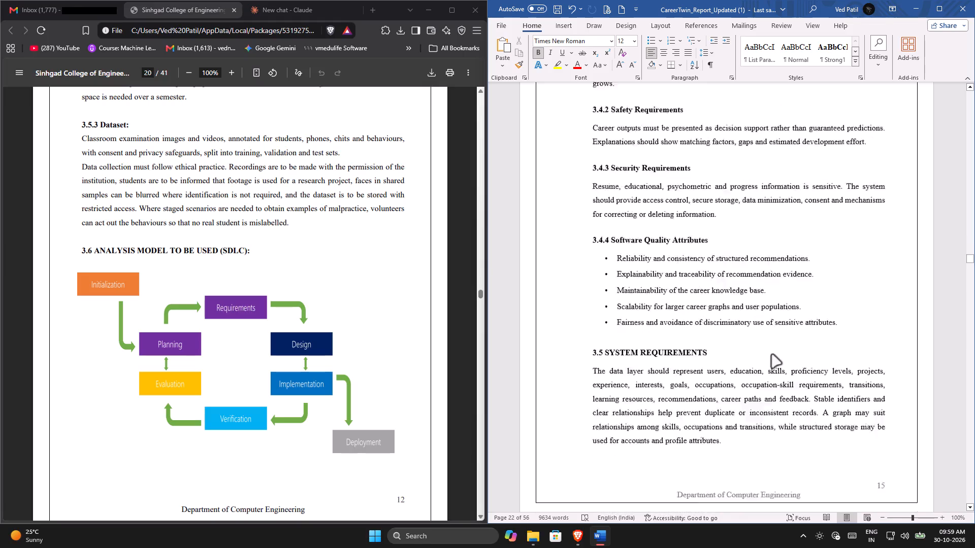
scroll(772, 355, "down", 18)
scroll(772, 355, "down", 16)
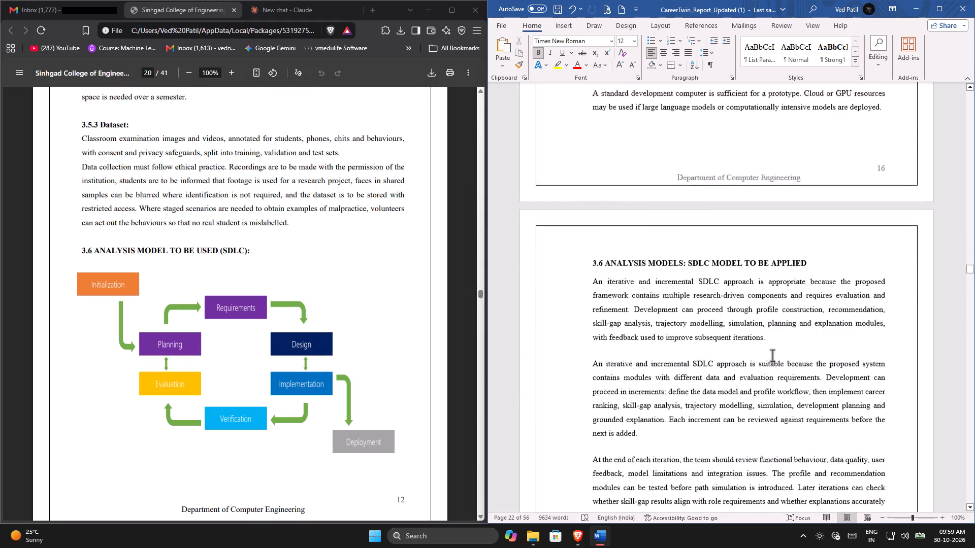
scroll(772, 355, "down", 15)
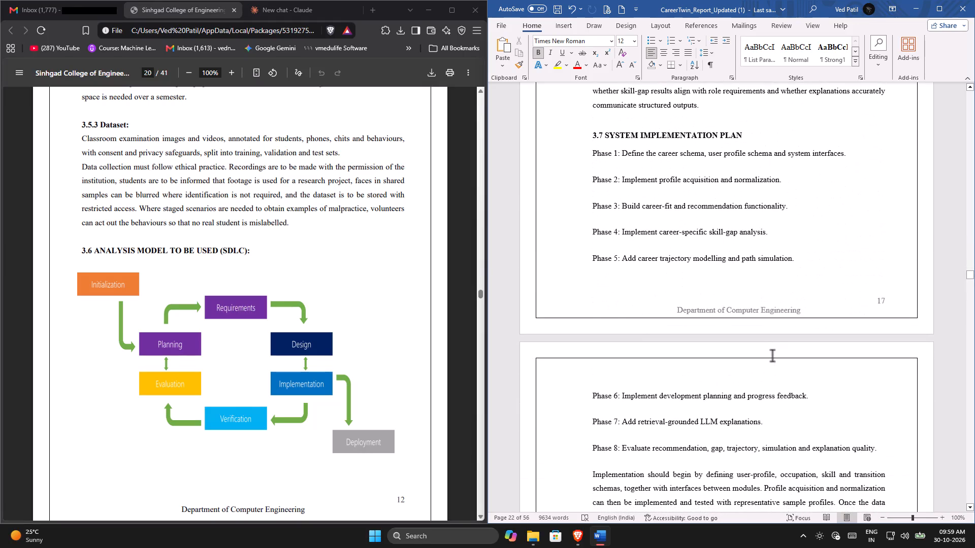
scroll(772, 355, "down", 7)
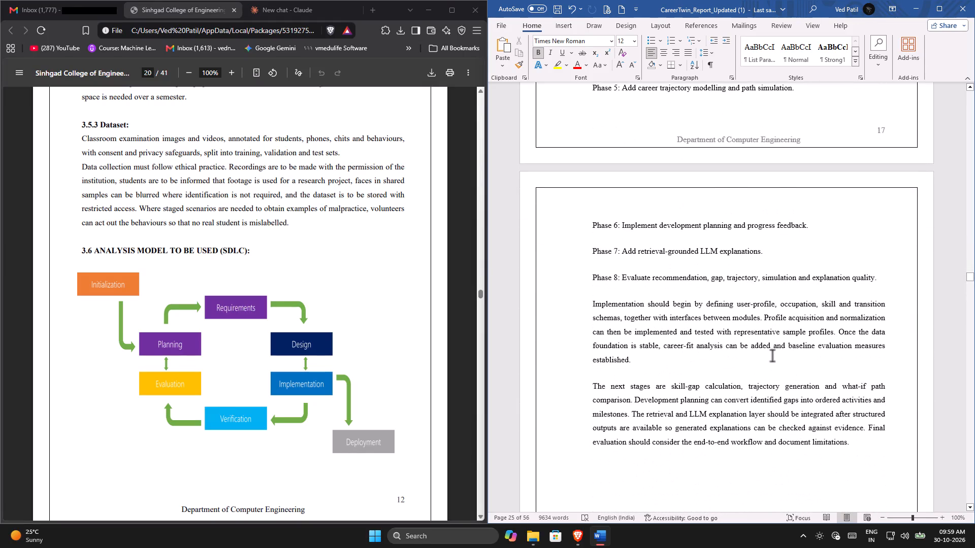
scroll(772, 355, "up", 7)
scroll(772, 355, "down", 8)
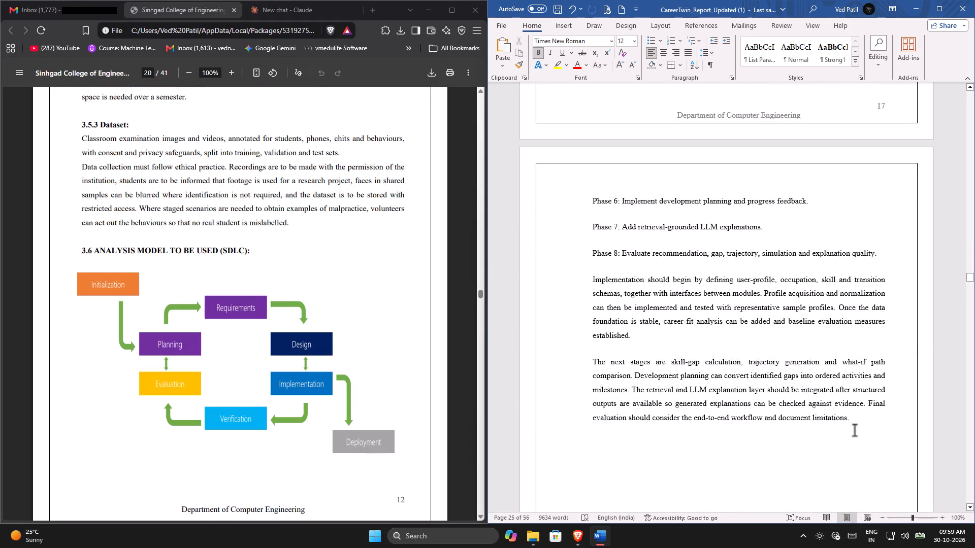
scroll(831, 403, "down", 16)
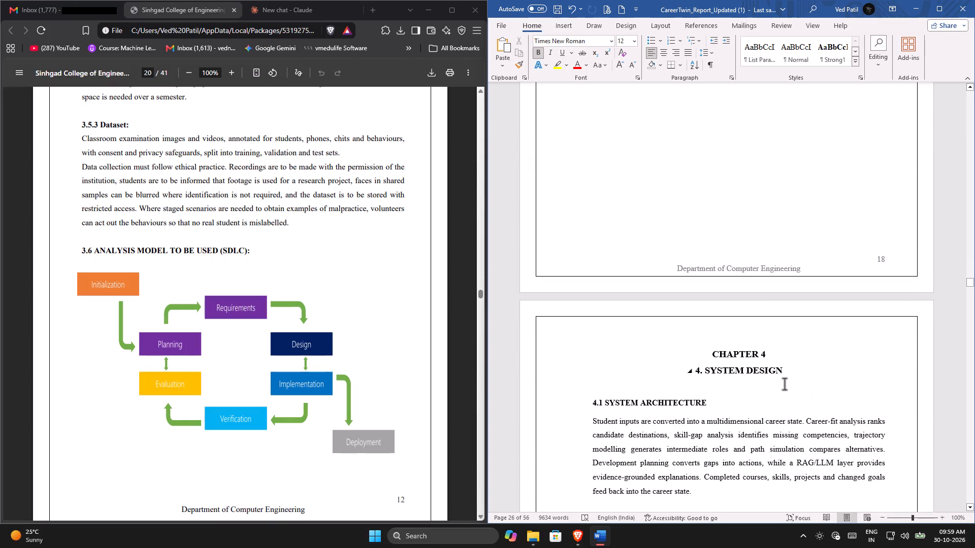
scroll(784, 384, "up", 8)
scroll(784, 384, "up", 16)
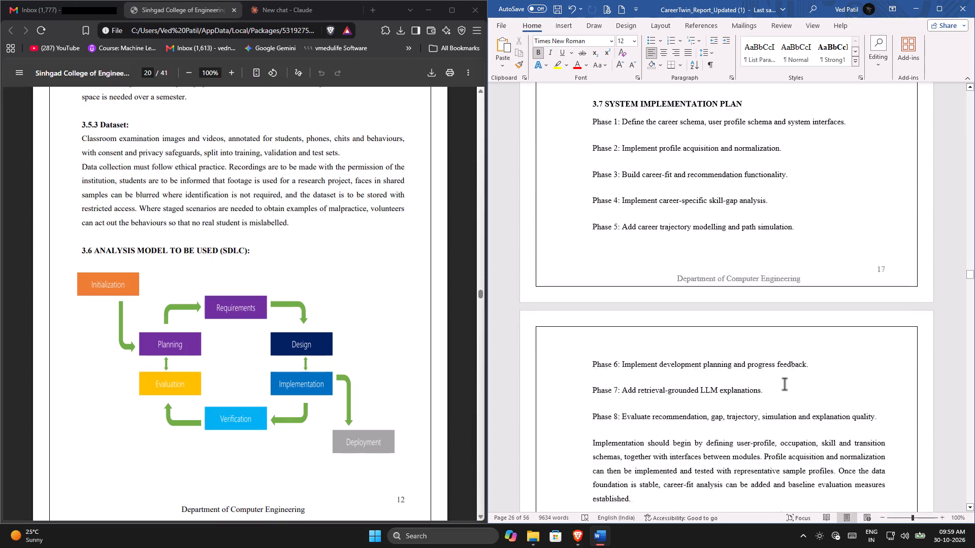
scroll(784, 384, "up", 12)
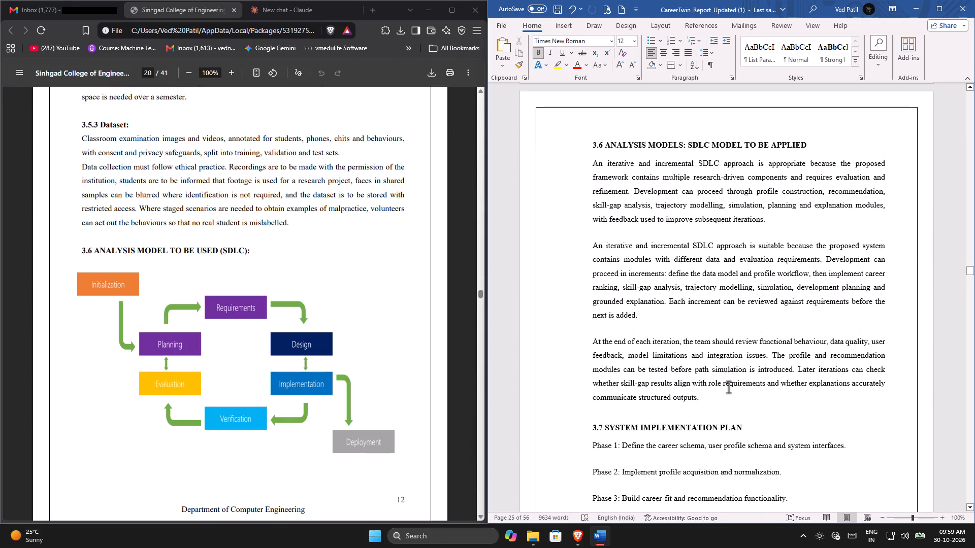
Delete the second paragraph of section 3.6, beginning "An iterative and incremental SDLC approach is suitable".
left_click_drag(707, 399, 591, 341)
left_click(657, 322)
left_click(675, 282)
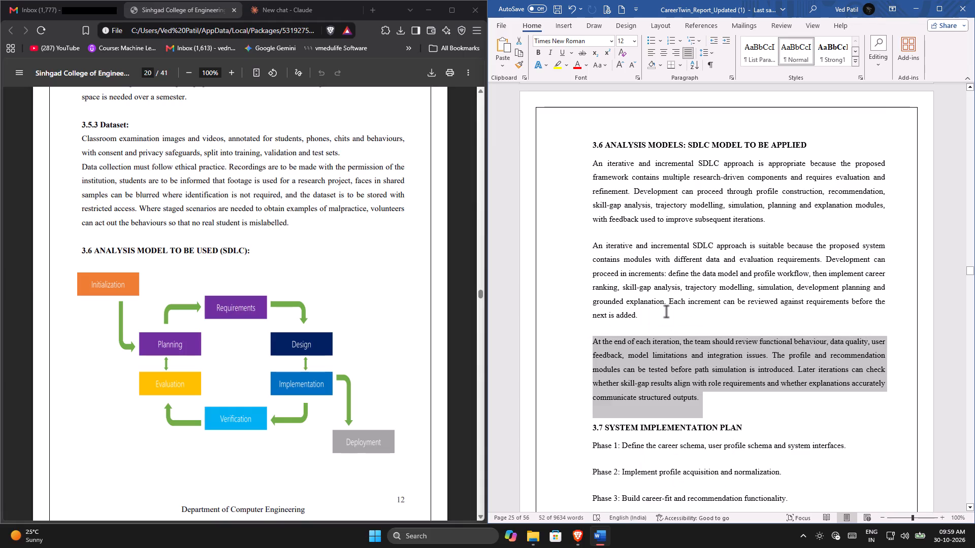
left_click(666, 311)
left_click_drag(653, 316, 584, 244)
key("BackSpace")
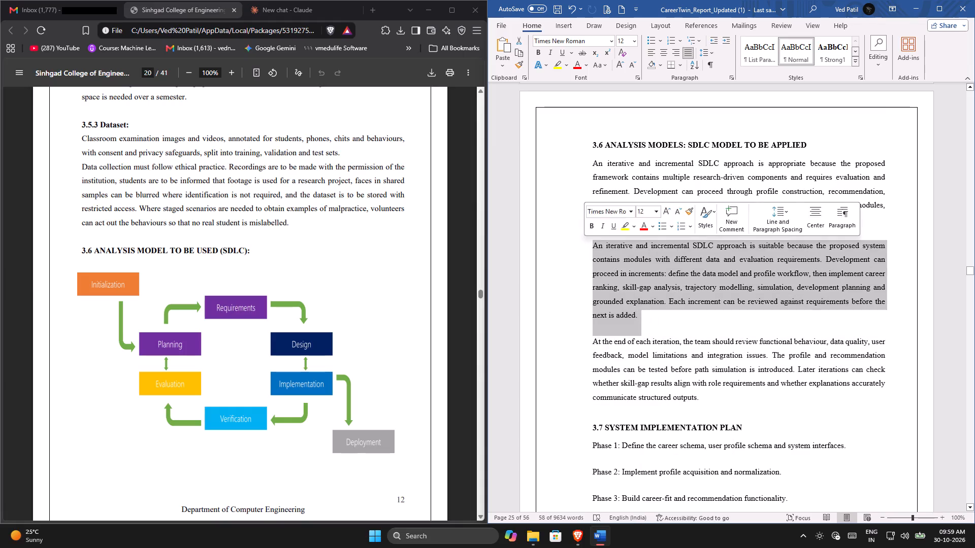
Delete the paragraph beginning "The software environment is expected to include" from section 3.5 System Requirements.
scroll(614, 239, "down", 20)
scroll(614, 239, "down", 5)
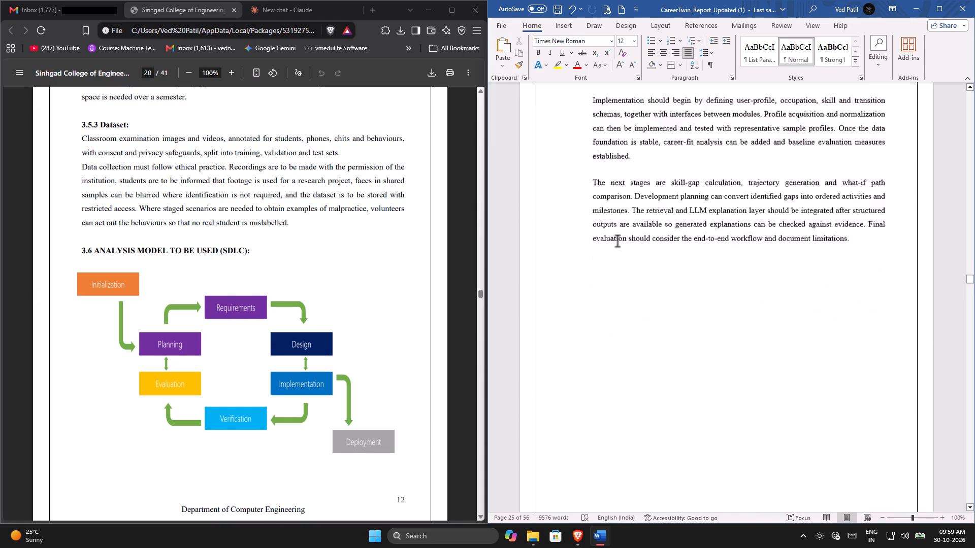
scroll(617, 241, "down", 9)
scroll(617, 241, "up", 16)
scroll(617, 241, "up", 5)
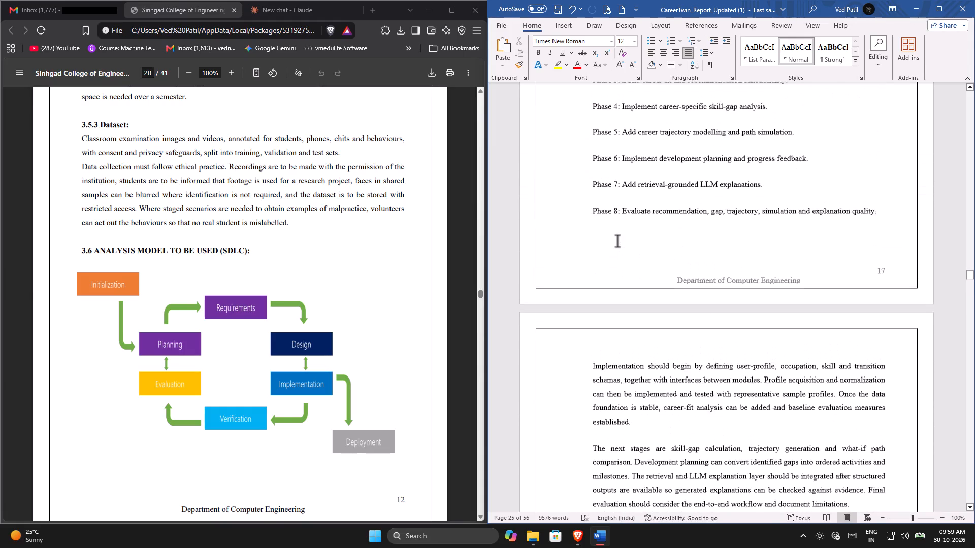
scroll(617, 241, "up", 15)
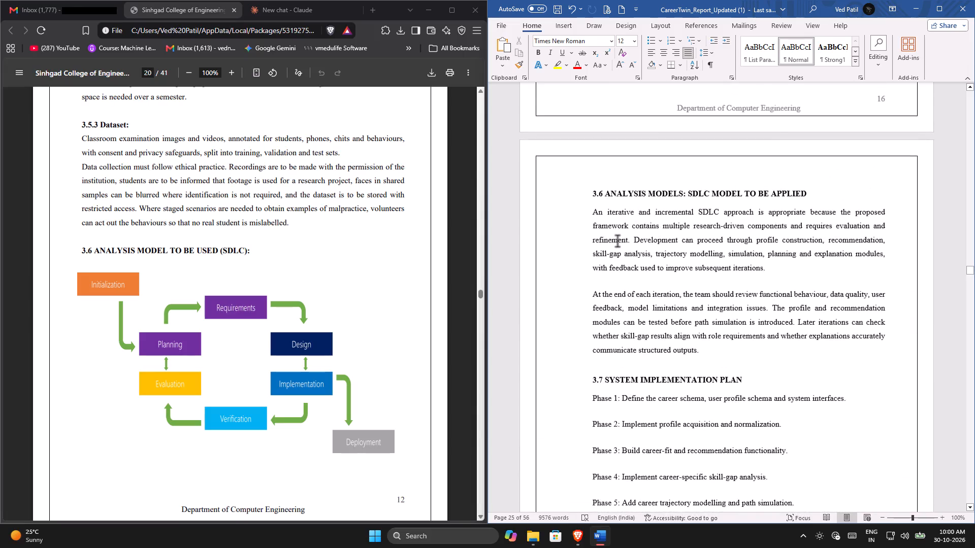
scroll(617, 241, "up", 20)
scroll(617, 241, "up", 11)
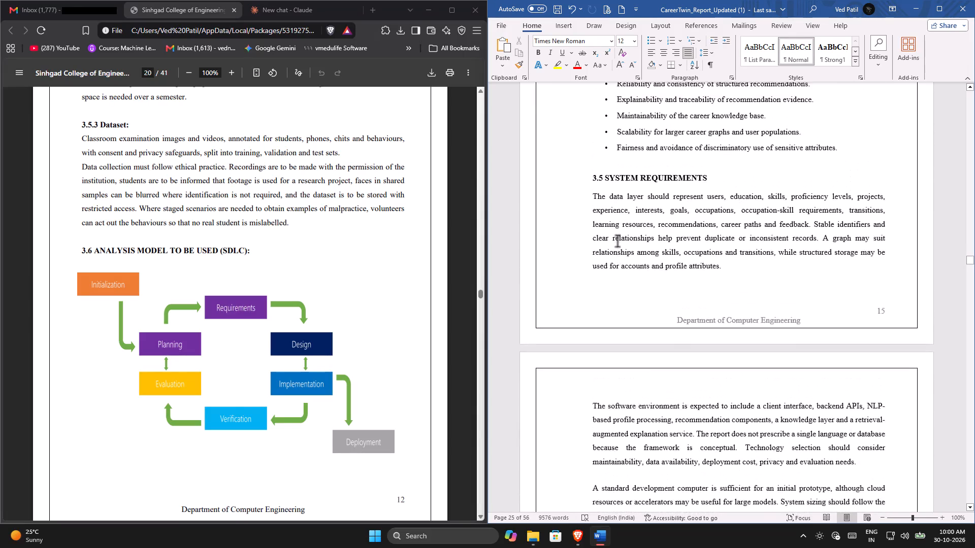
scroll(617, 241, "down", 4)
scroll(795, 350, "up", 1)
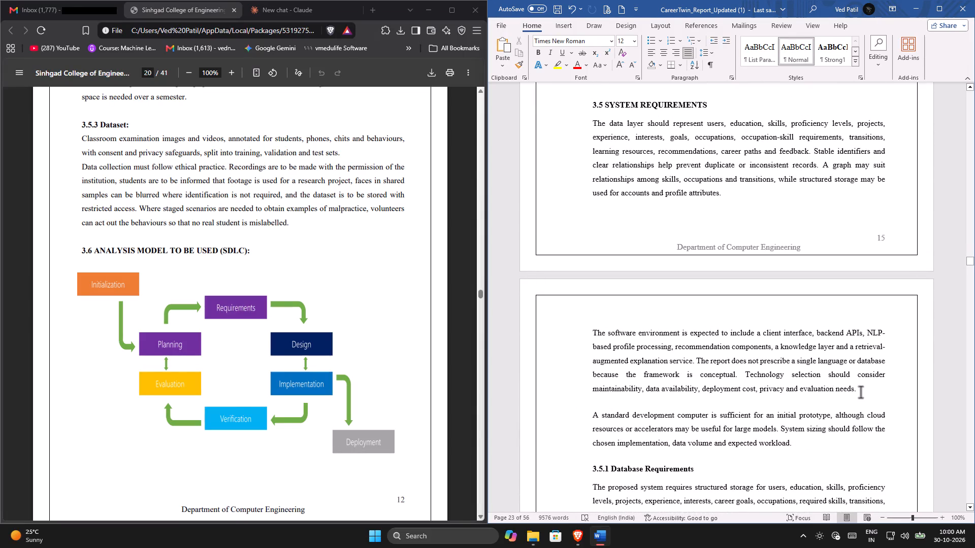
left_click_drag(860, 392, 595, 323)
key("BackSpace")
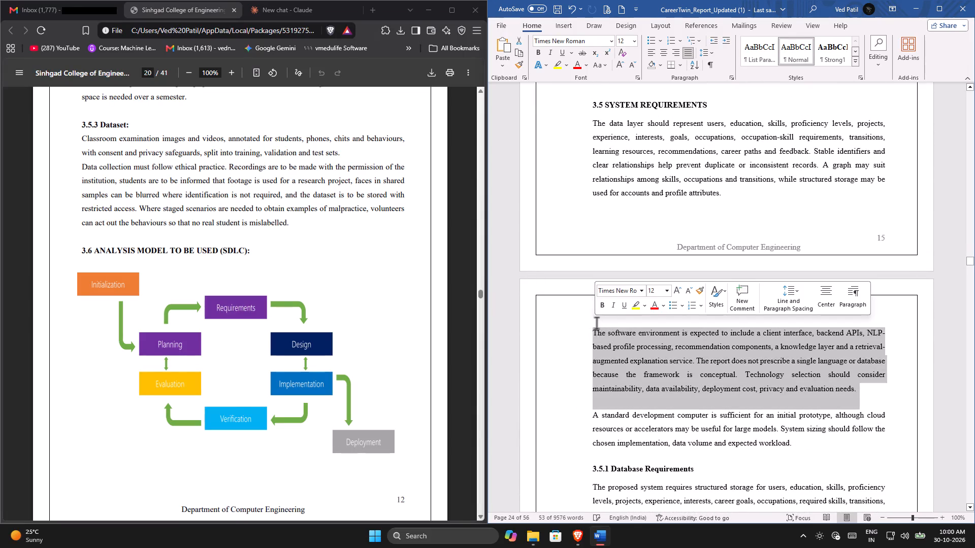
Delete the paragraph beginning "The workflow assumes that users can provide basic information" below the bullets in section 3.1.3 Assumptions and Dependencies.
scroll(937, 145, "up", 16)
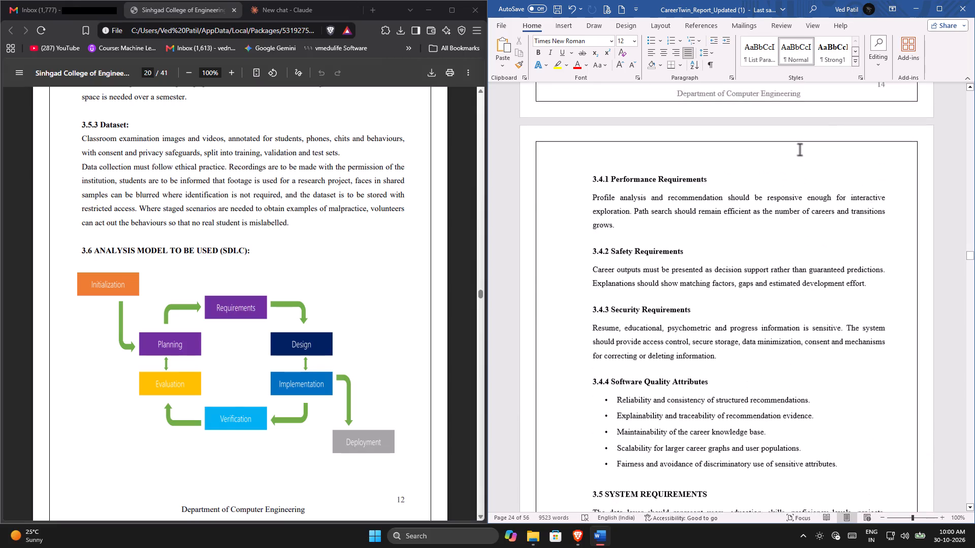
scroll(799, 149, "up", 7)
scroll(799, 149, "up", 16)
scroll(692, 309, "up", 3)
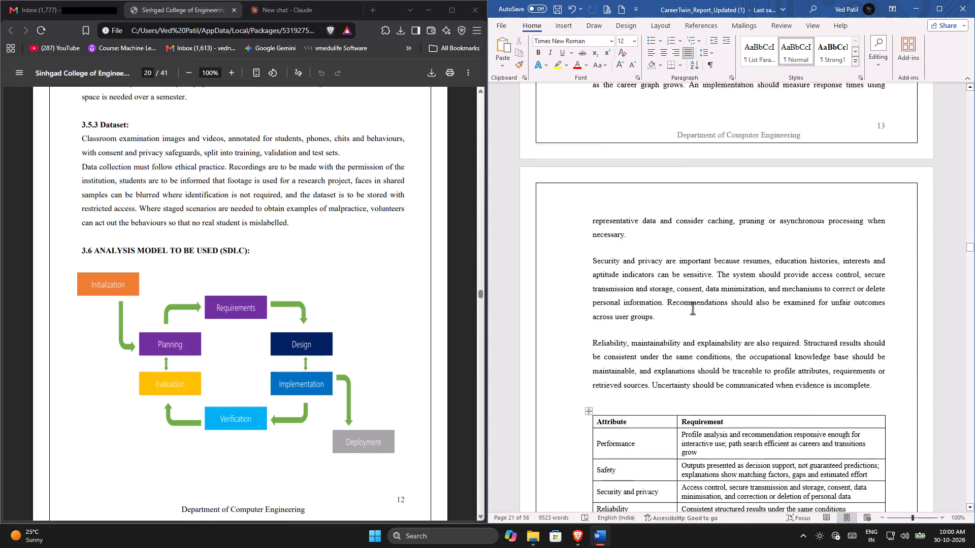
scroll(692, 308, "up", 2)
scroll(685, 369, "up", 8)
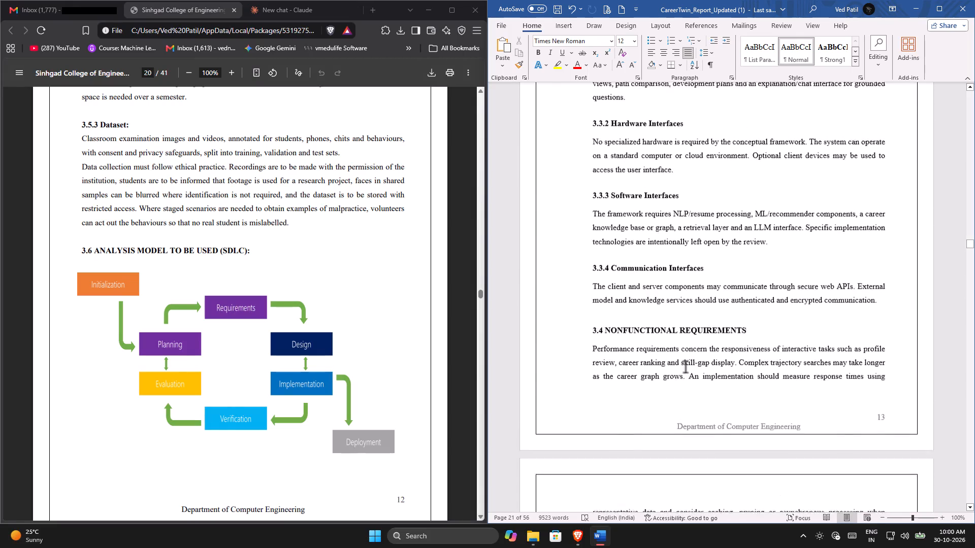
scroll(685, 366, "up", 7)
scroll(685, 366, "up", 20)
scroll(685, 366, "up", 6)
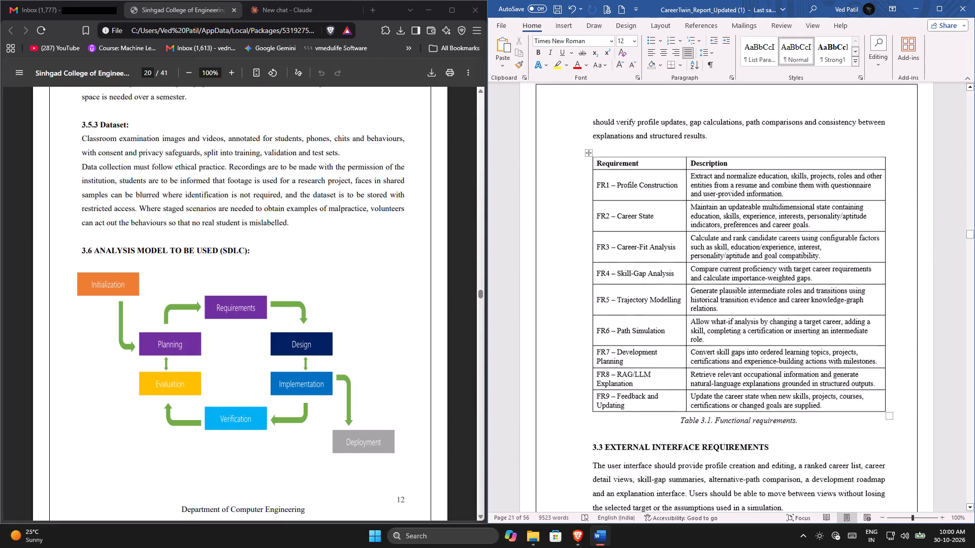
scroll(685, 366, "up", 13)
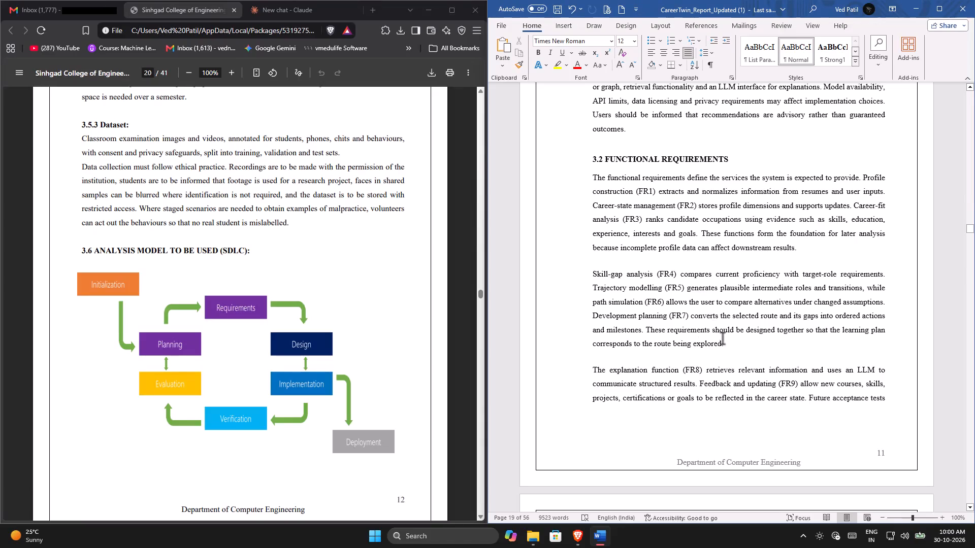
scroll(730, 344, "up", 15)
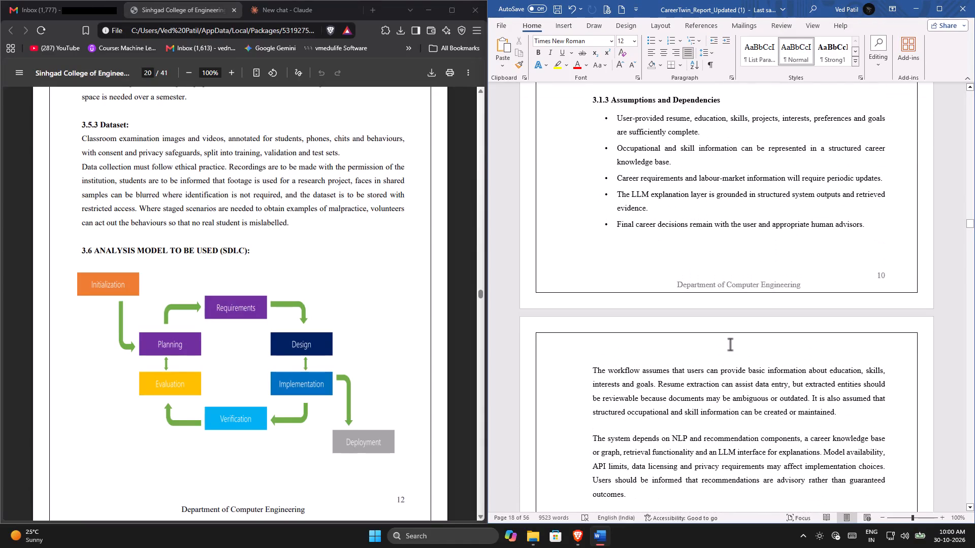
left_click_drag(857, 410, 571, 356)
key("BackSpace")
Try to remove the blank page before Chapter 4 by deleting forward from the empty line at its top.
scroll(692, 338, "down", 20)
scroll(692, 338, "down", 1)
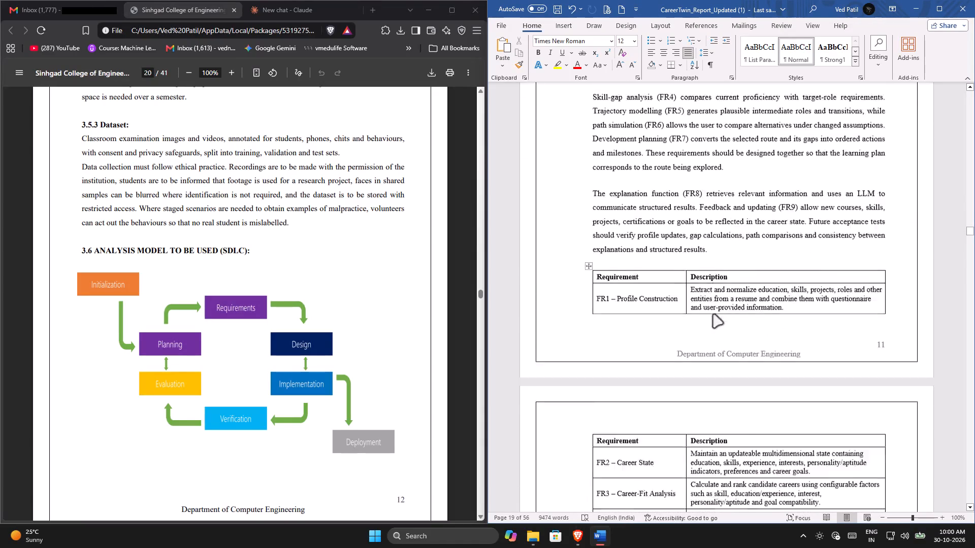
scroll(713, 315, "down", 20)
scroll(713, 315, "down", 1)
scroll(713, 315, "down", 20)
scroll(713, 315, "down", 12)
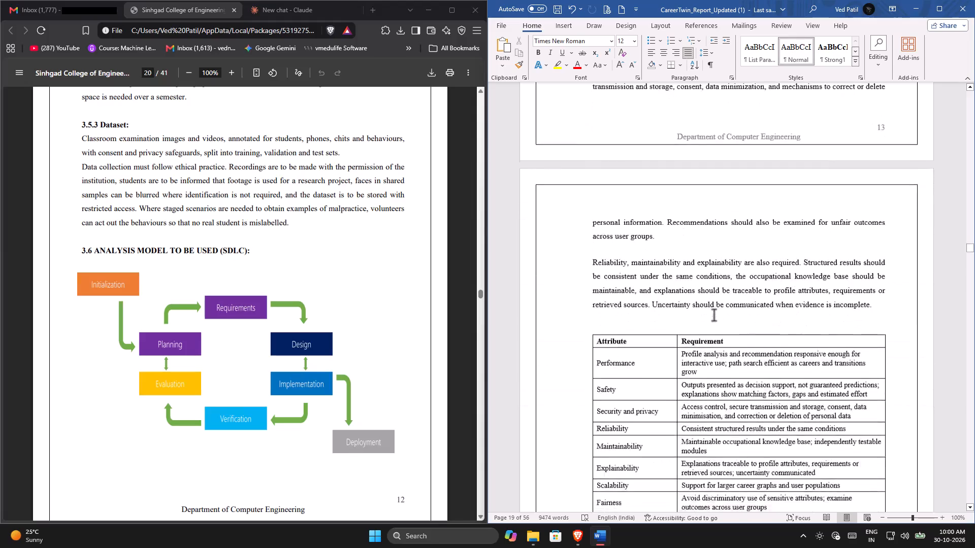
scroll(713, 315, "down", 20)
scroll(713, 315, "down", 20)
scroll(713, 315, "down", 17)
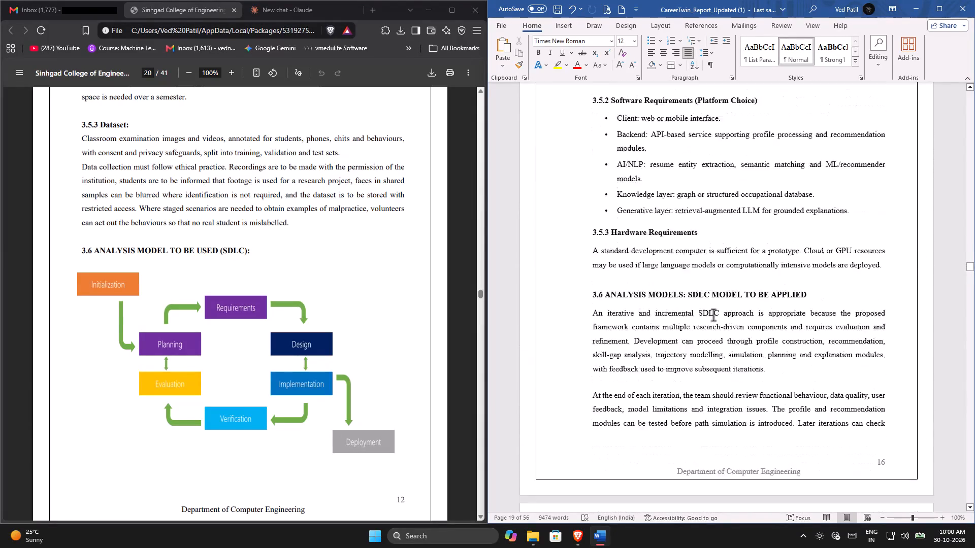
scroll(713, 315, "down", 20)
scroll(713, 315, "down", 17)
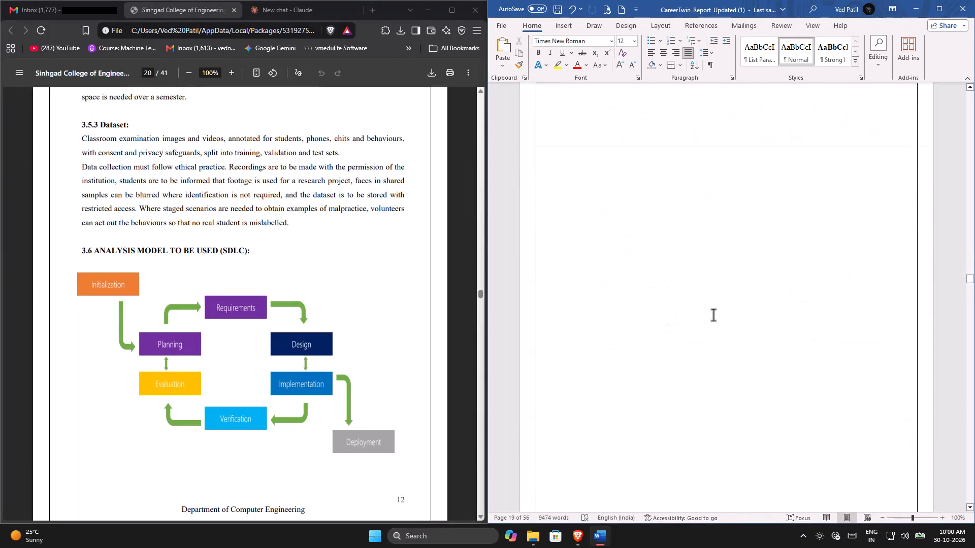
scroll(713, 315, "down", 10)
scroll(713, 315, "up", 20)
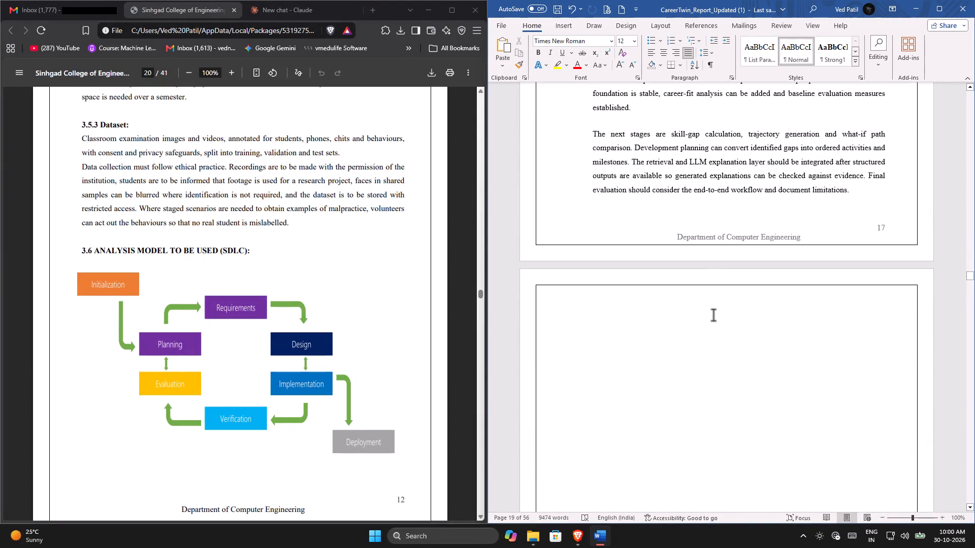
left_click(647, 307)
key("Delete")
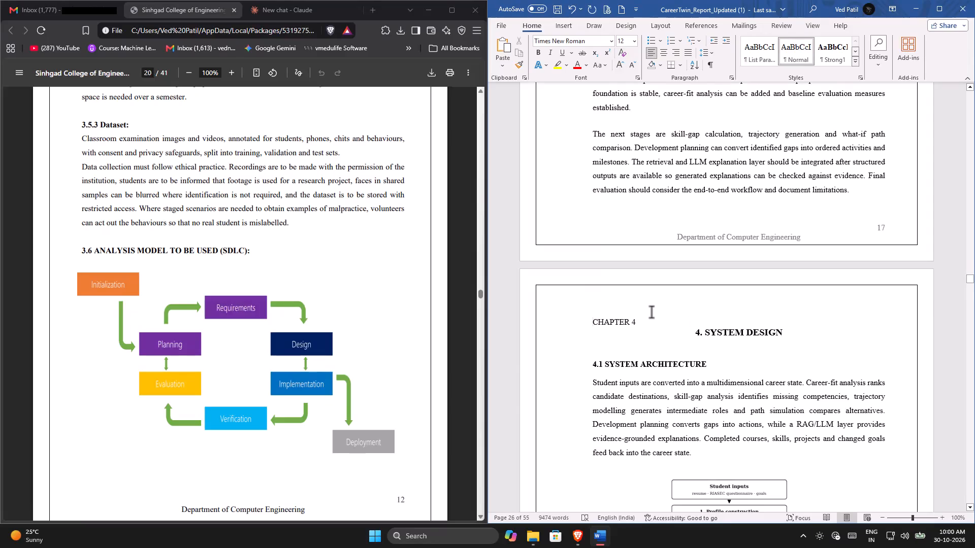
Examine the sample PDF from section 3.6.1 to Chapter 4 and compare its Chapter 4 opening headings with the report's.
scroll(310, 280, "down", 8)
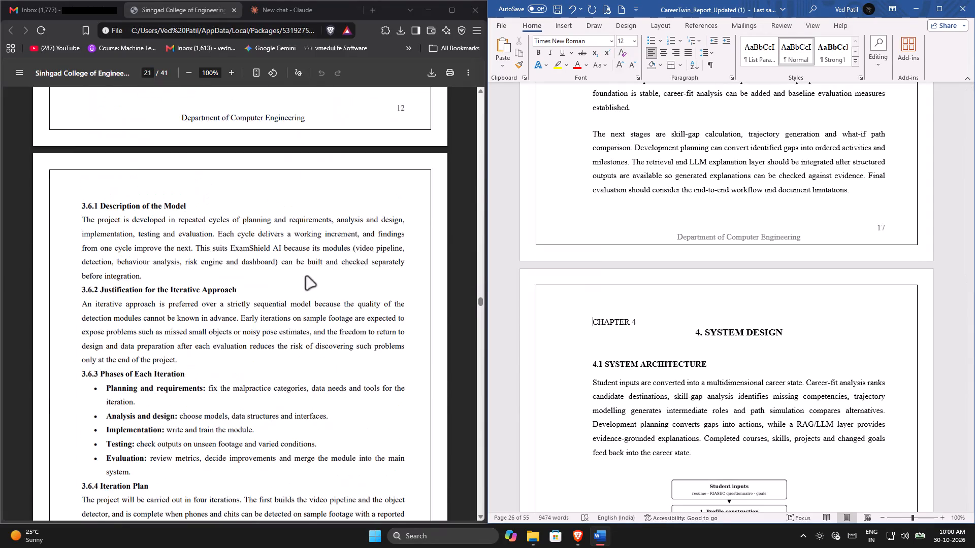
scroll(306, 277, "down", 17)
scroll(306, 277, "down", 10)
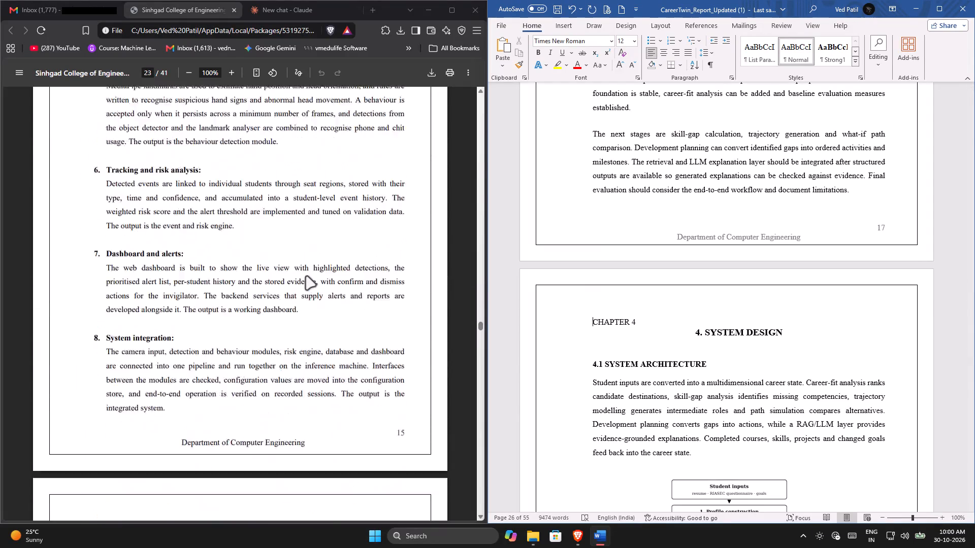
scroll(306, 277, "down", 19)
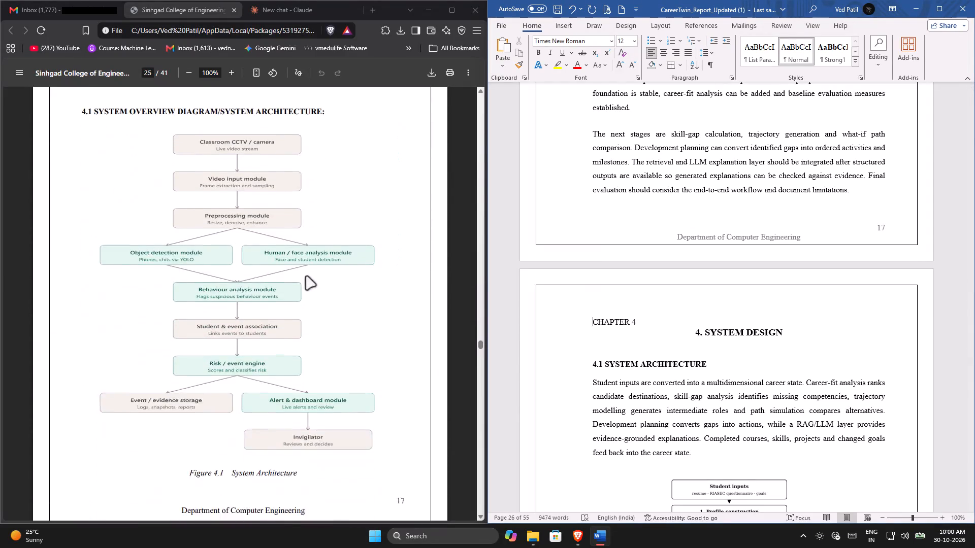
scroll(821, 318, "down", 14)
scroll(820, 317, "up", 9)
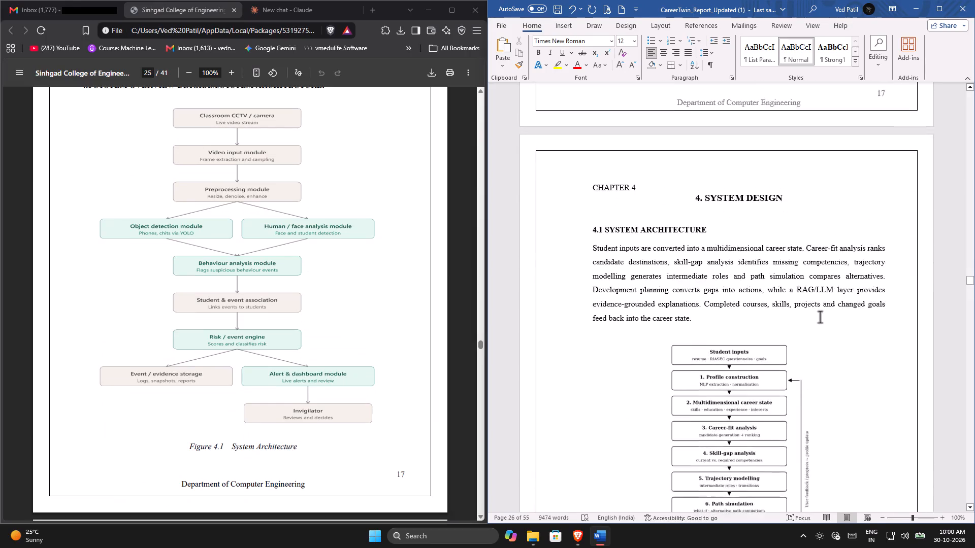
scroll(346, 310, "up", 6)
scroll(774, 294, "up", 5)
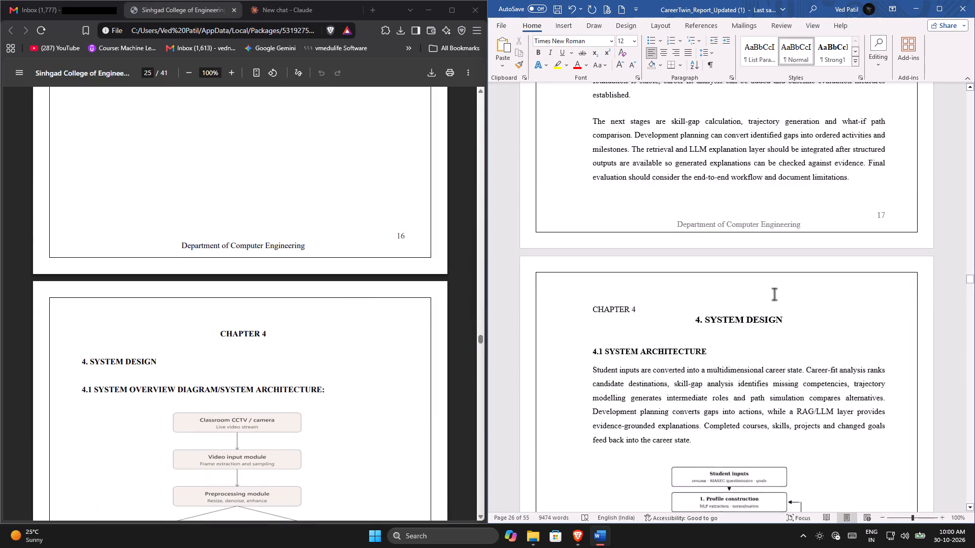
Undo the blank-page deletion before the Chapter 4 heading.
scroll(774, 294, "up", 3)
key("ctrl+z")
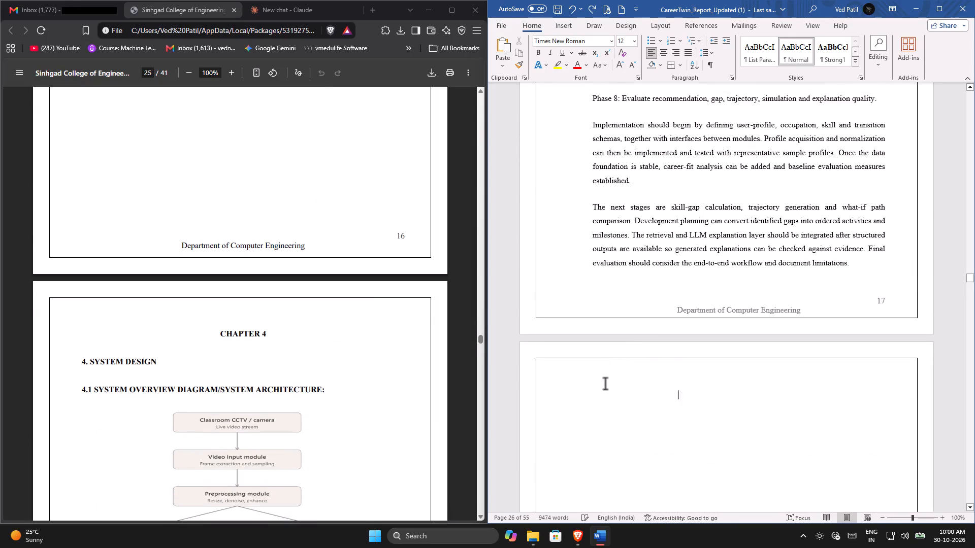
Remove the blank page before Chapter 4 by deleting the break after the last paragraph of section 3.7.
scroll(662, 357, "down", 20)
scroll(662, 357, "down", 7)
scroll(664, 344, "up", 10)
scroll(664, 344, "up", 17)
scroll(667, 342, "down", 10)
scroll(667, 341, "up", 8)
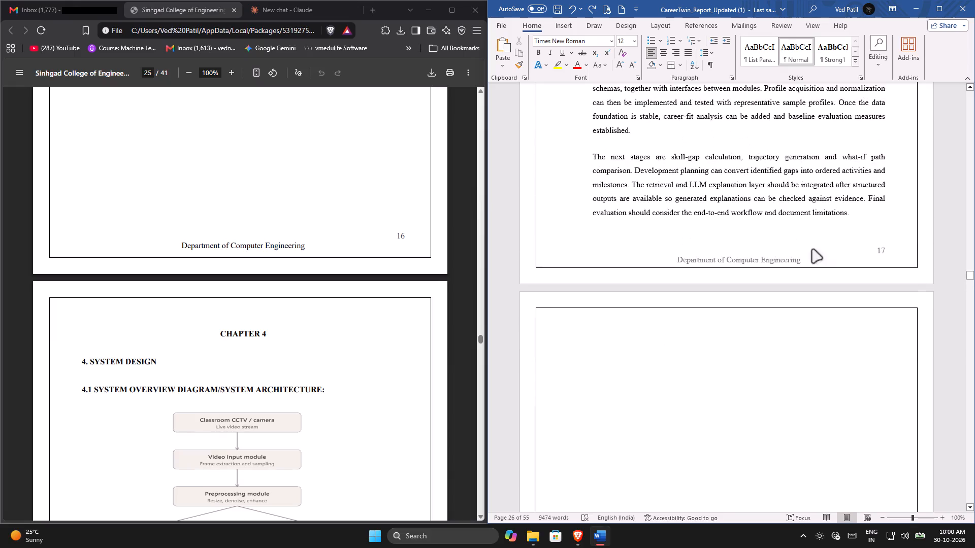
left_click(869, 212)
key("Delete")
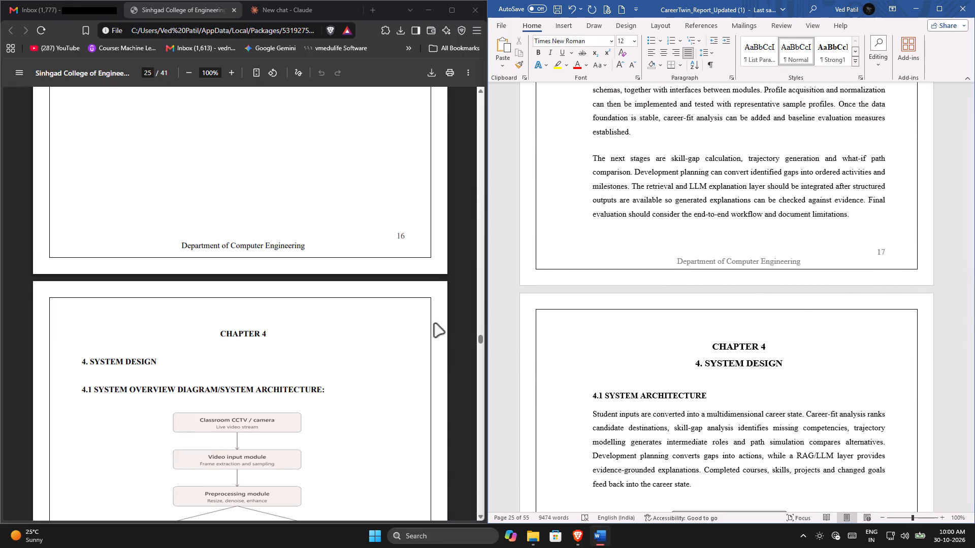
Left-align the "4. SYSTEM DESIGN" heading under CHAPTER 4.
left_click(695, 364)
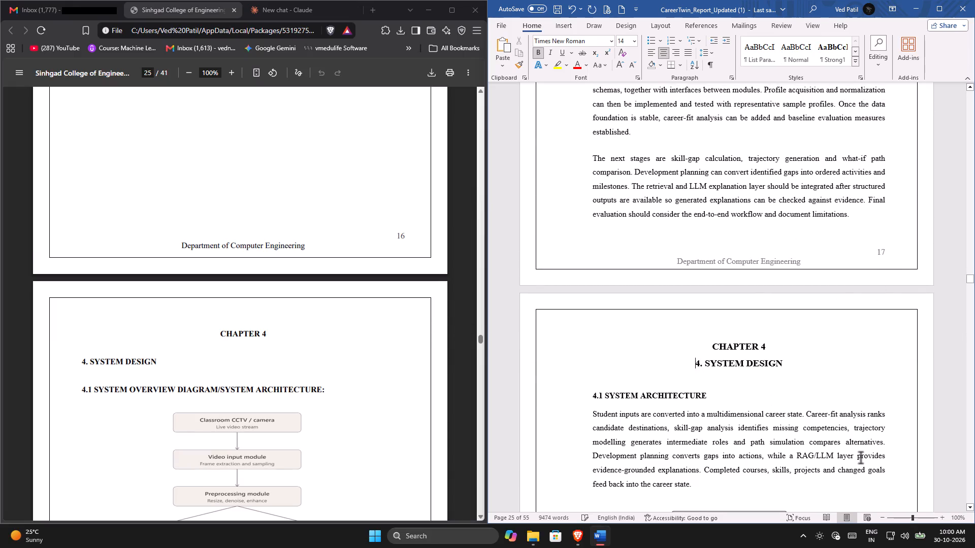
key("BackSpace")
Compare the report's section 4.1 System Architecture and Figure 4.1 with the sample's architecture diagram and module table.
scroll(178, 299, "down", 5)
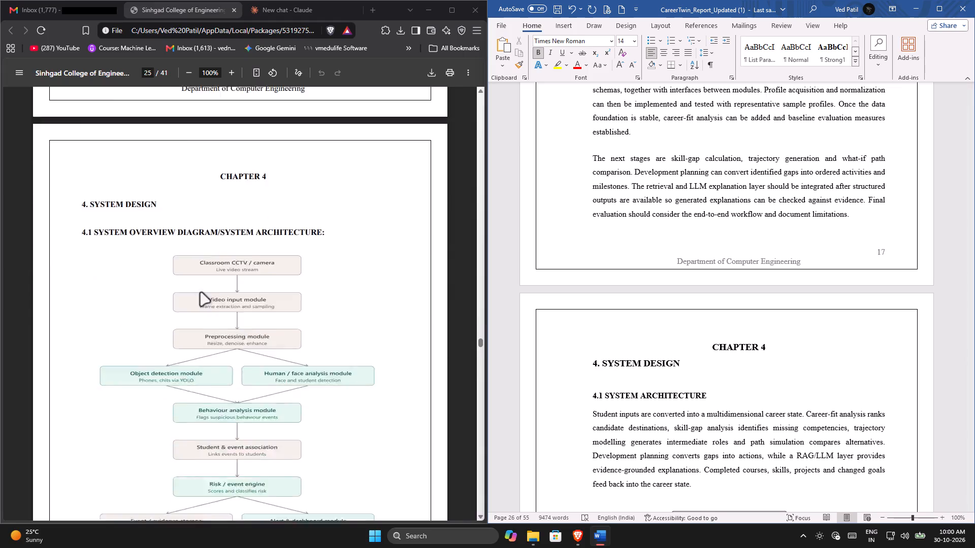
scroll(201, 293, "down", 1)
scroll(201, 293, "up", 2)
scroll(667, 295, "down", 3)
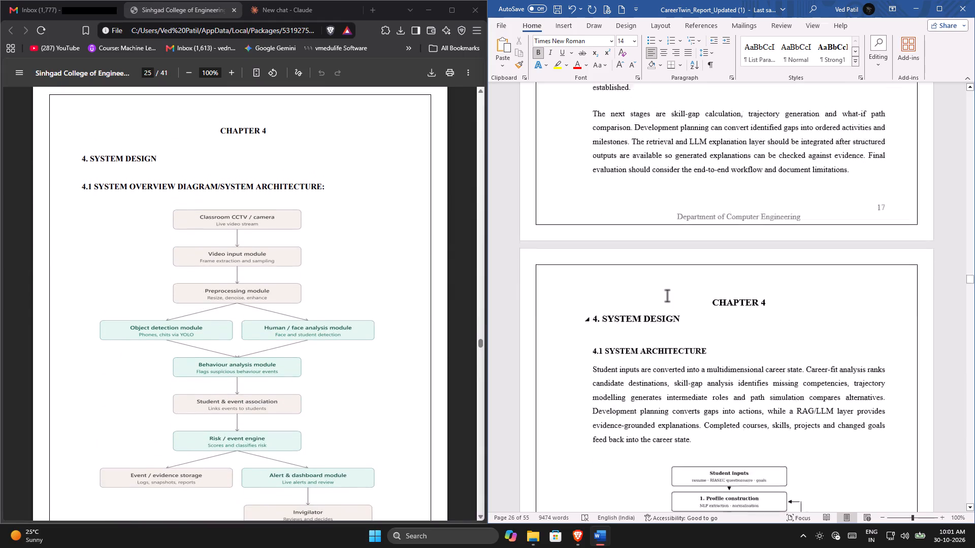
scroll(667, 295, "down", 5)
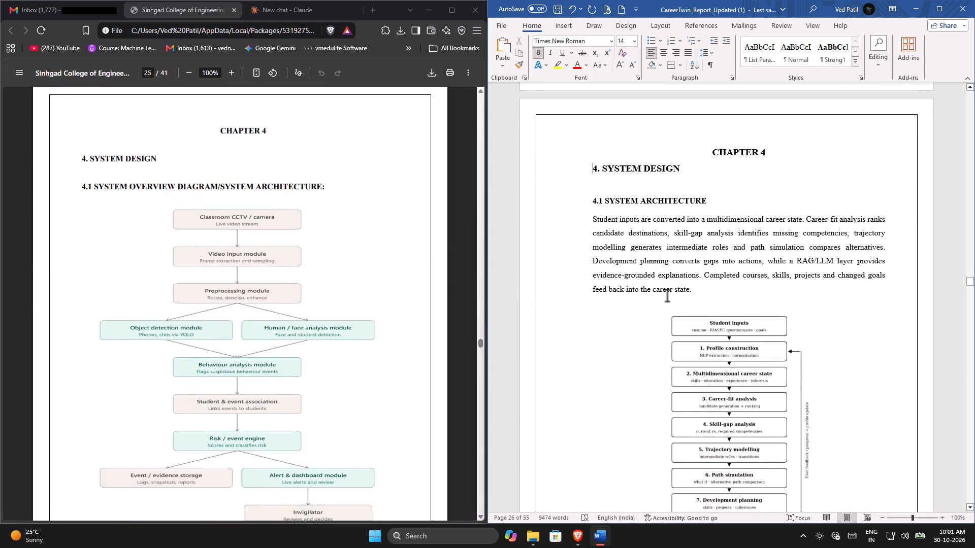
scroll(667, 295, "down", 9)
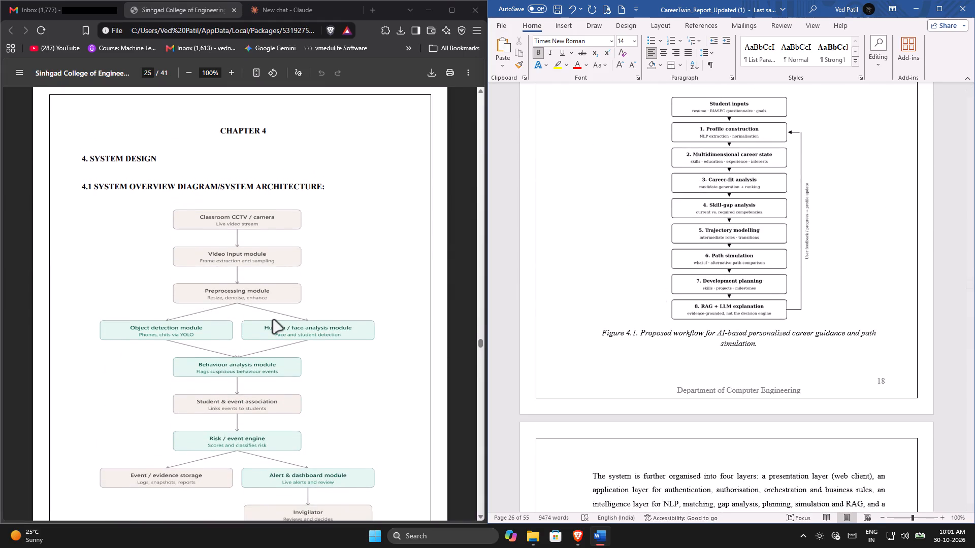
scroll(273, 320, "down", 9)
scroll(273, 320, "up", 1)
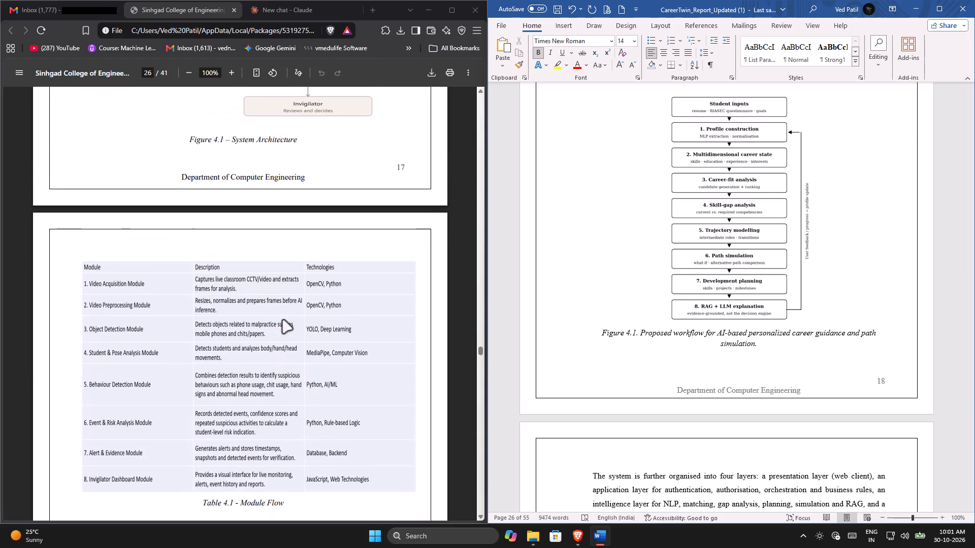
Compare the report's layered architecture, Table 4.1 and section 4.2 Data Flow Diagrams with the sample's Table 4.1 and section 4.2 UML Diagrams.
scroll(283, 320, "down", 4)
scroll(700, 304, "down", 13)
scroll(700, 304, "up", 1)
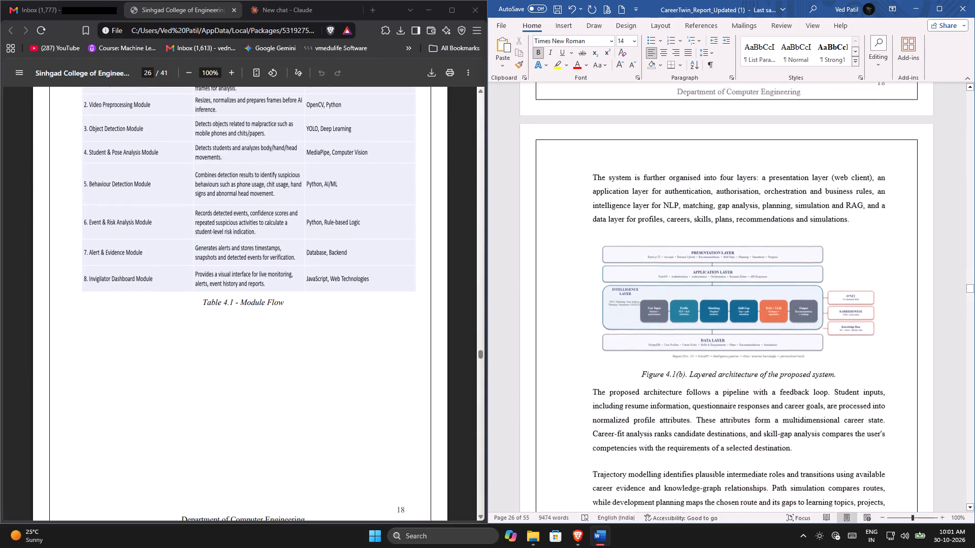
scroll(700, 304, "down", 16)
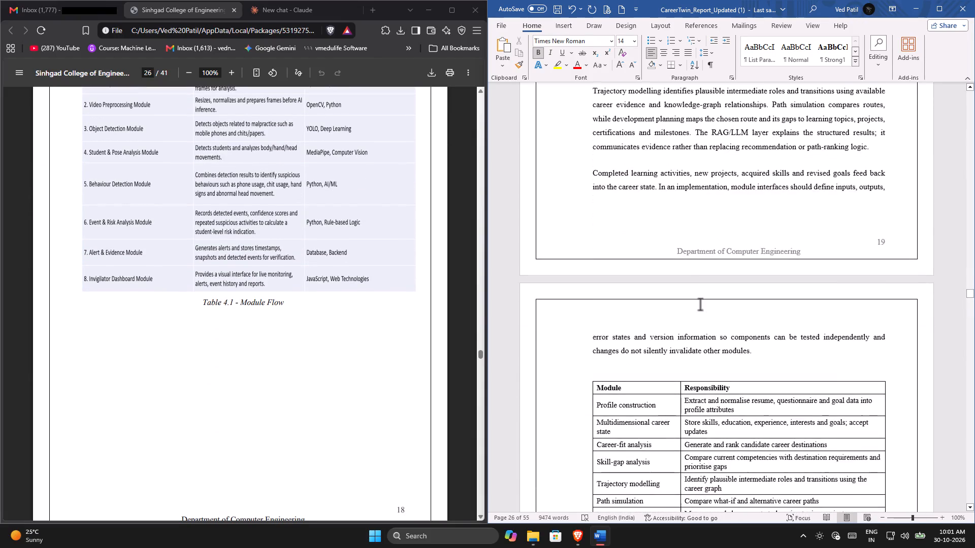
scroll(700, 304, "down", 14)
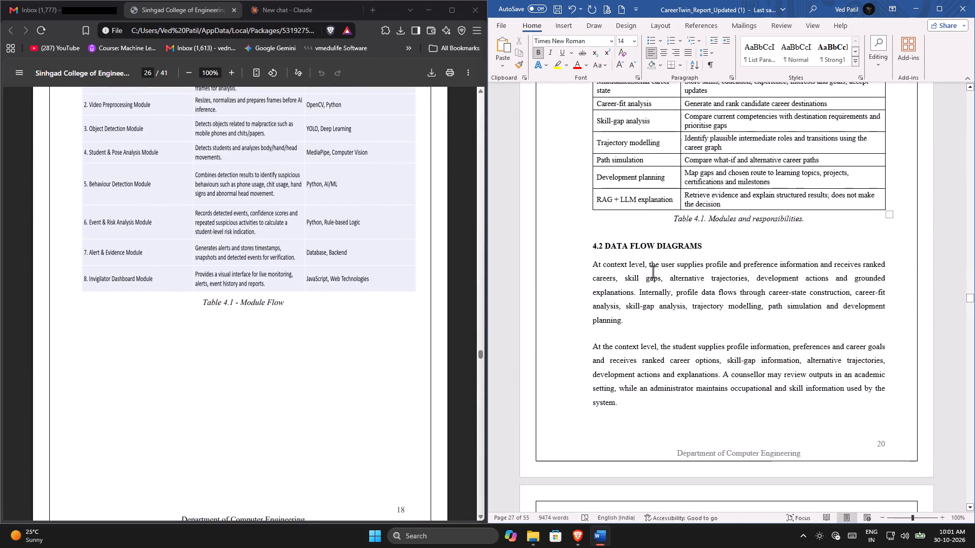
scroll(658, 386, "down", 5)
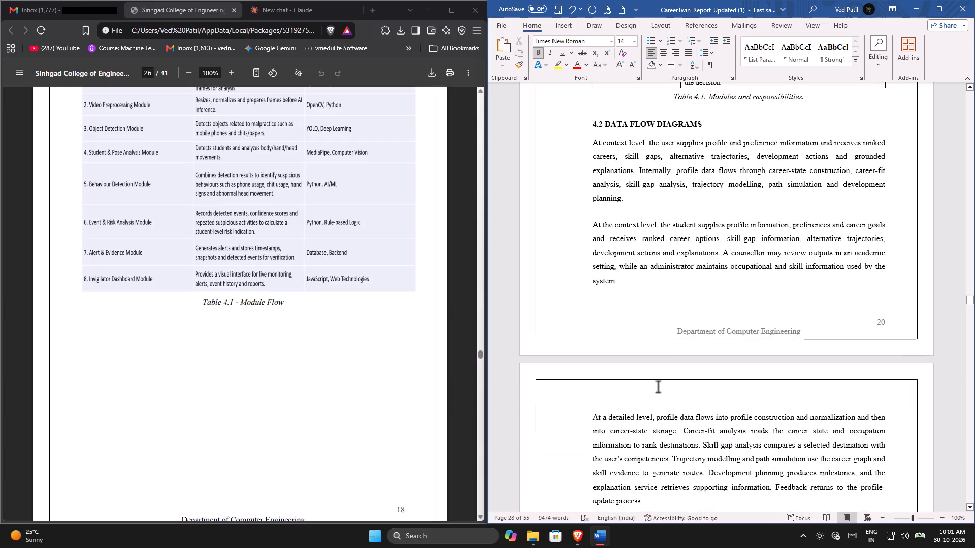
scroll(266, 362, "up", 3)
scroll(266, 362, "down", 7)
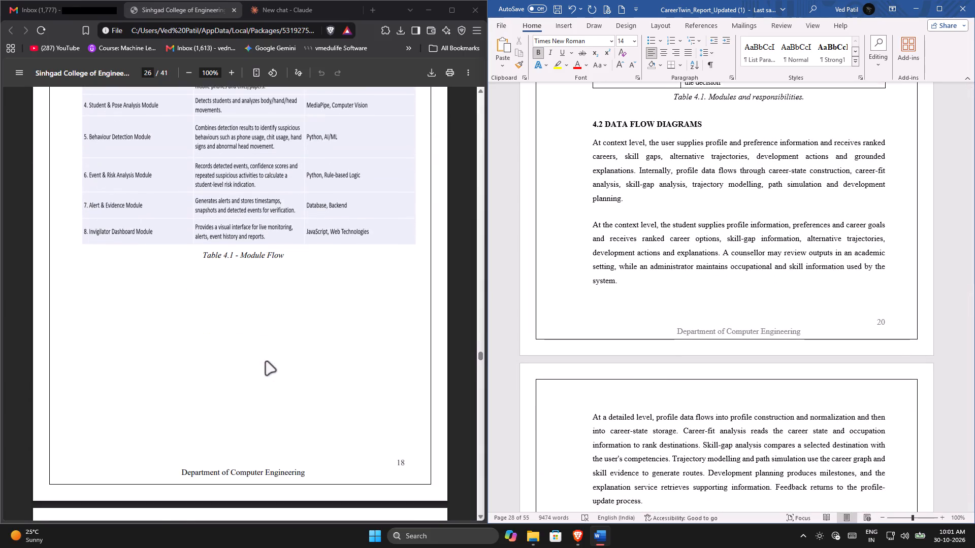
scroll(266, 362, "down", 2)
scroll(266, 362, "up", 1)
scroll(266, 362, "down", 7)
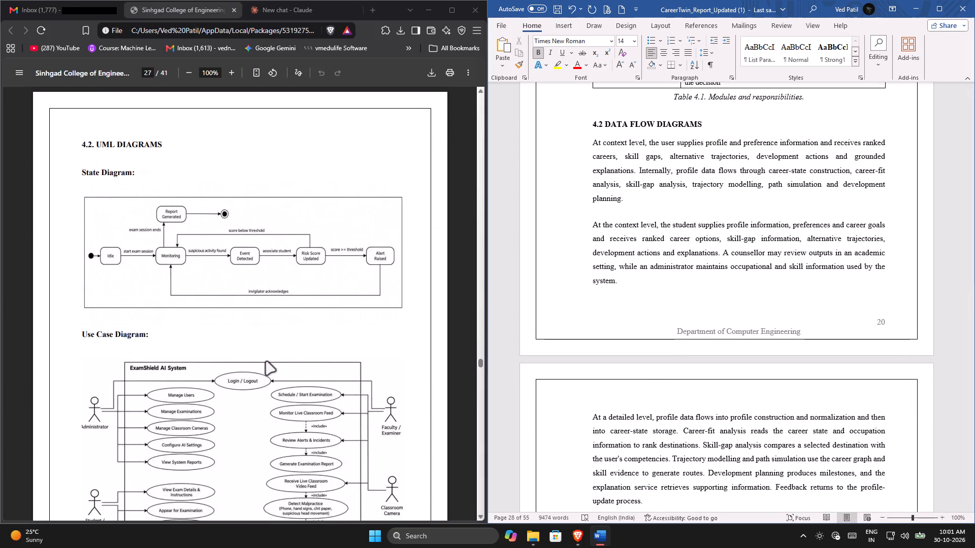
Delete the second paragraph of section 4.2 Data Flow Diagrams, beginning "At the context level, the student supplies profile information".
scroll(545, 336, "down", 8)
scroll(545, 336, "up", 7)
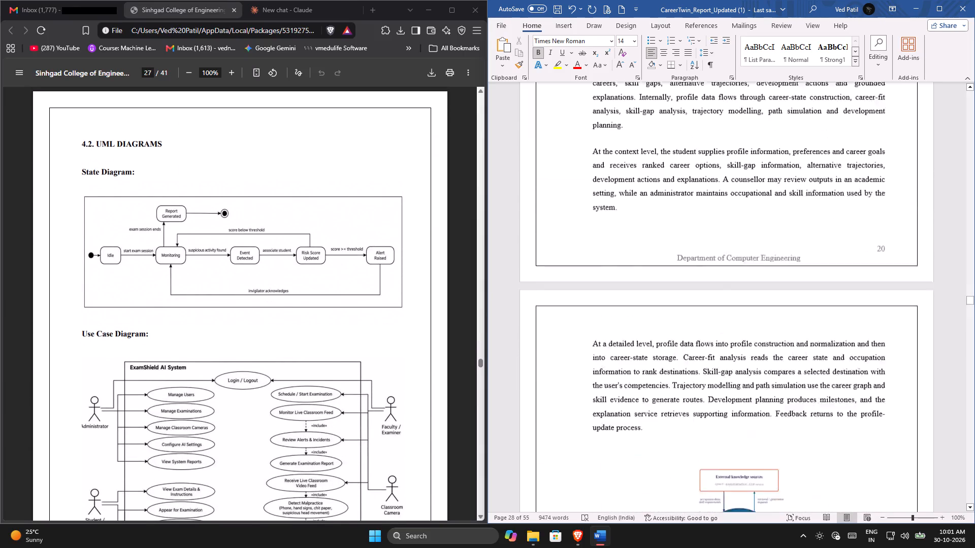
left_click_drag(629, 258, 586, 207)
key("BackSpace")
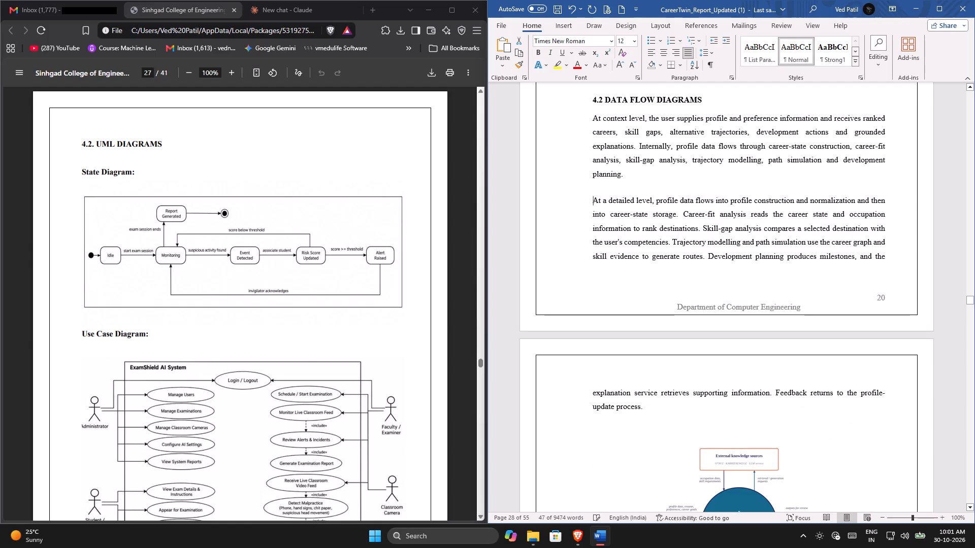
Review the report's Figure 4.2, section 4.3 Entity Relationship Diagram and start of section 4.4 against the sample's UML diagrams.
scroll(764, 194, "down", 7)
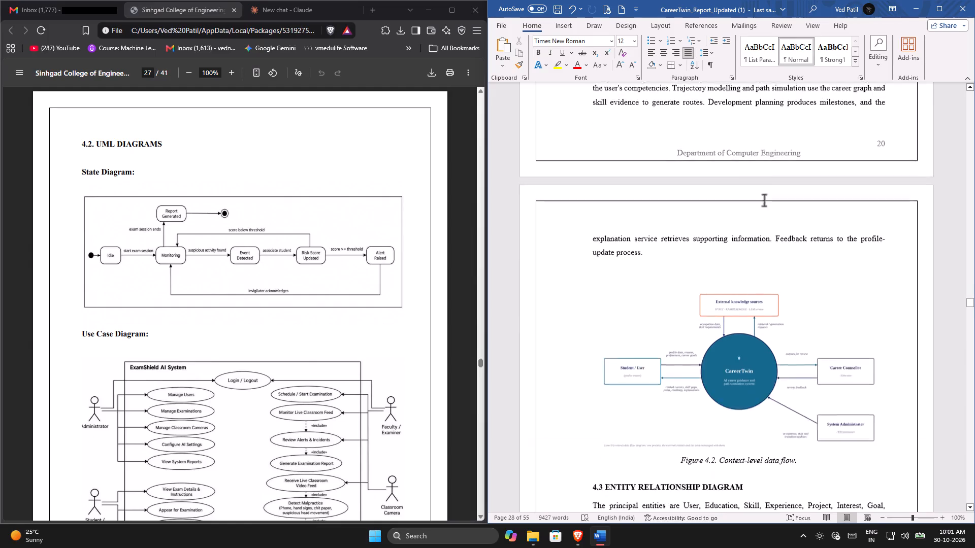
scroll(763, 202, "down", 6)
scroll(728, 225, "down", 7)
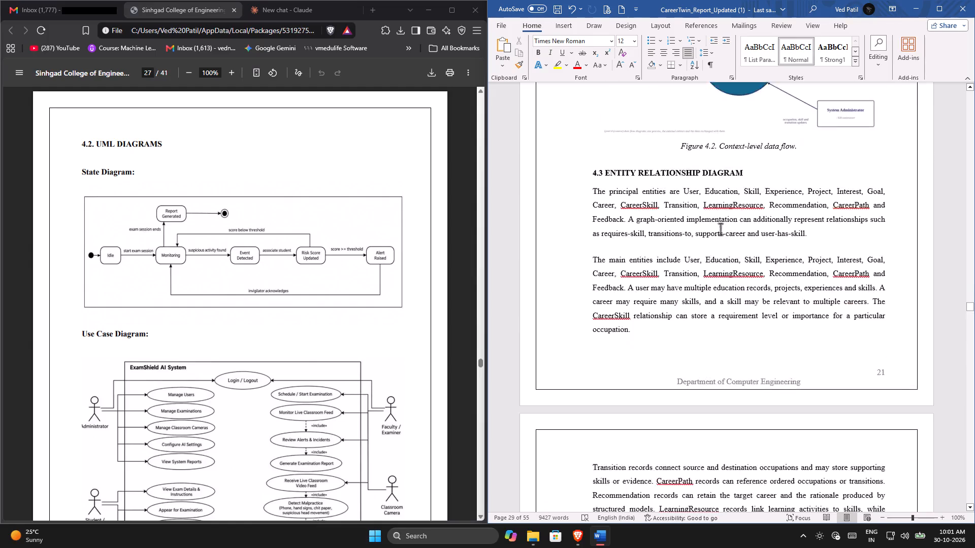
scroll(720, 229, "up", 1)
scroll(717, 232, "down", 14)
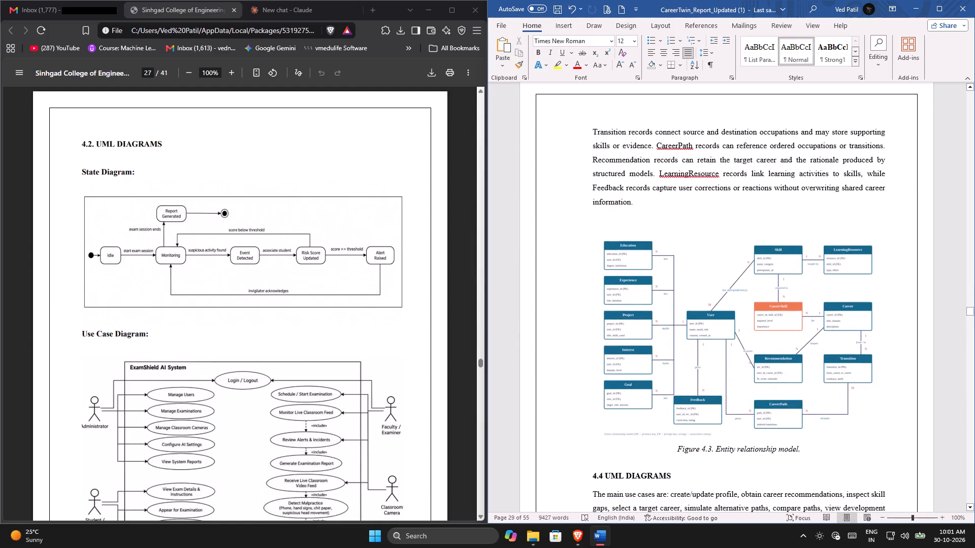
scroll(342, 269, "down", 14)
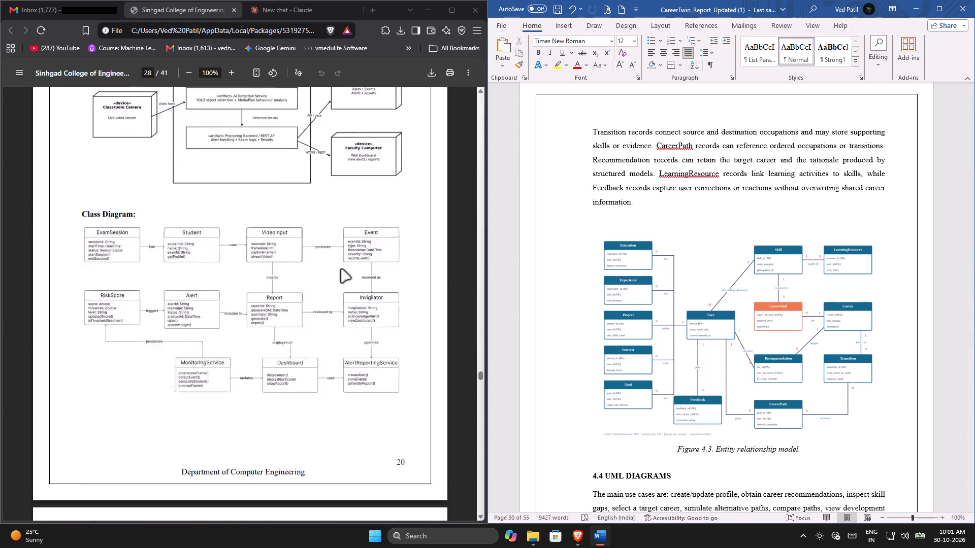
Compare the sample's class and activity diagrams with the report's sections 4.1 System Architecture and 4.2 Data Flow Diagrams.
scroll(341, 269, "down", 9)
scroll(339, 270, "down", 15)
scroll(339, 270, "up", 9)
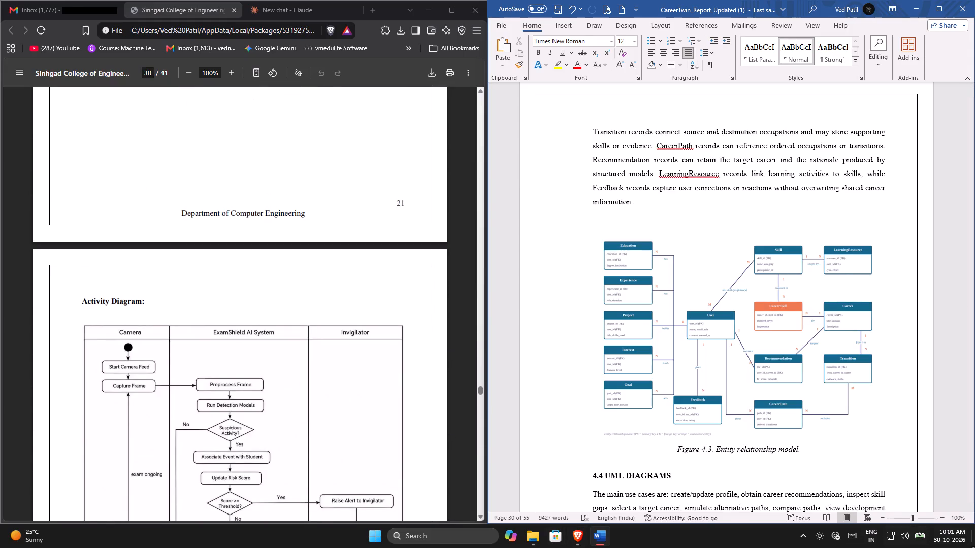
scroll(703, 310, "up", 20)
scroll(703, 310, "up", 20)
scroll(703, 310, "up", 1)
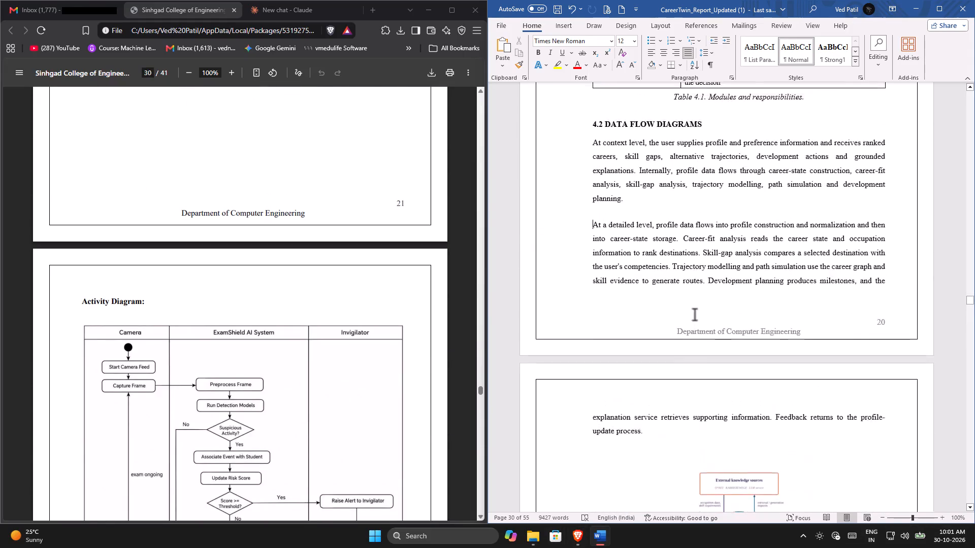
scroll(694, 314, "up", 20)
scroll(694, 314, "up", 7)
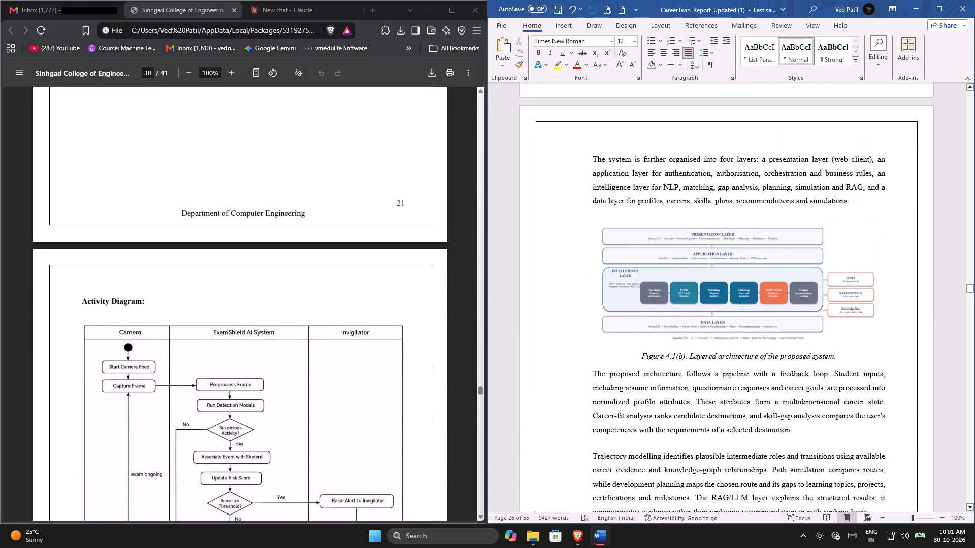
scroll(850, 459, "up", 18)
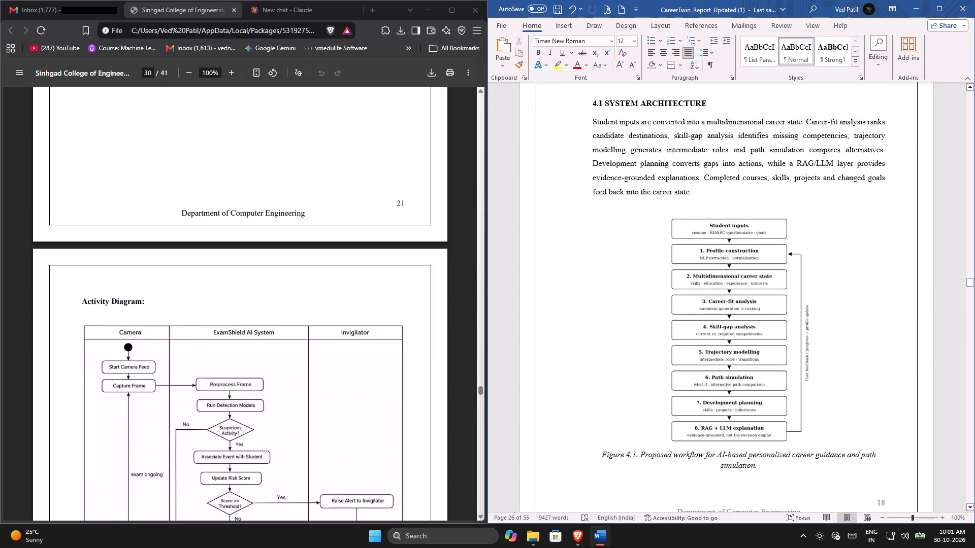
scroll(711, 362, "down", 17)
Check the system notifications and calendar.
left_click(949, 547)
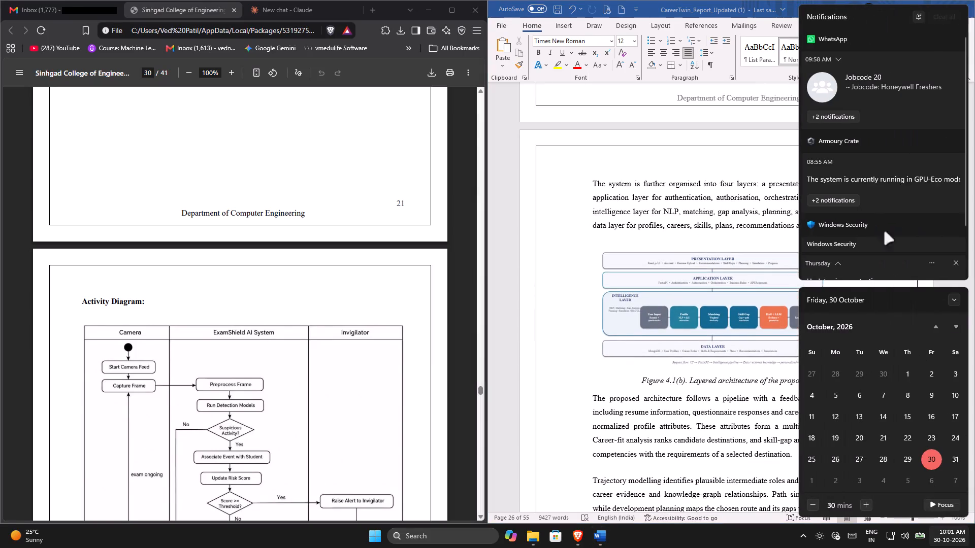
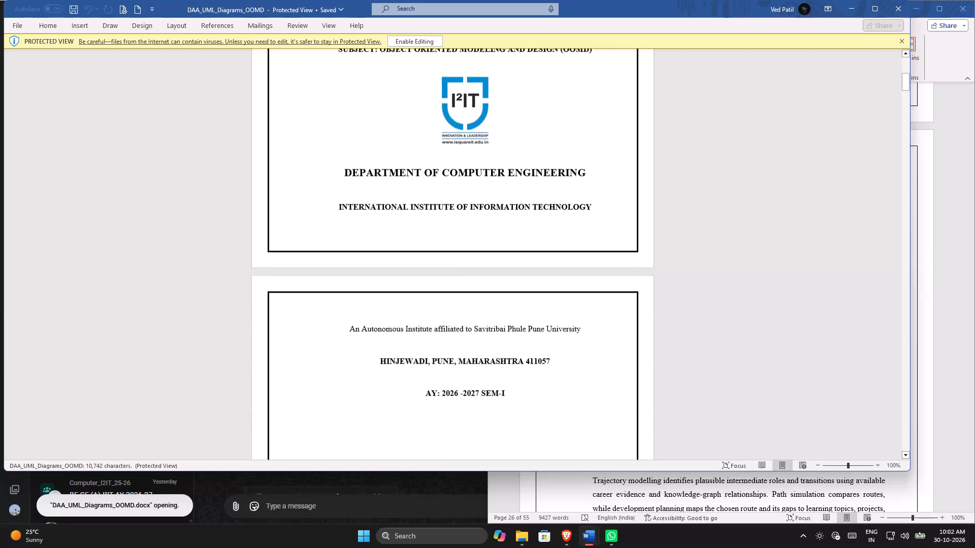
Review the DAA_UML_Diagrams_OOMD document from its contents list through the use case summary table and the overall workflow activity diagram.
scroll(530, 265, "down", 20)
scroll(530, 265, "down", 20)
scroll(530, 265, "down", 5)
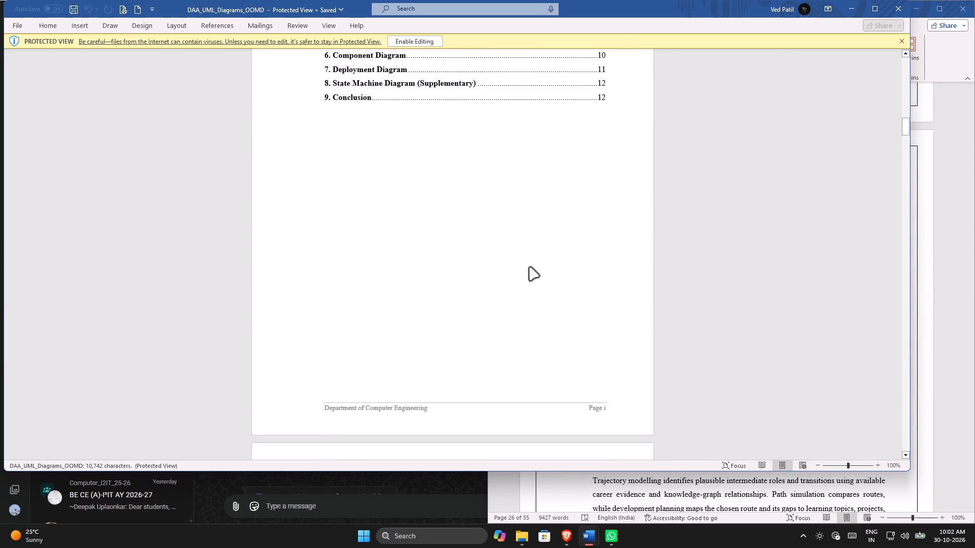
scroll(530, 267, "down", 19)
scroll(530, 267, "down", 9)
scroll(530, 267, "down", 14)
scroll(527, 269, "down", 12)
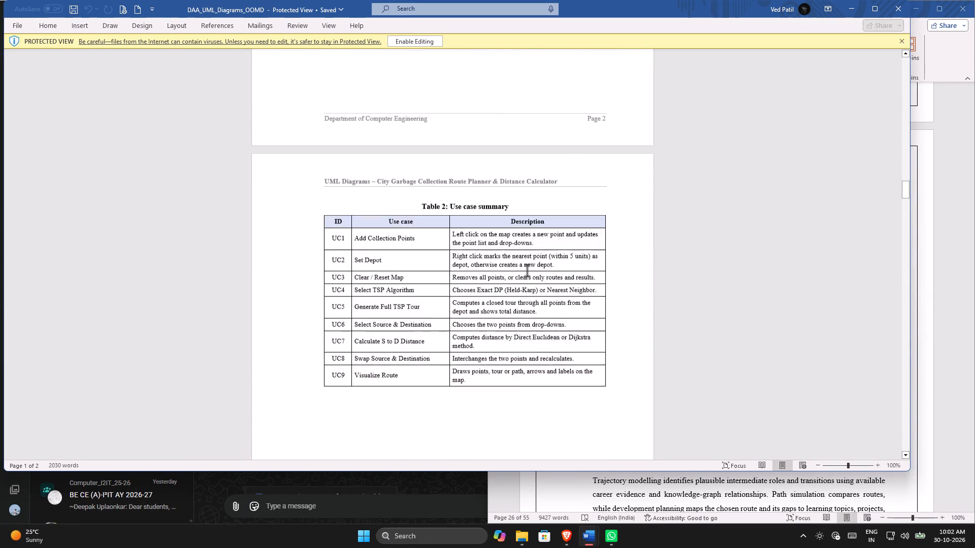
scroll(527, 270, "down", 20)
scroll(527, 270, "down", 11)
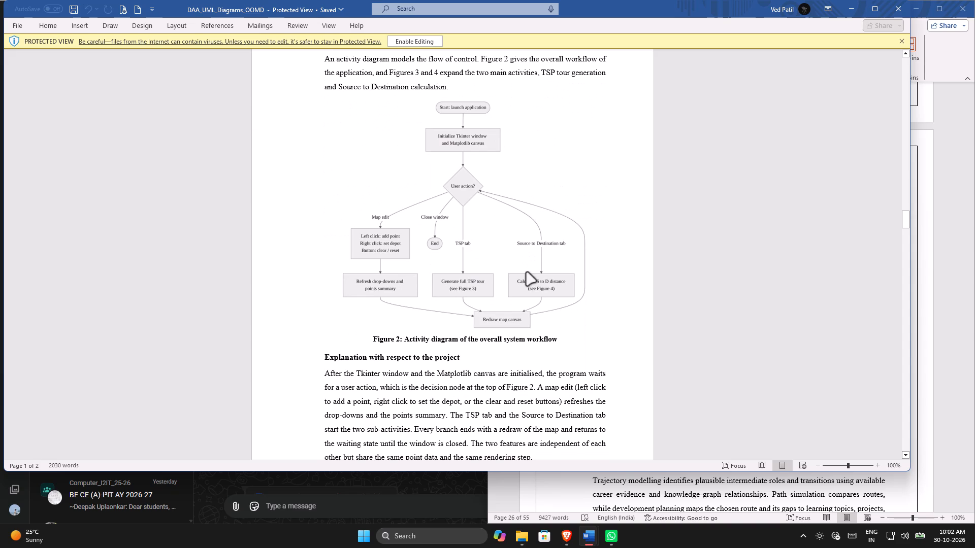
key("alt+Tab")
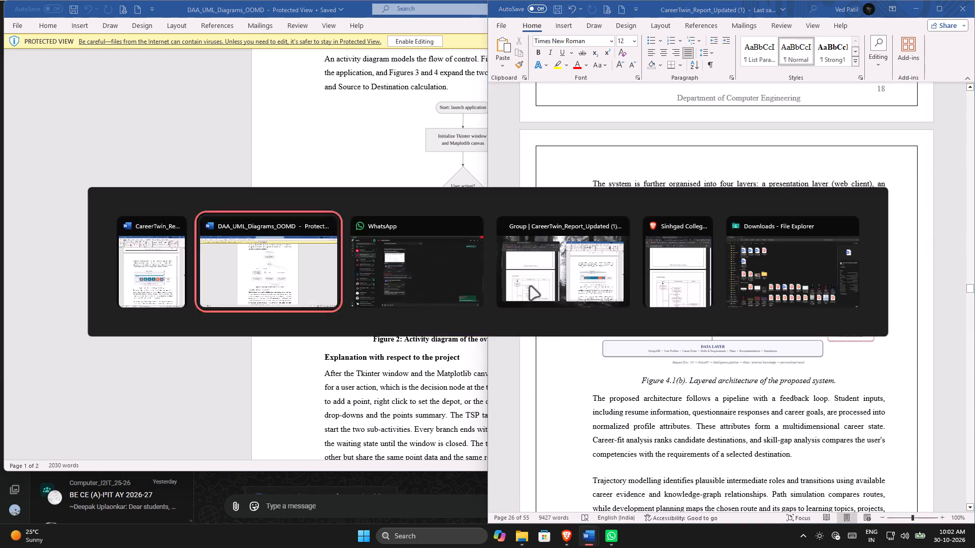
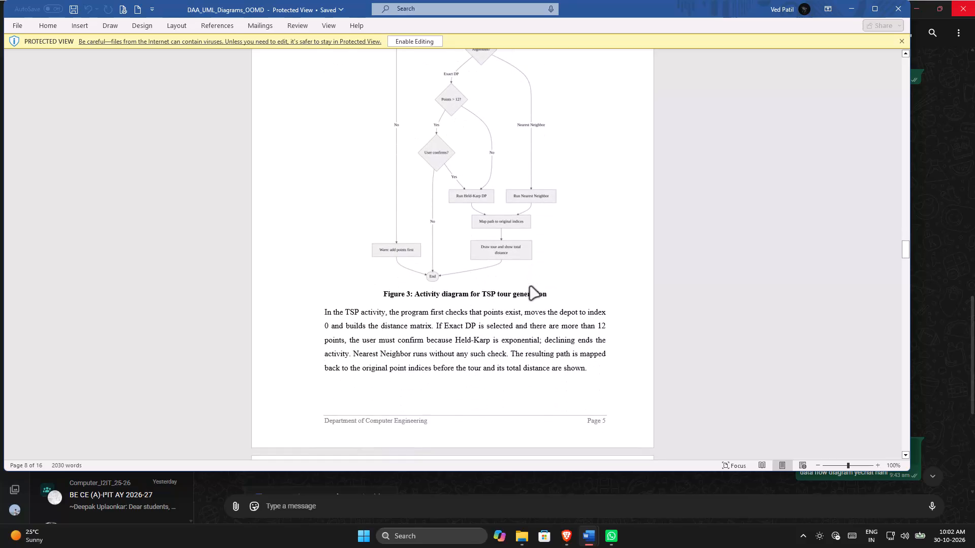
Copy the class diagram picture in Figure 5 of the DAA_UML_Diagrams_OOMD reference document.
scroll(530, 287, "down", 20)
scroll(530, 287, "down", 4)
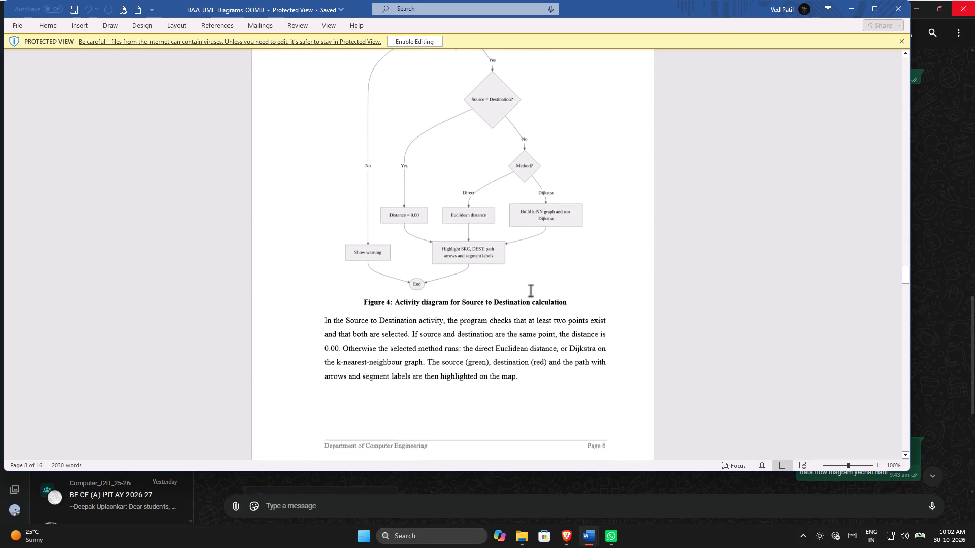
scroll(530, 290, "down", 15)
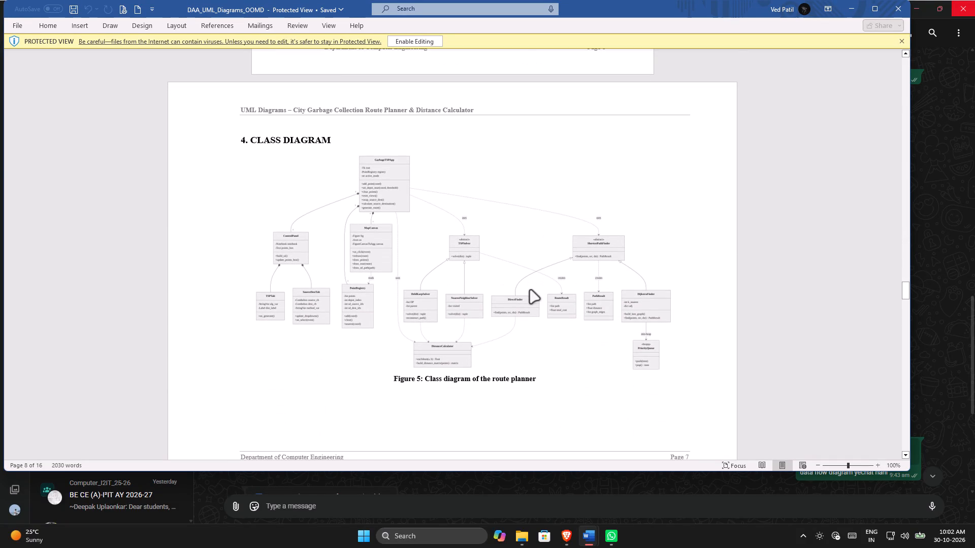
left_click(530, 290)
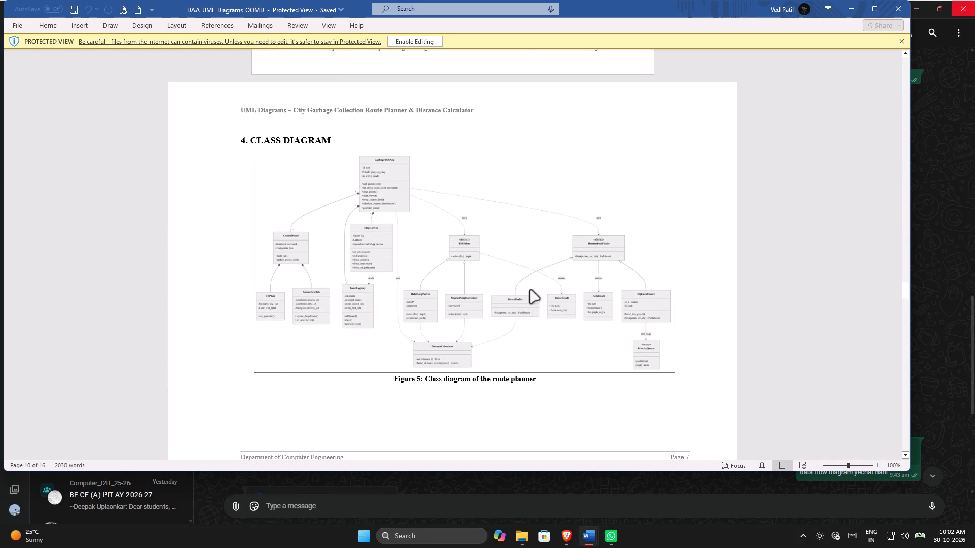
right_click(530, 290)
left_click(549, 58)
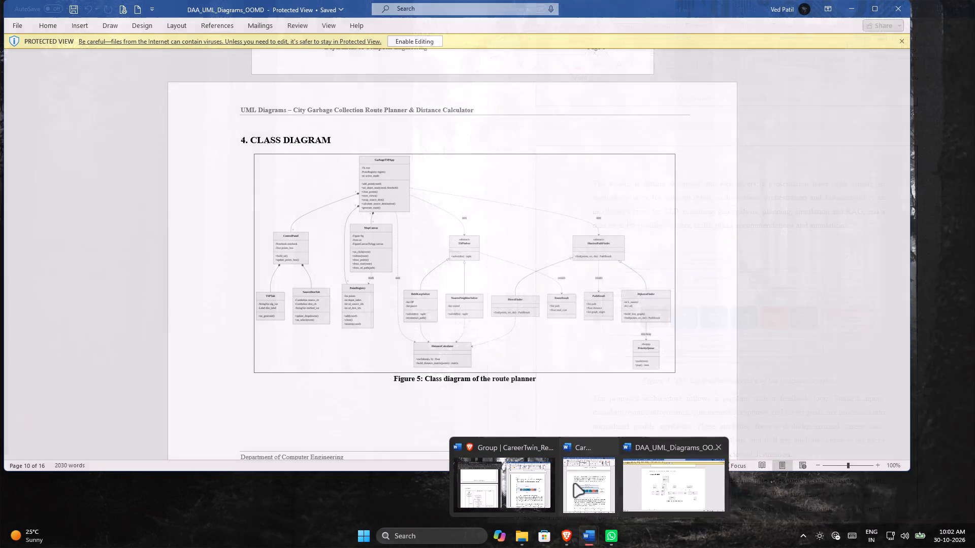
In the CareerTwin report, set the colour saturation of the Figure 4.1(b) layered architecture picture to 0%.
left_click(574, 484)
scroll(710, 384, "up", 8)
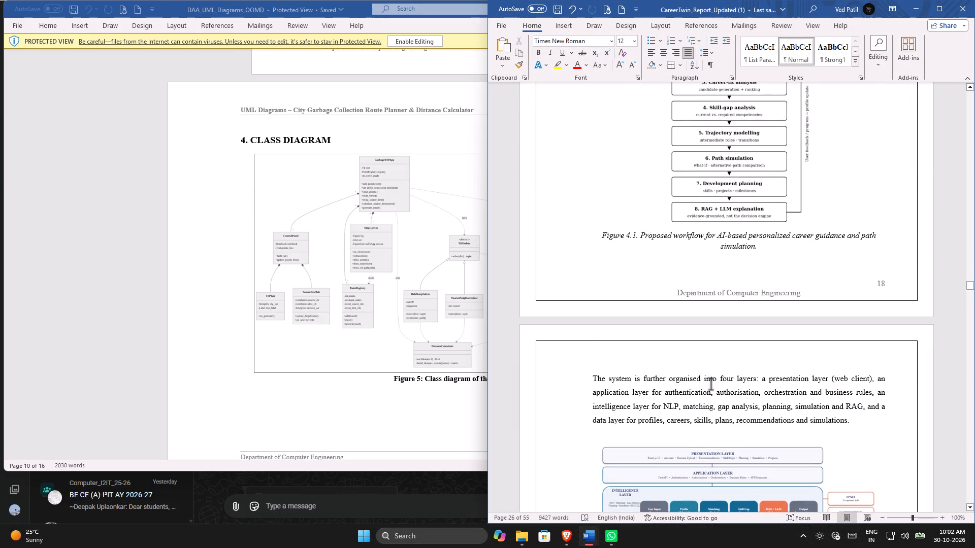
scroll(710, 384, "down", 7)
left_click(709, 347)
right_click(709, 347)
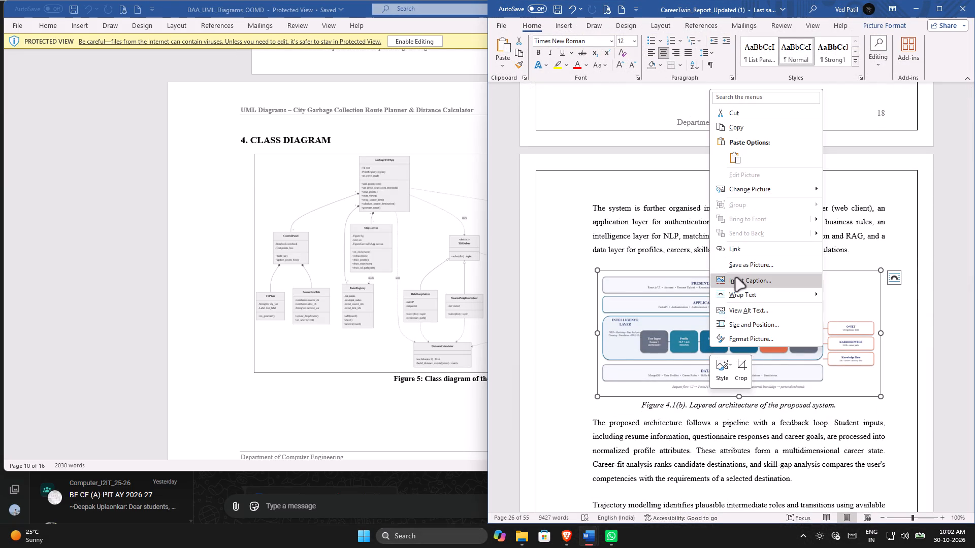
double_click(646, 327)
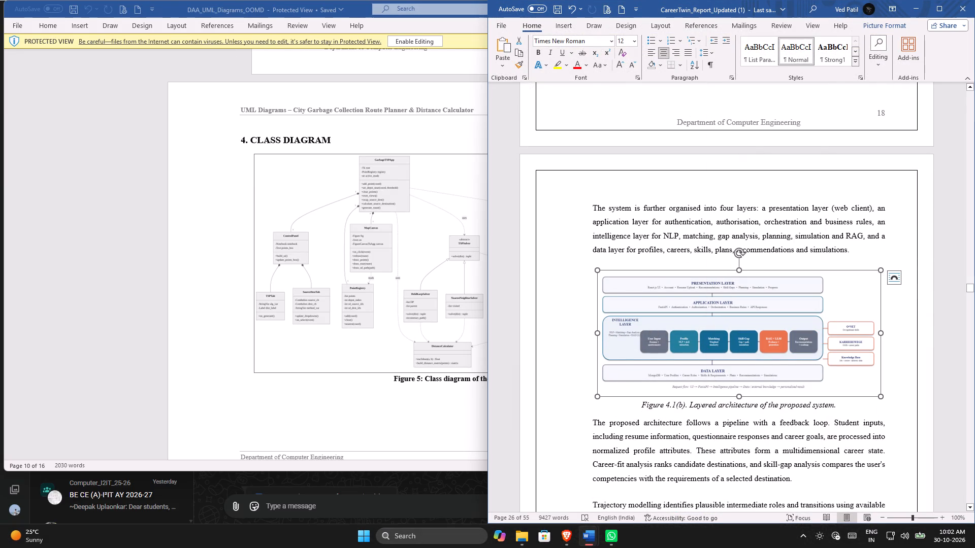
double_click(646, 327)
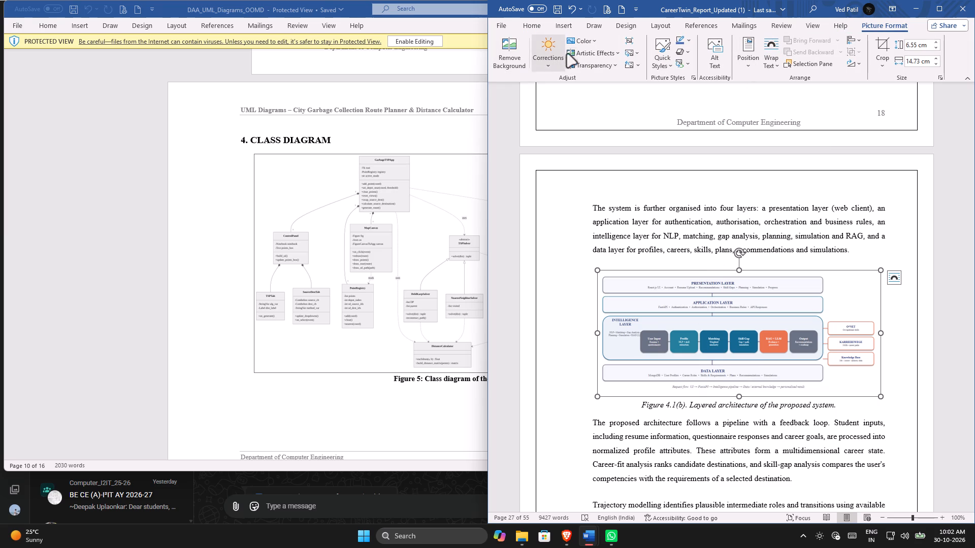
left_click(593, 40)
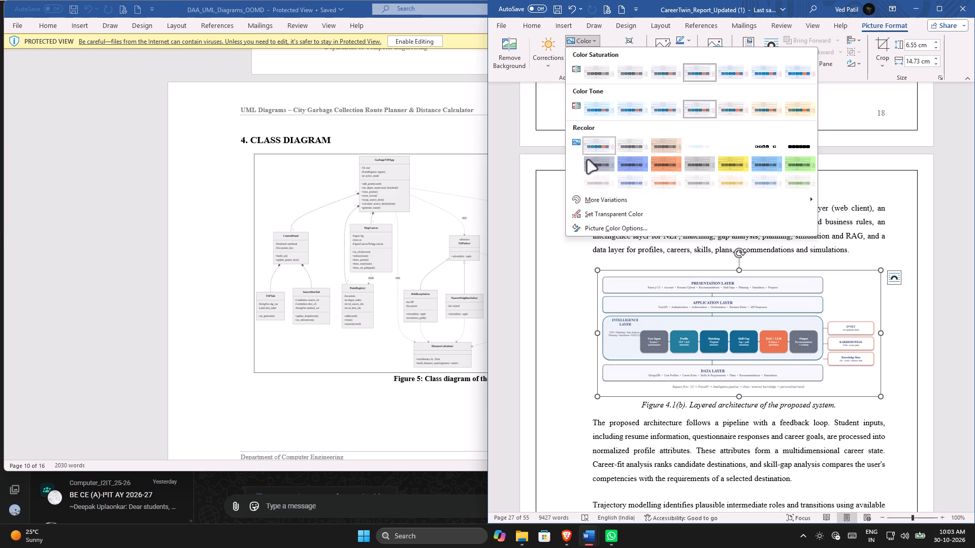
left_click(595, 71)
left_click(915, 395)
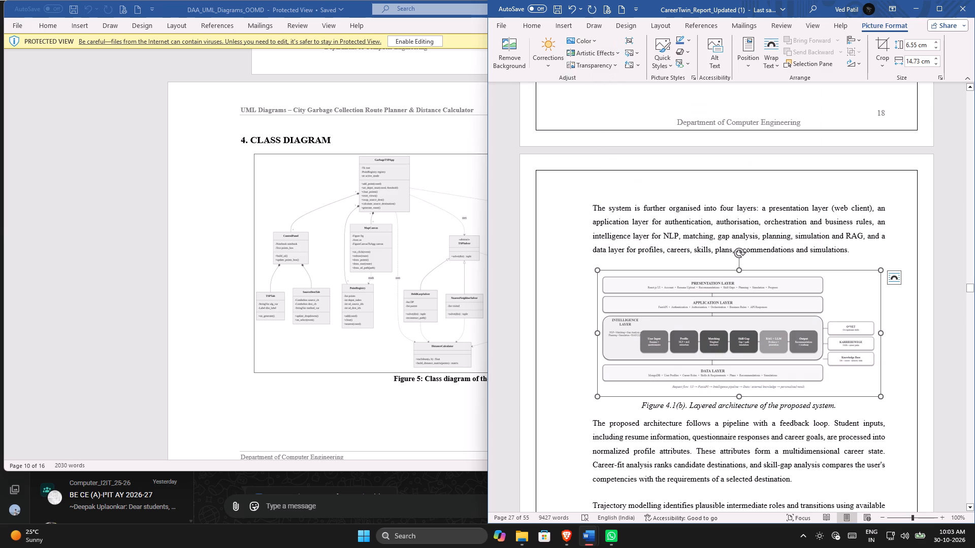
Set the colour saturation of the Figure 4.2 context-level data flow picture to 0%.
scroll(914, 395, "down", 11)
scroll(862, 390, "down", 7)
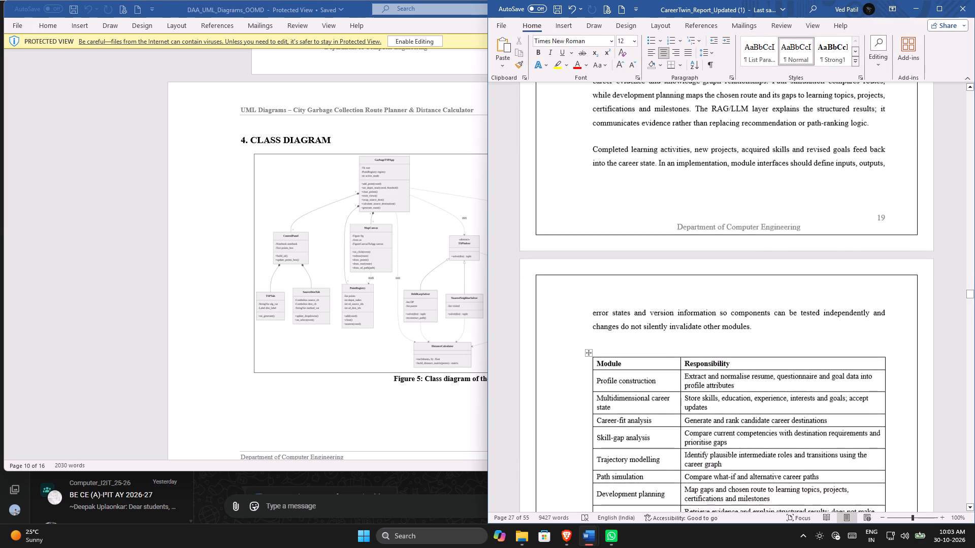
scroll(860, 391, "down", 13)
scroll(843, 391, "down", 15)
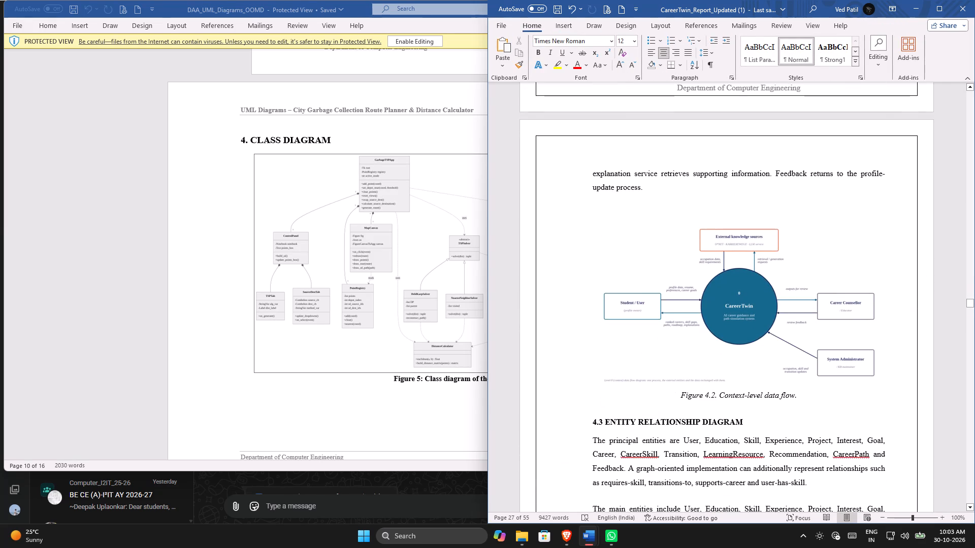
double_click(756, 300)
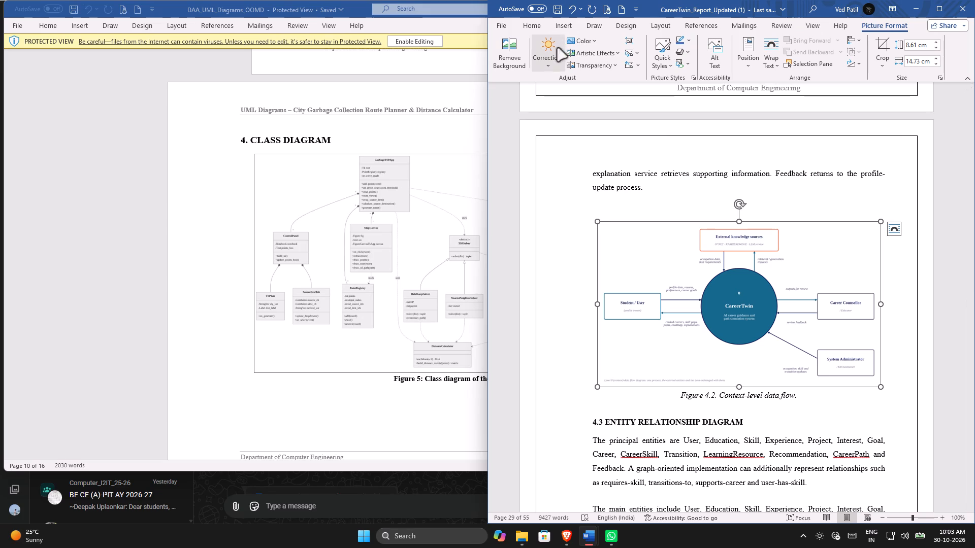
left_click(582, 43)
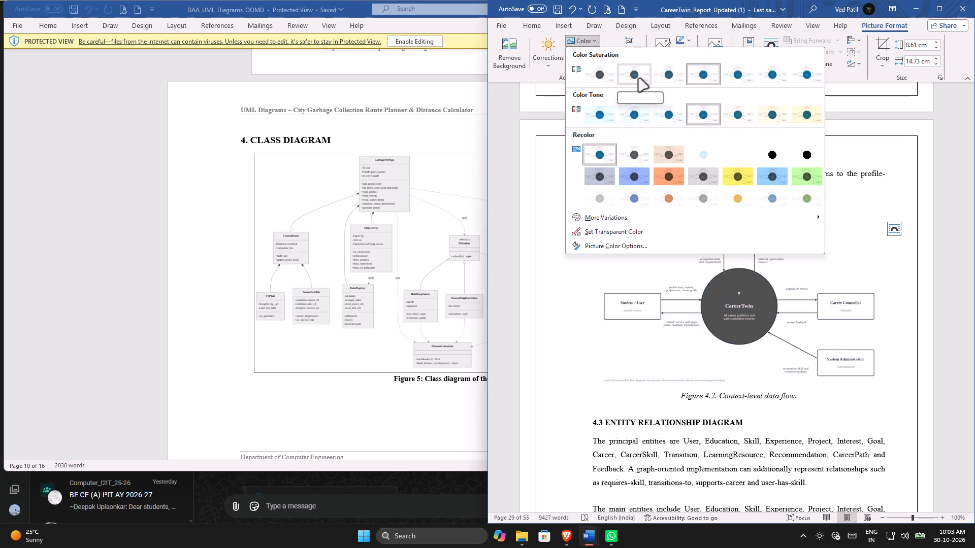
Set the colour saturation of the Figure 4.2 context-level data flow picture to 0%.
left_click(606, 77)
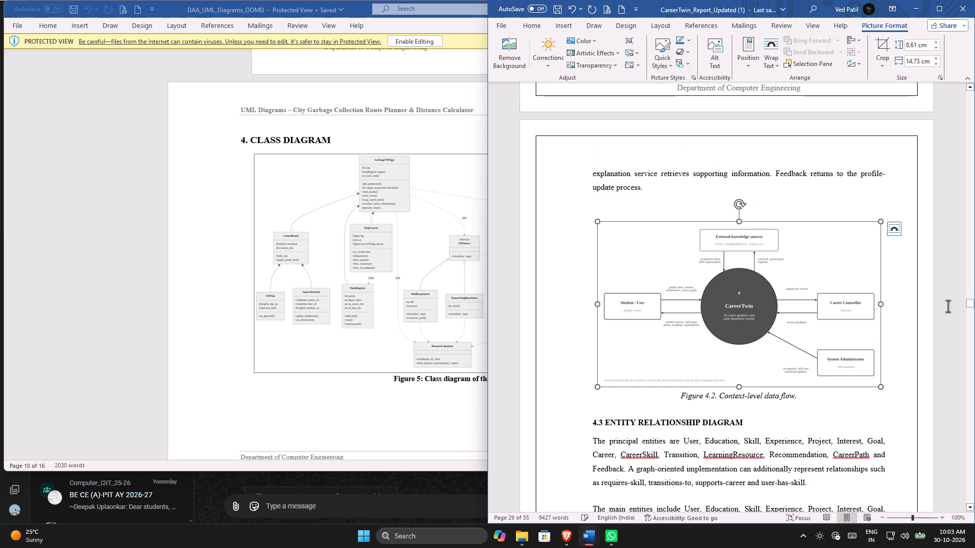
Go to the Figure 4.3 entity relationship model picture in section 4.3 of the CareerTwin report.
left_click(948, 306)
scroll(897, 323, "down", 12)
scroll(897, 323, "down", 12)
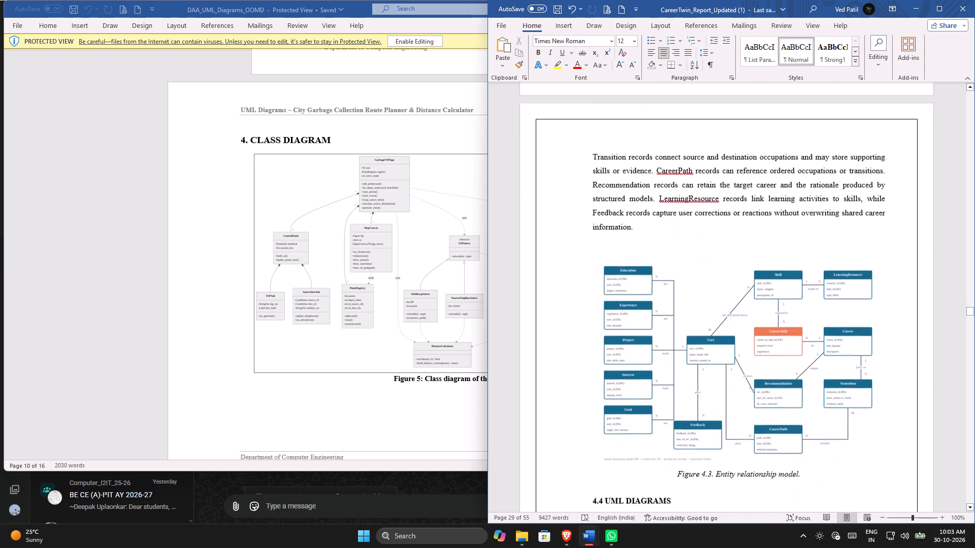
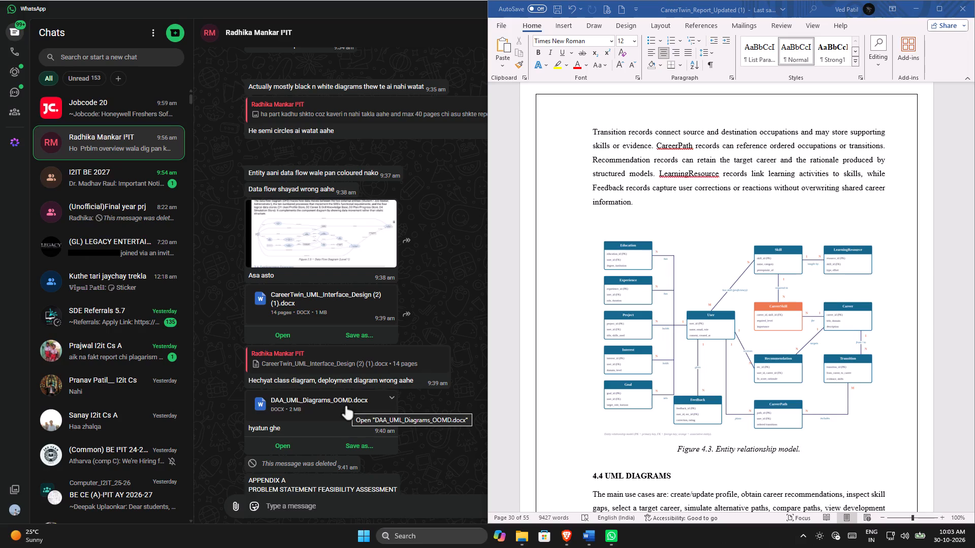
scroll(347, 406, "down", 9)
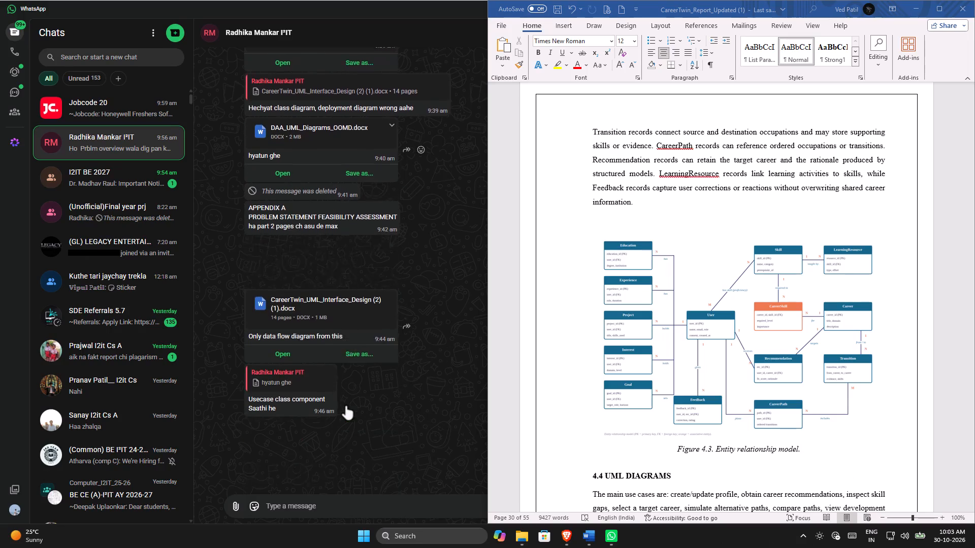
scroll(347, 406, "down", 7)
scroll(711, 351, "down", 6)
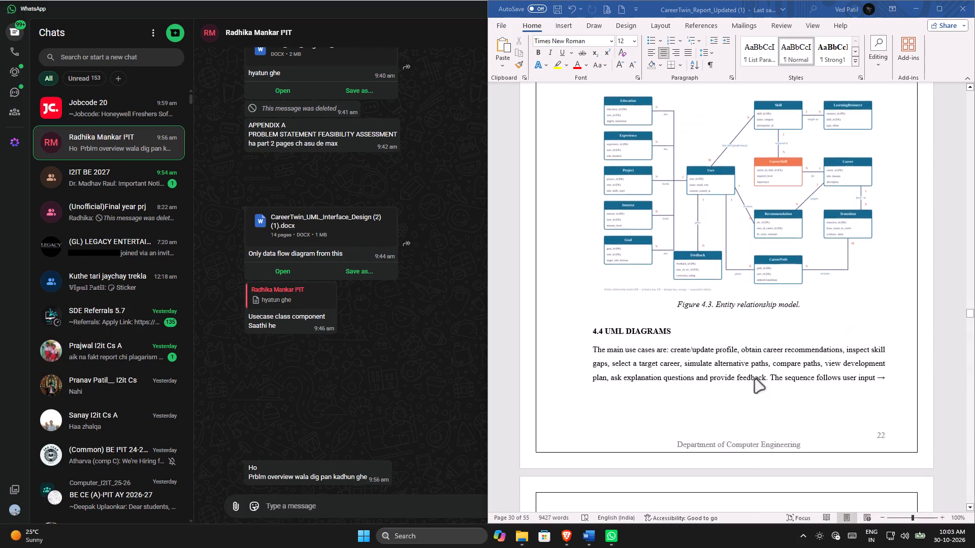
scroll(751, 346, "down", 7)
scroll(713, 431, "down", 14)
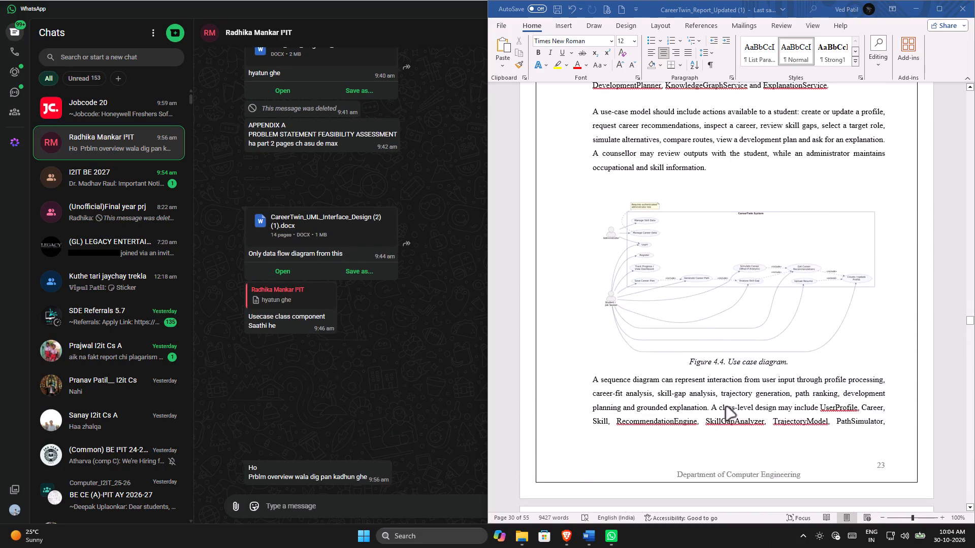
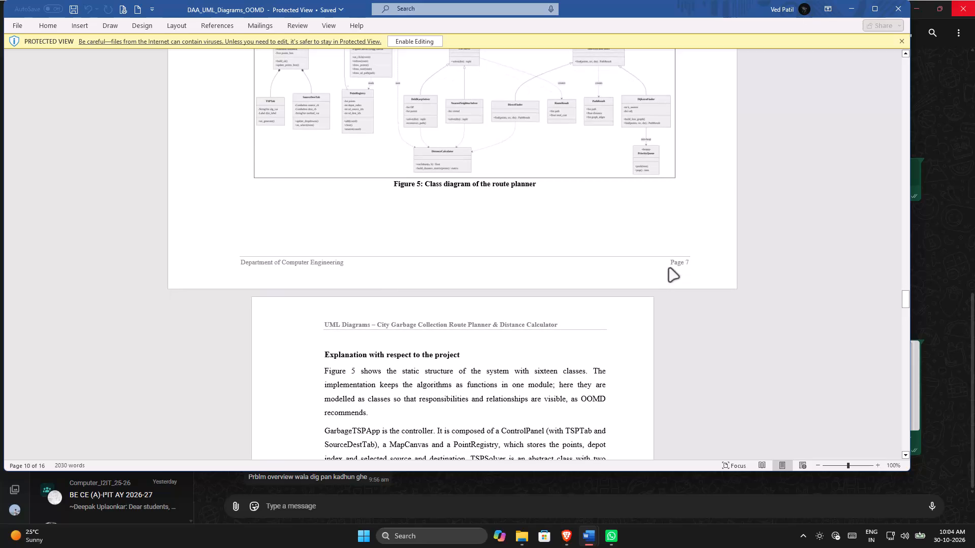
Review the DAA_UML_Diagrams_OOMD sample from the class diagram explanation through the sequence, component, deployment and state machine diagrams to the conclusion.
scroll(669, 268, "down", 16)
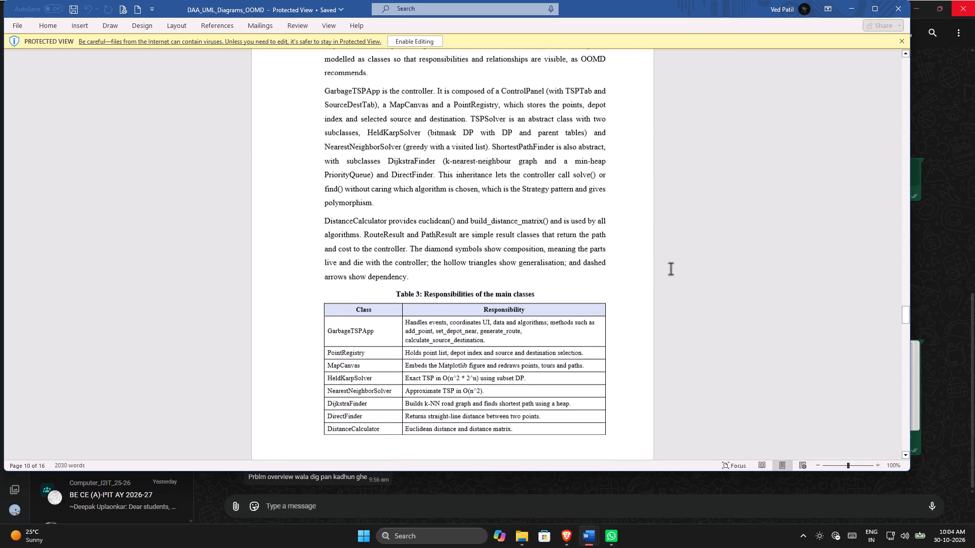
scroll(670, 268, "down", 20)
scroll(670, 268, "down", 3)
scroll(671, 267, "up", 3)
scroll(671, 267, "down", 9)
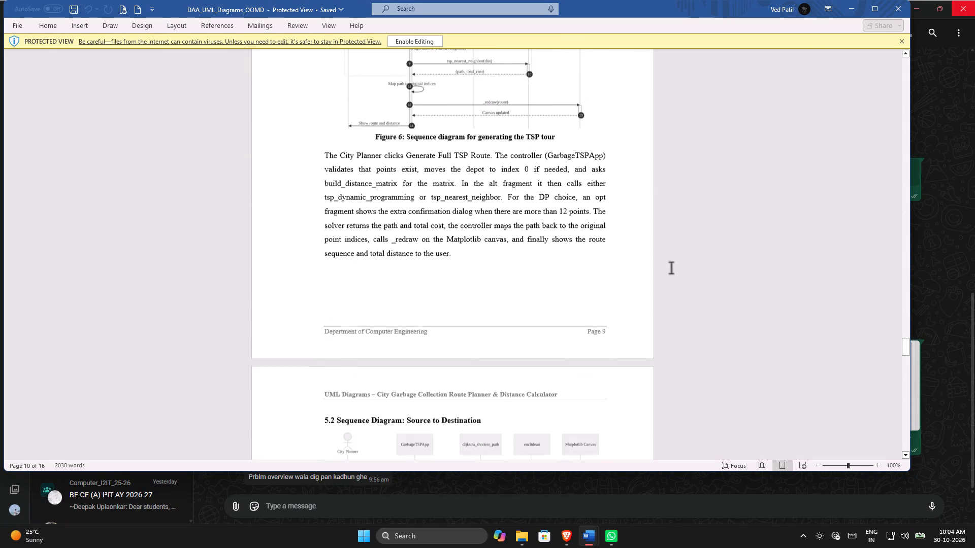
scroll(671, 267, "down", 18)
scroll(671, 267, "down", 17)
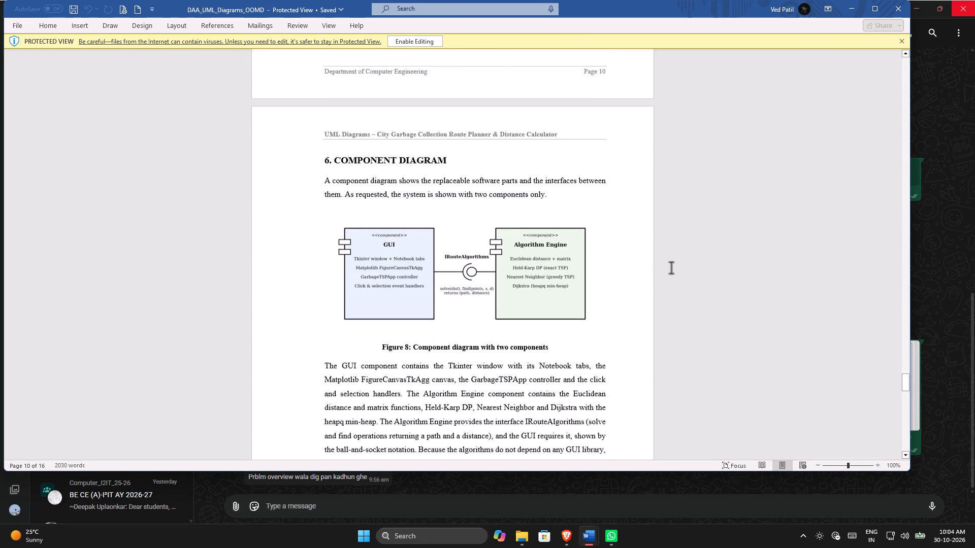
scroll(671, 267, "down", 20)
scroll(671, 267, "down", 13)
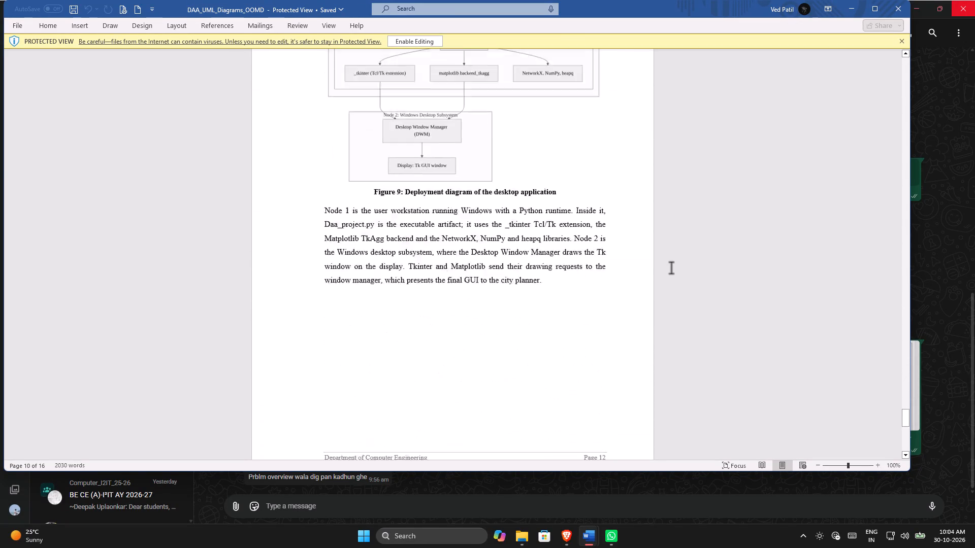
scroll(671, 267, "down", 18)
scroll(671, 267, "down", 18)
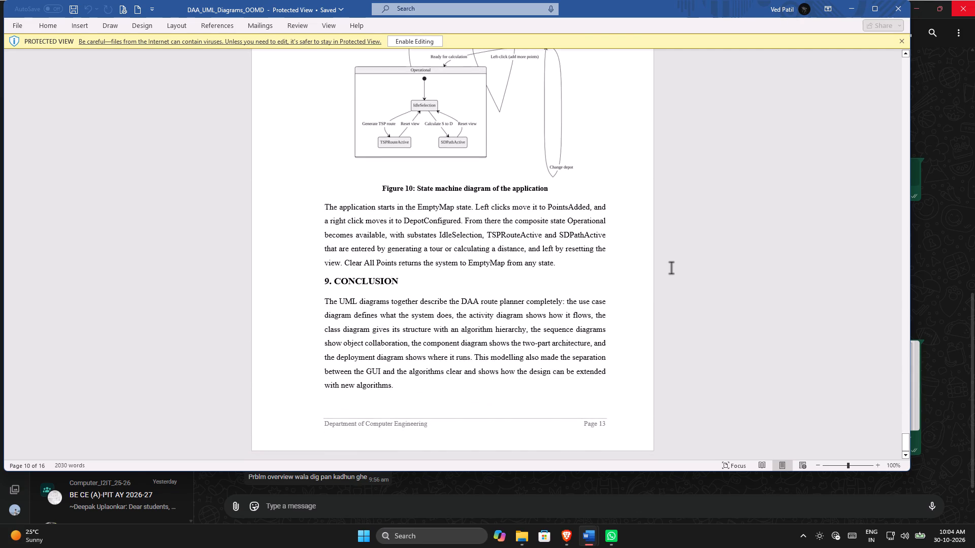
scroll(671, 267, "up", 10)
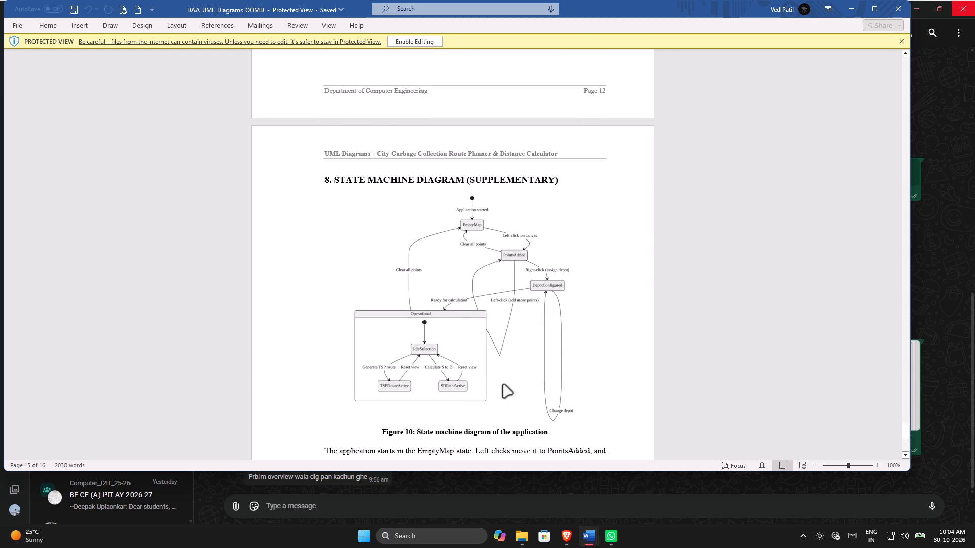
scroll(586, 337, "up", 9)
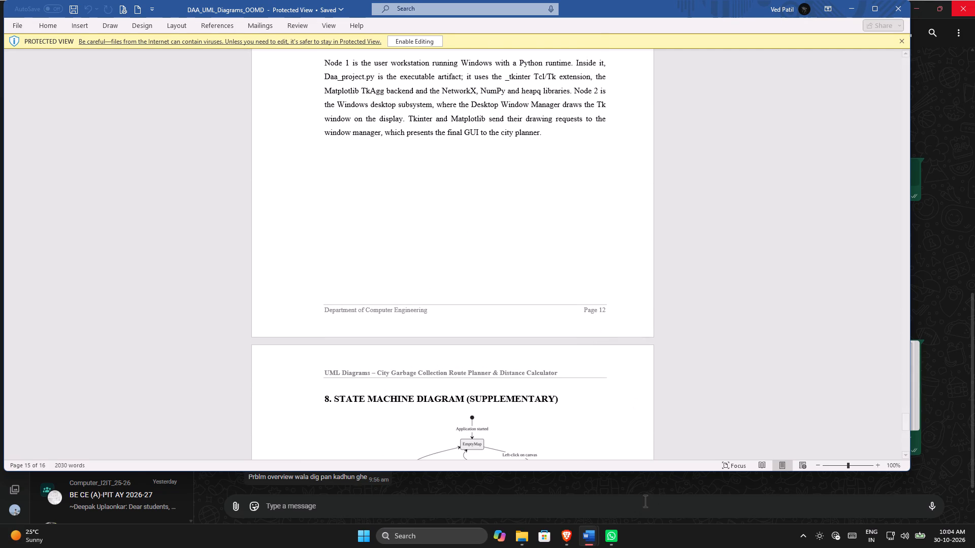
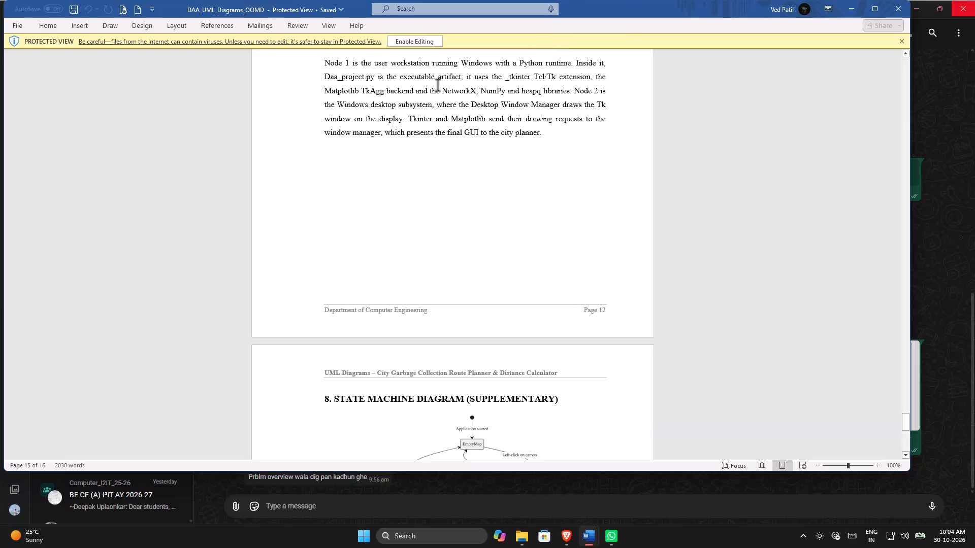
Open the file management view of the protected DAA_UML_Diagrams_OOMD document.
left_click(19, 26)
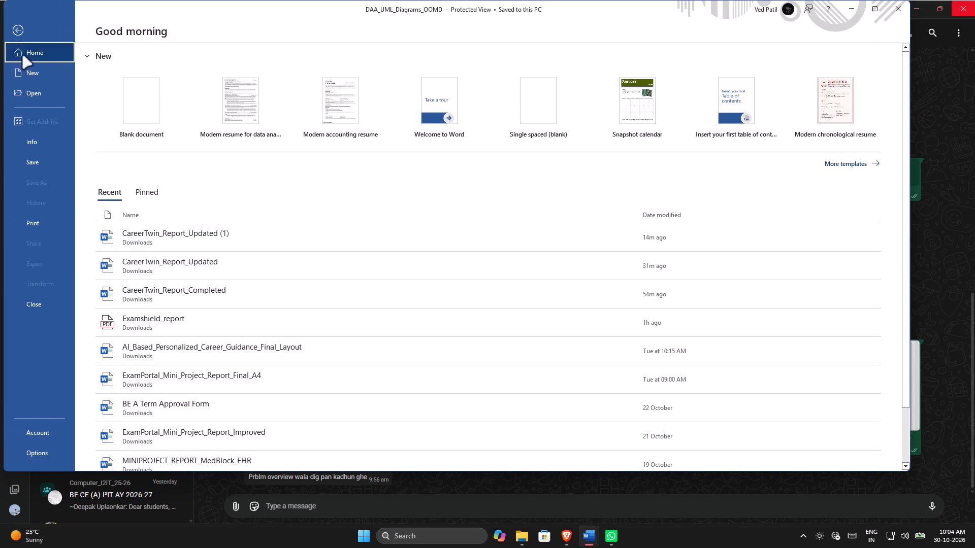
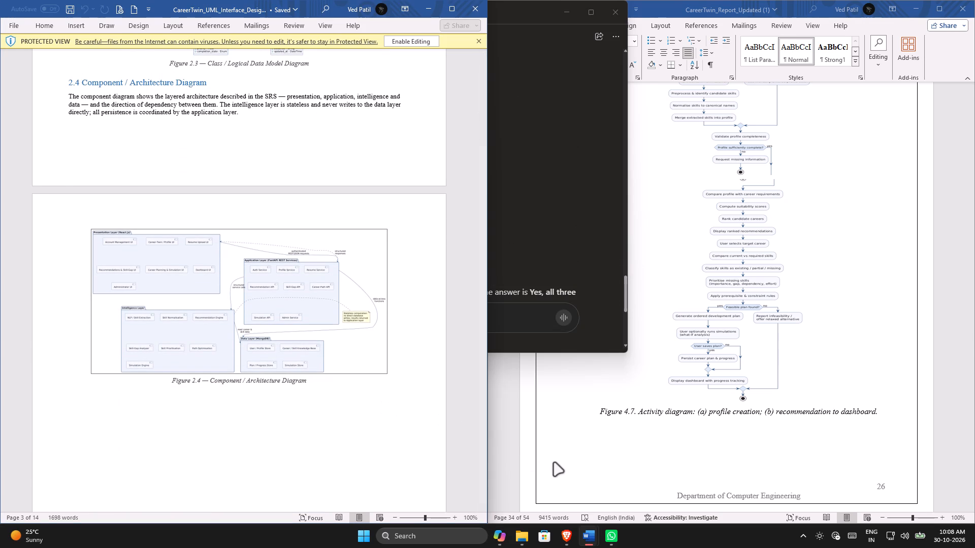
left_click(554, 463)
scroll(635, 425, "down", 15)
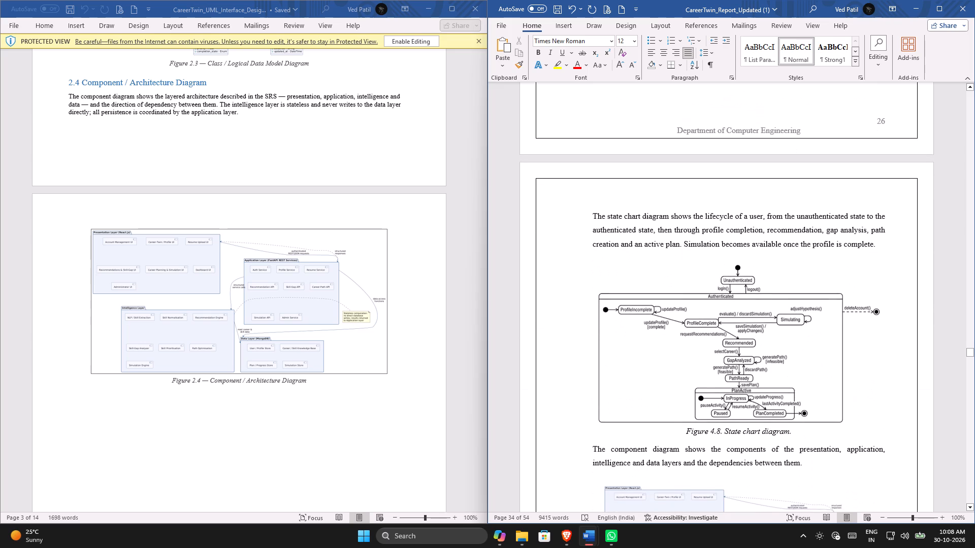
scroll(637, 427, "down", 12)
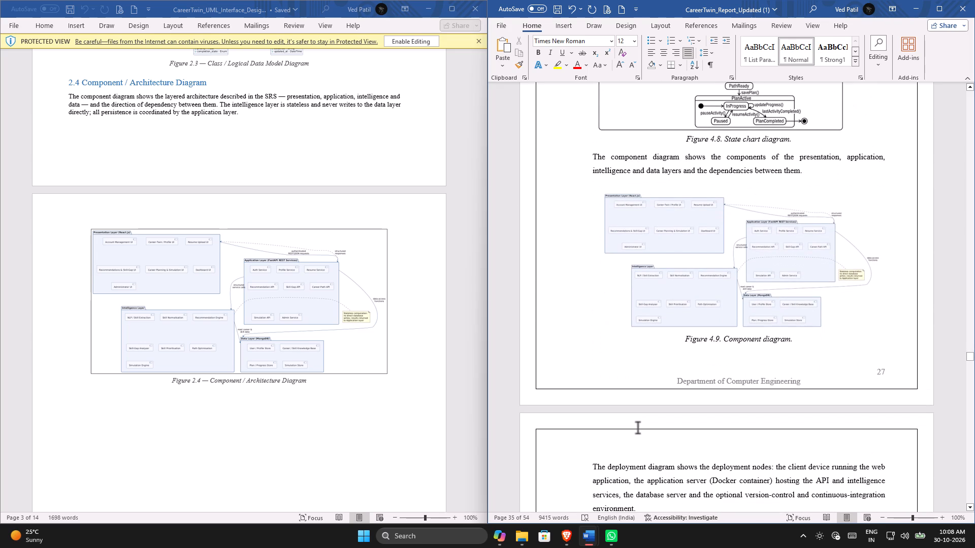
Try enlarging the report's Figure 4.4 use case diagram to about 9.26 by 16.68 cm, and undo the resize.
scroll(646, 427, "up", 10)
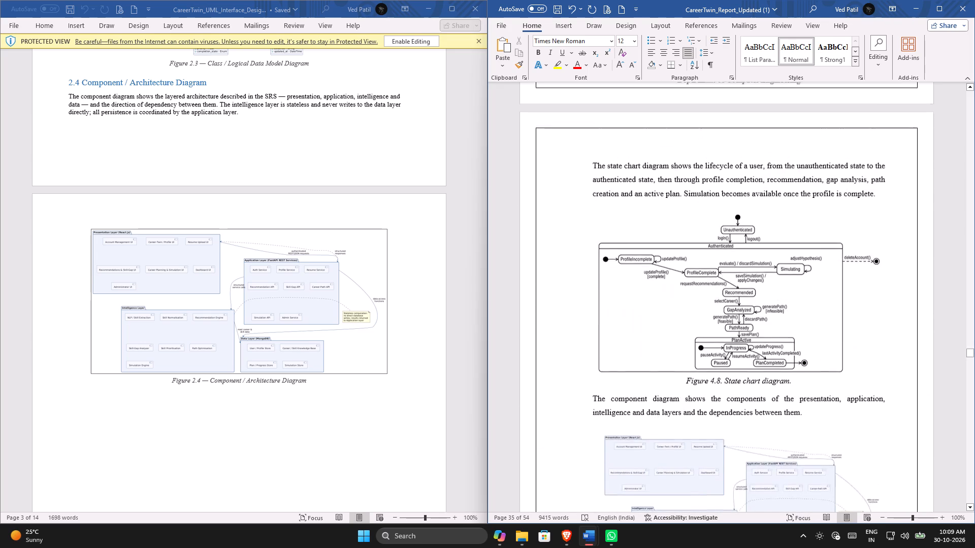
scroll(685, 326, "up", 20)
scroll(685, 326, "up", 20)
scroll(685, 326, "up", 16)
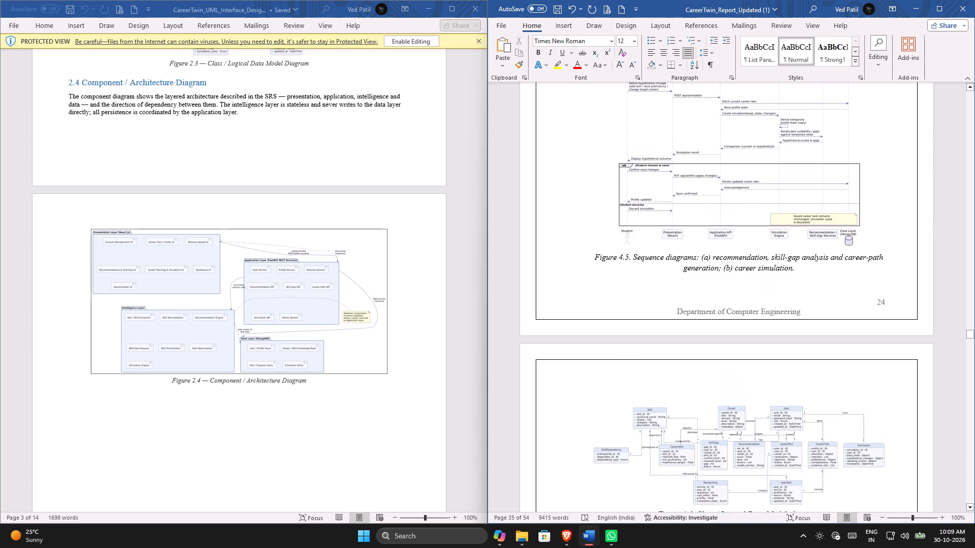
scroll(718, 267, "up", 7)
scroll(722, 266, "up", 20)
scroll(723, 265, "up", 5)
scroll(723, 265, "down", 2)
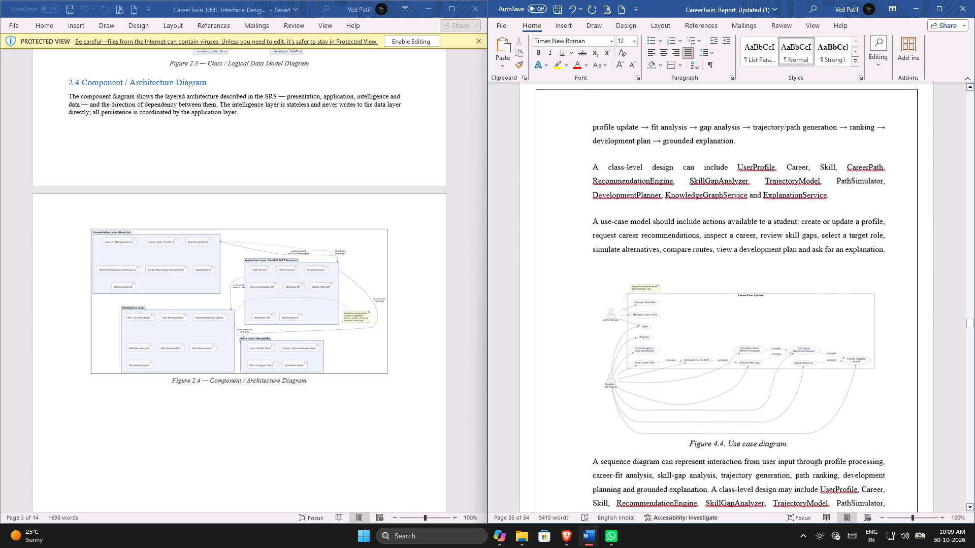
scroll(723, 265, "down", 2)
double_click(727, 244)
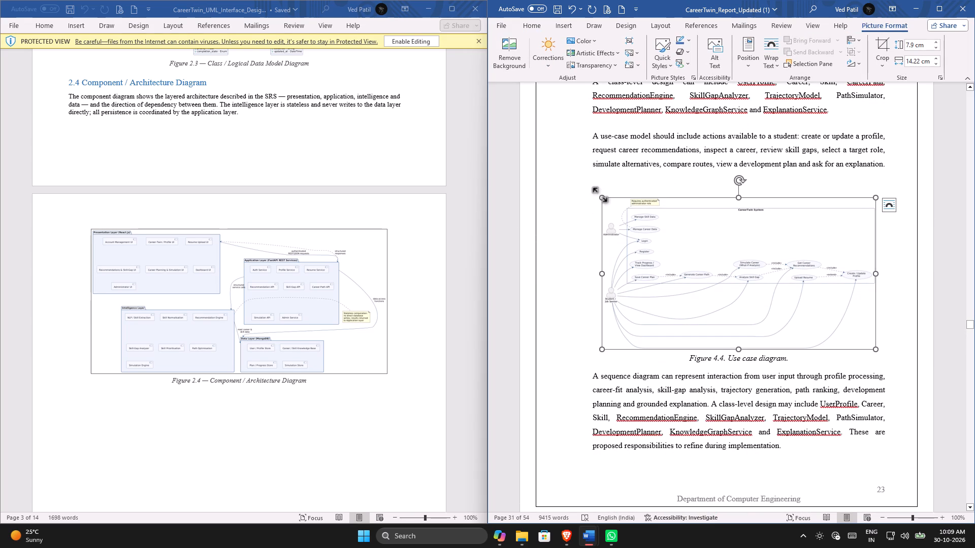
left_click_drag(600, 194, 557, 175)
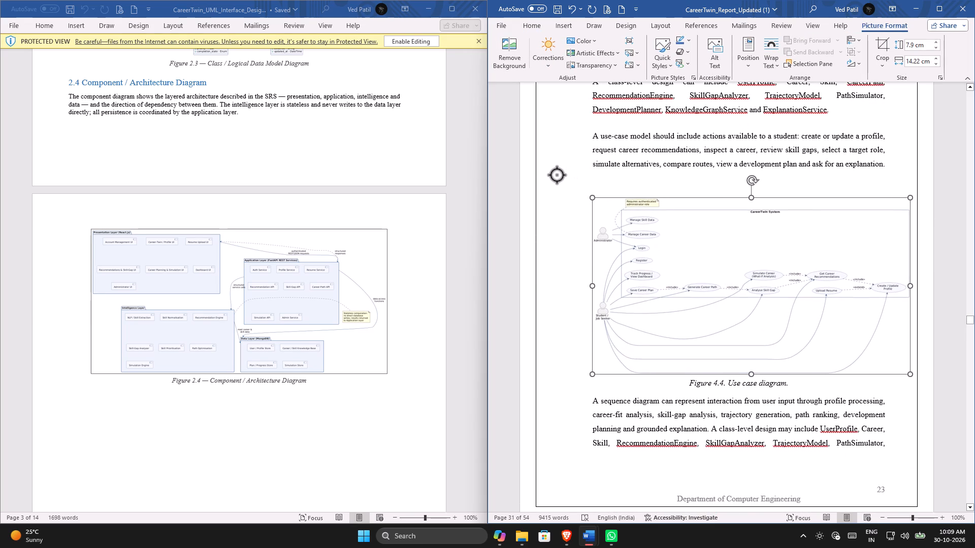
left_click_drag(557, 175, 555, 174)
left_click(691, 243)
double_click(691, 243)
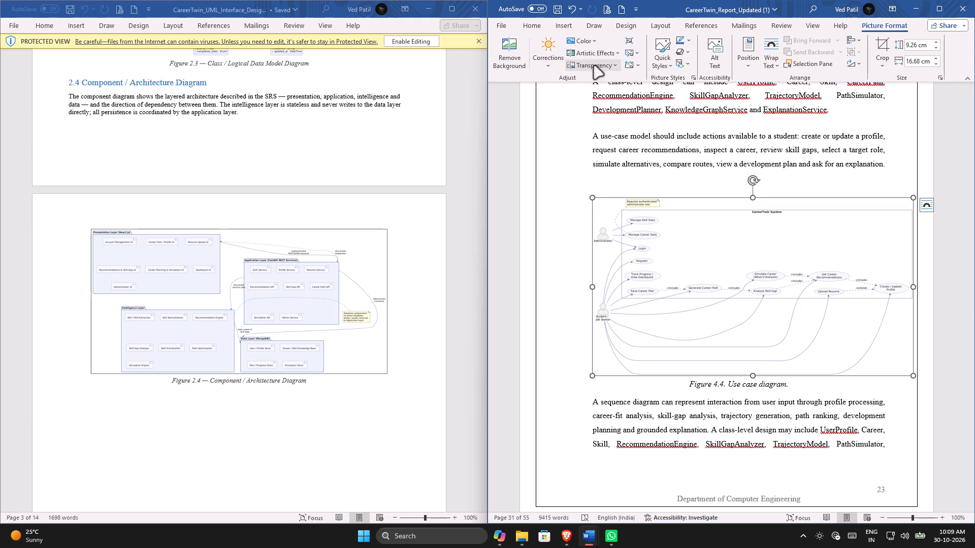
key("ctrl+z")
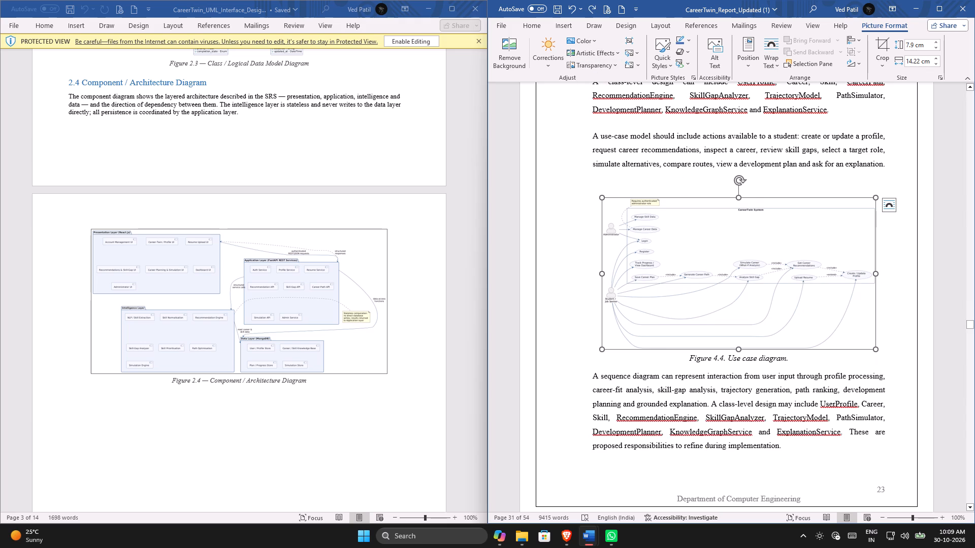
Set the colour saturation of the Figure 4.4 use case diagram to 0% so it is greyscale.
left_click(708, 235)
left_click(580, 40)
left_click(598, 74)
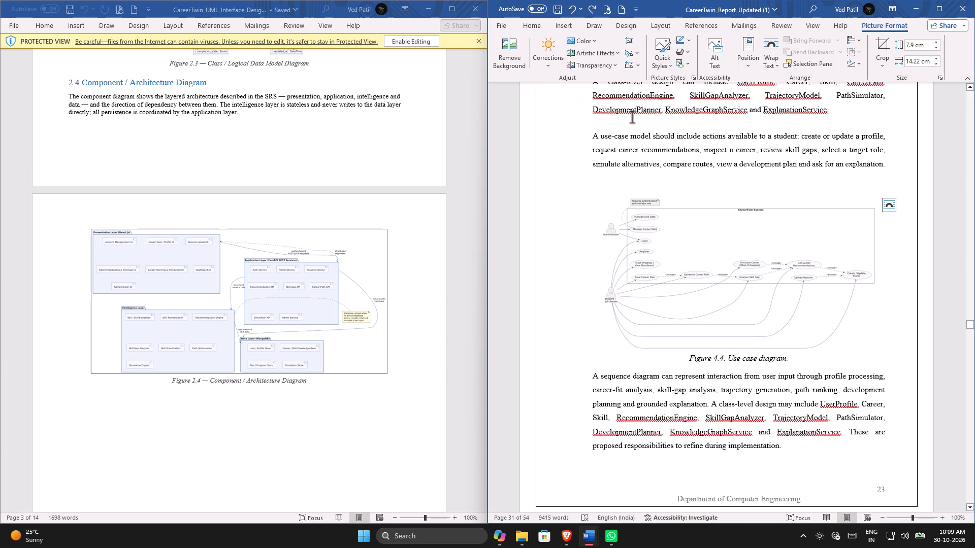
Set the colour saturation of both Figure 4.5 sequence diagram pictures to 0%.
scroll(729, 246, "down", 19)
left_click(730, 262)
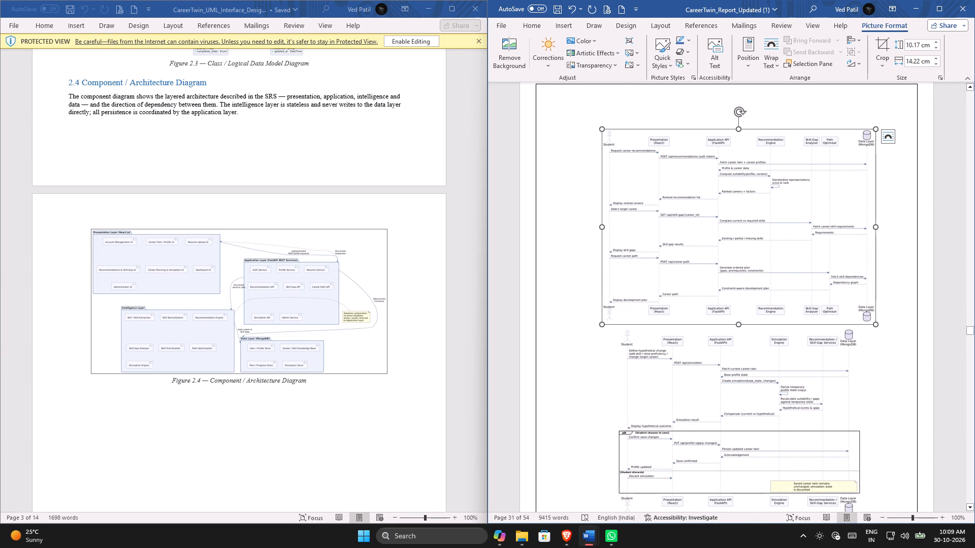
left_click(576, 41)
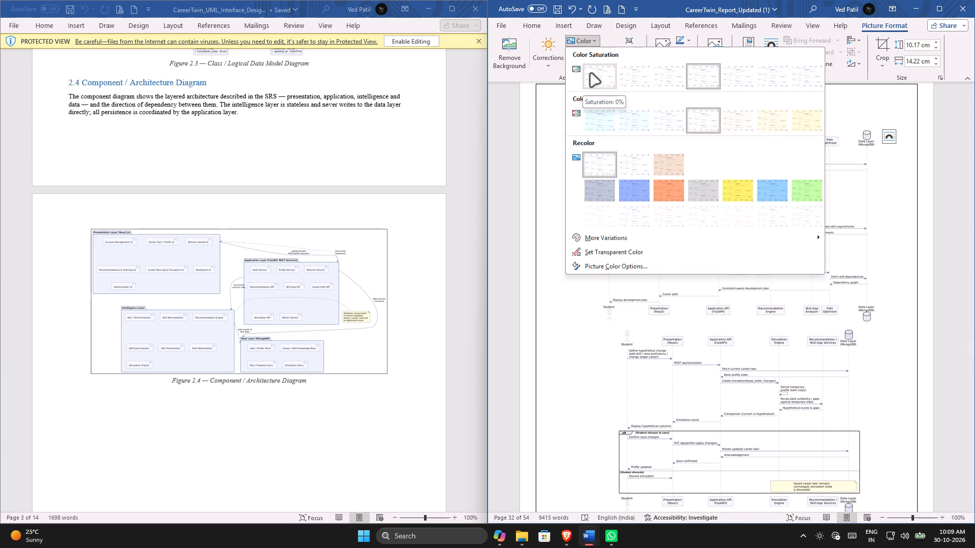
left_click(591, 74)
left_click(678, 359)
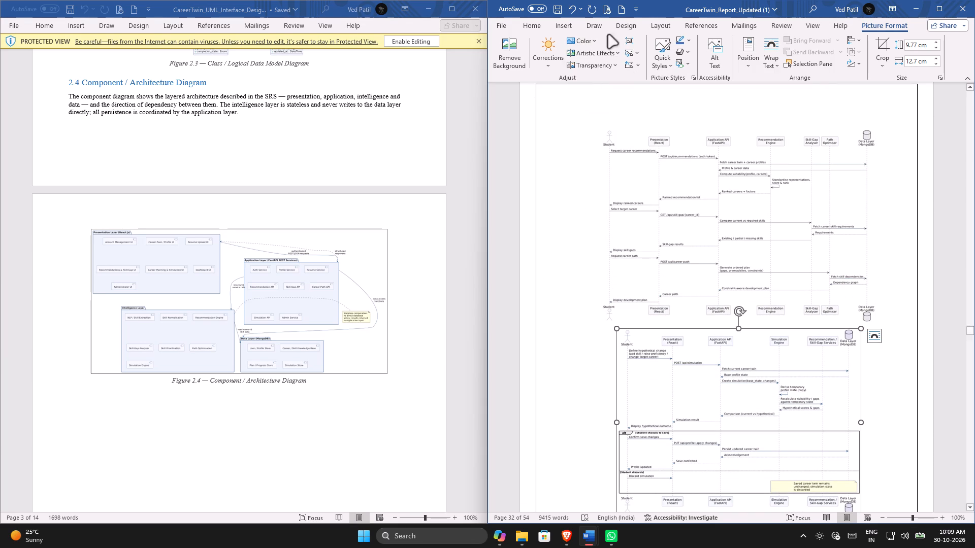
left_click(583, 36)
left_click(595, 72)
Set the colour saturation of the Figure 4.6 class / logical data model diagram to 0%.
scroll(736, 236, "down", 3)
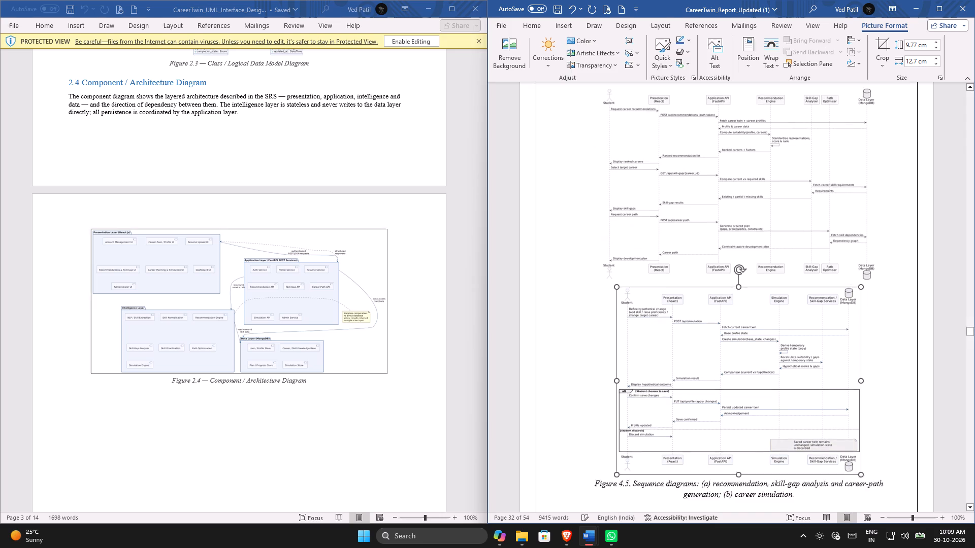
scroll(737, 236, "down", 16)
left_click(738, 255)
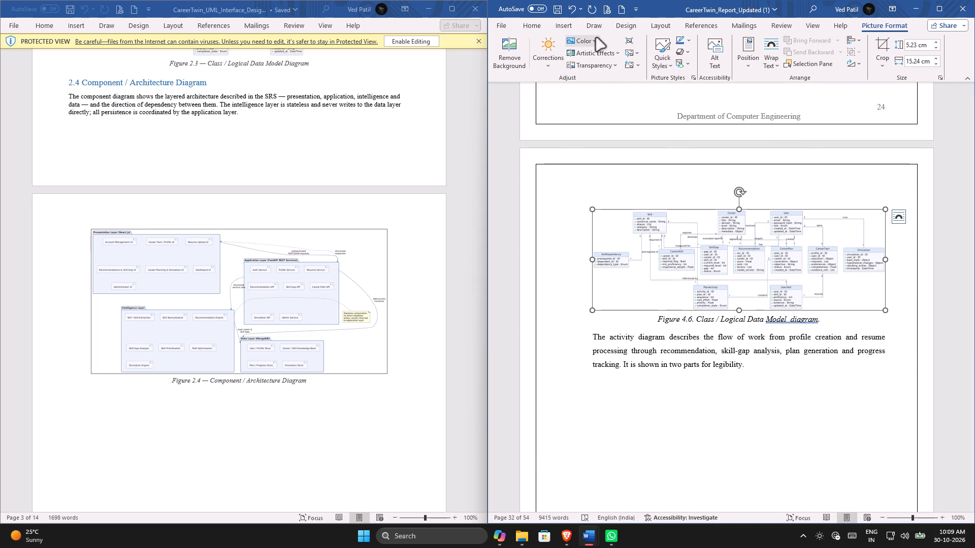
left_click(596, 38)
left_click(593, 76)
Set the colour saturation of both Figure 4.7 activity diagram pictures, profile creation and recommendation to dashboard, to 0%.
scroll(743, 212, "down", 9)
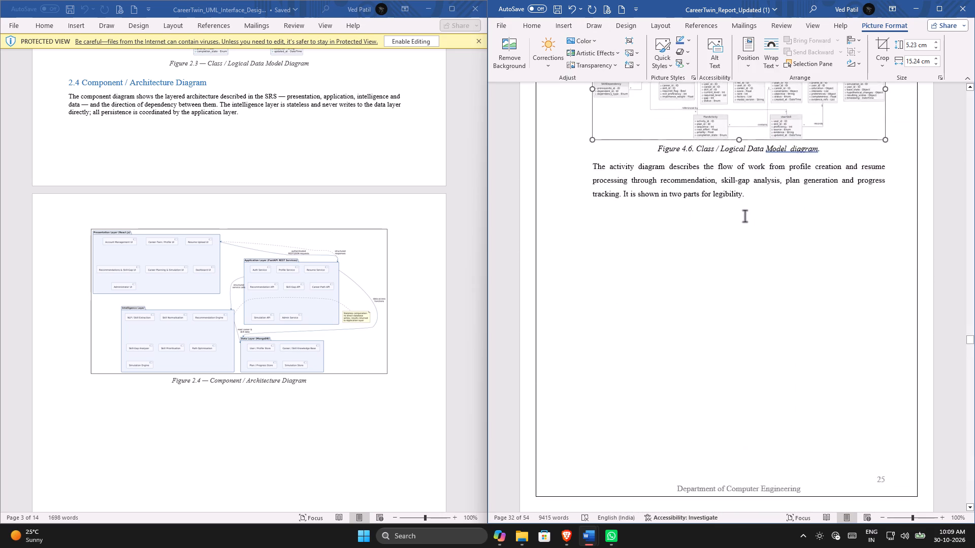
scroll(744, 216, "down", 18)
left_click(745, 216)
left_click(593, 40)
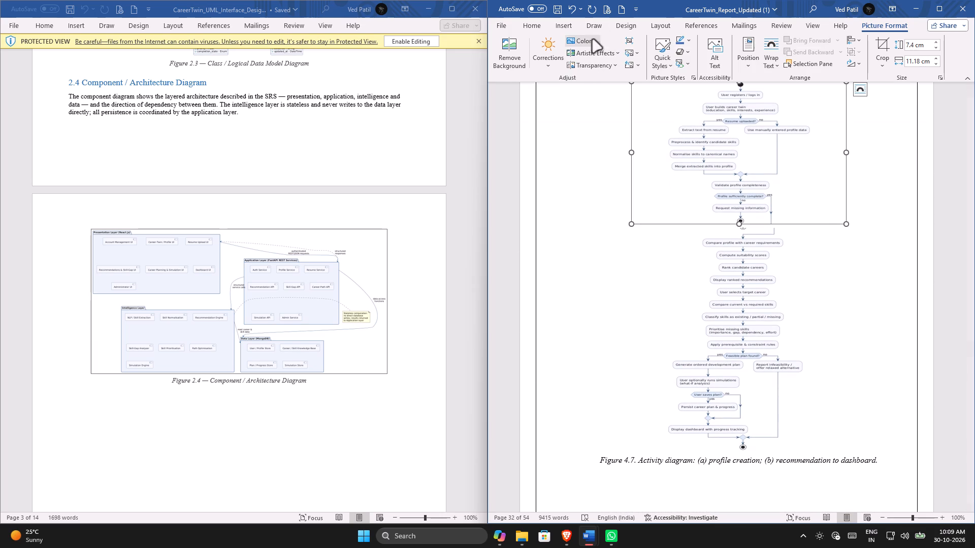
left_click(597, 68)
left_click(736, 254)
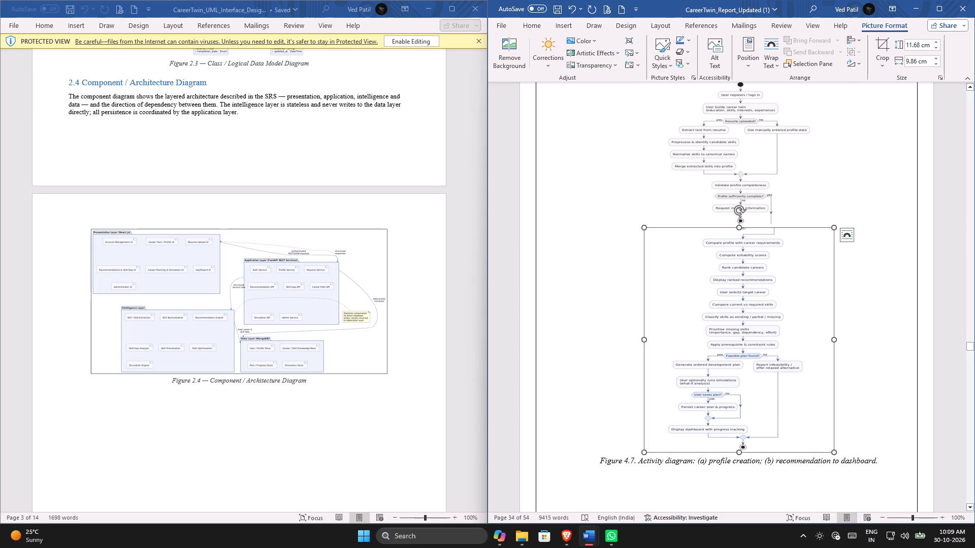
left_click(584, 40)
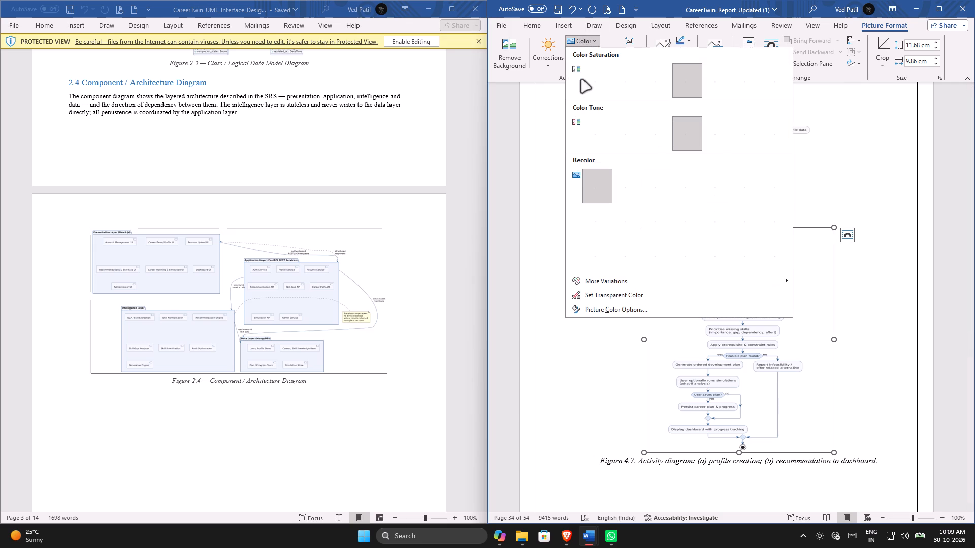
left_click(594, 76)
left_click(902, 177)
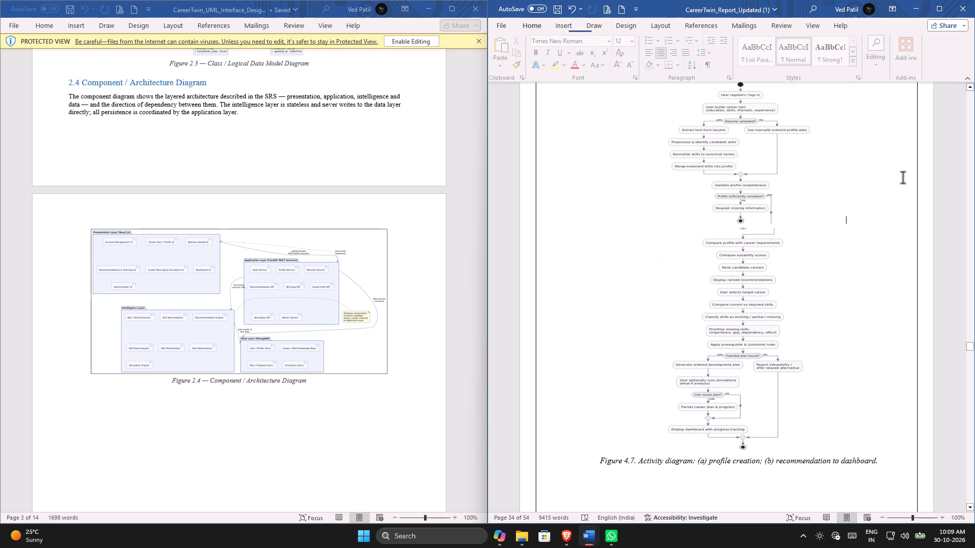
Set the colour saturation of the Figure 4.9 component diagram to 0%.
scroll(888, 188, "down", 20)
scroll(884, 192, "down", 7)
left_click(774, 284)
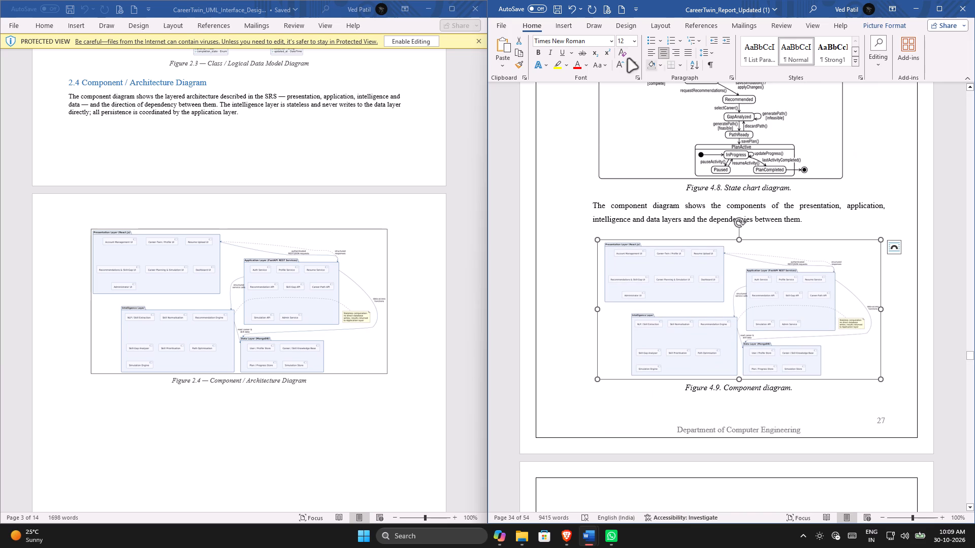
double_click(718, 298)
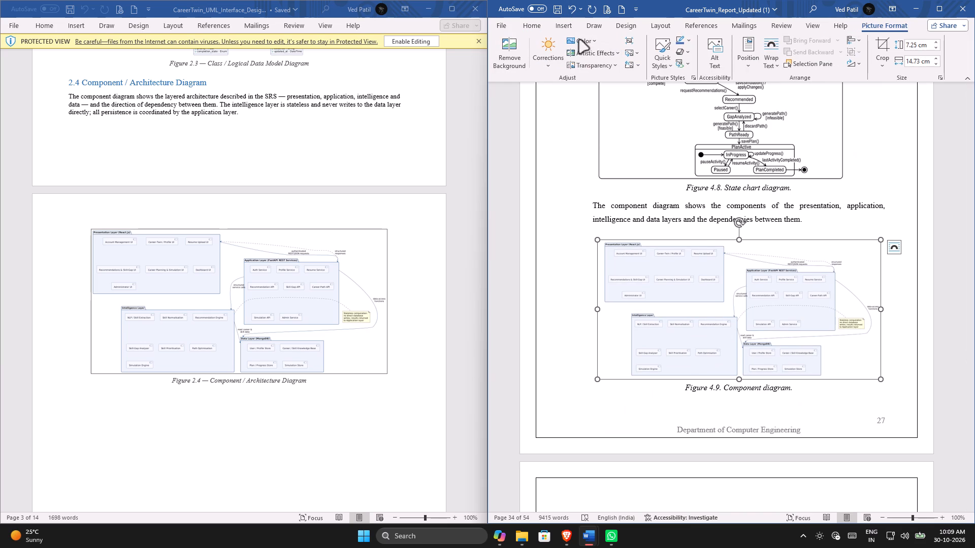
left_click(579, 40)
left_click(589, 72)
Look over the report from the Figure 4.10 deployment diagram to Chapter 5, and the design document's data flow and deployment diagrams.
scroll(720, 147, "down", 20)
scroll(720, 147, "down", 2)
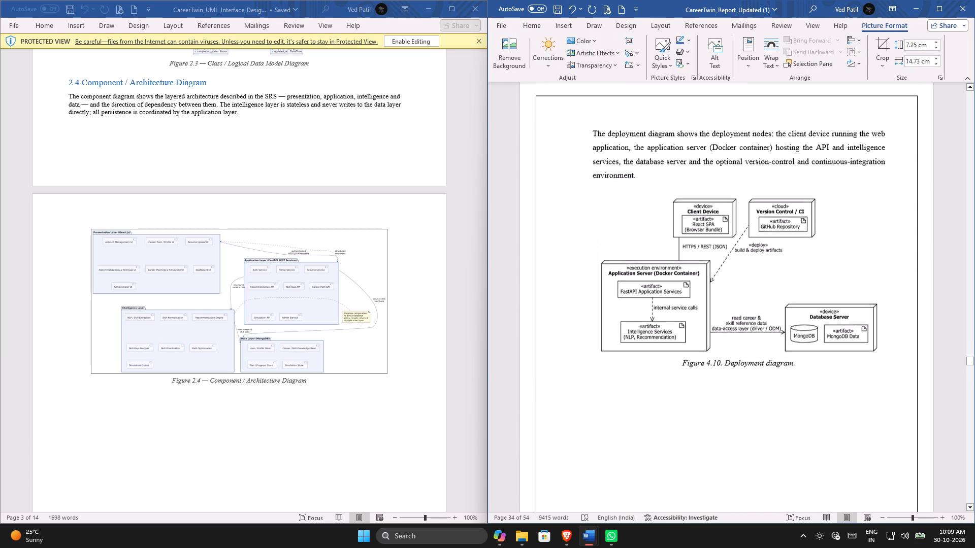
scroll(727, 147, "down", 15)
scroll(328, 364, "down", 8)
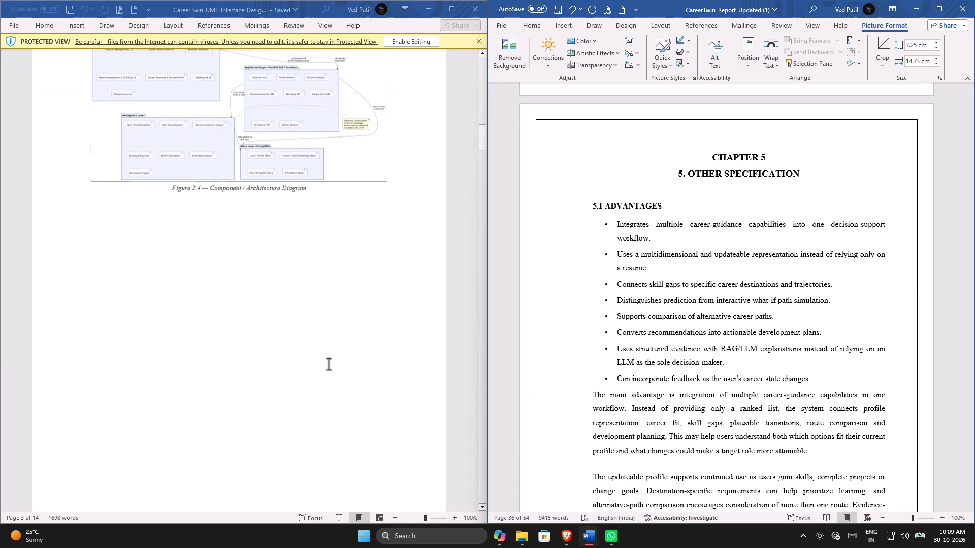
scroll(328, 364, "down", 16)
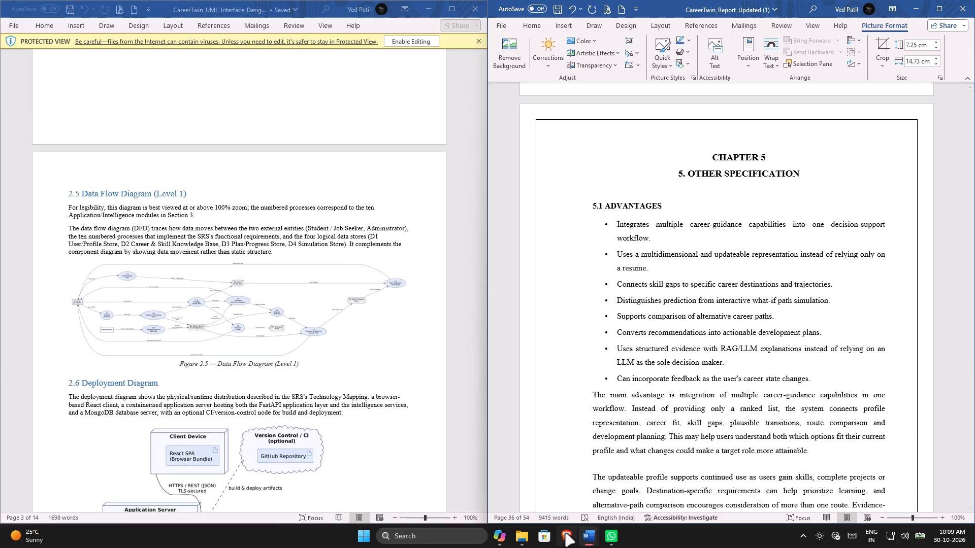
Switch to Brave and compare the sample report's end of Chapter 4 and Chapter 5 with the same parts of the CareerTwin report.
left_click(566, 534)
scroll(356, 340, "down", 9)
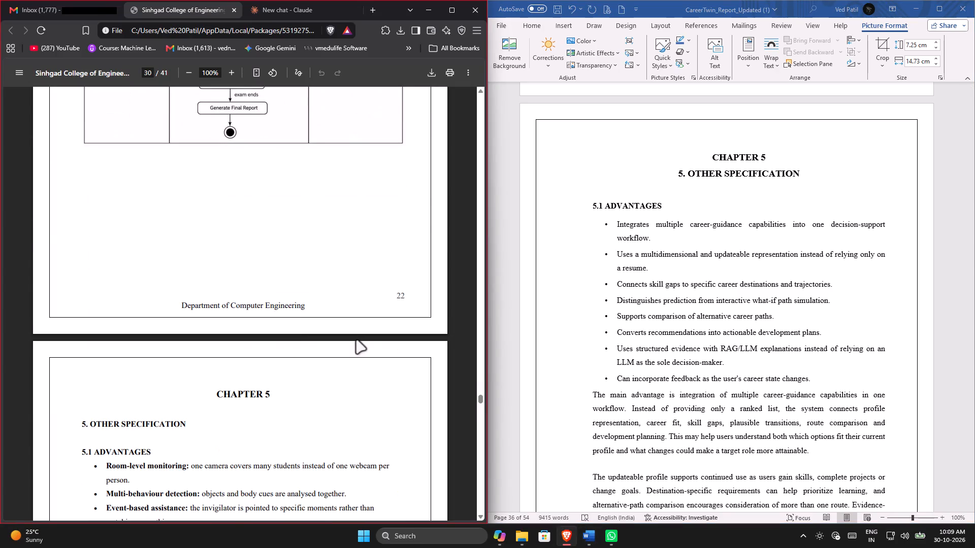
scroll(356, 340, "down", 7)
scroll(744, 304, "down", 7)
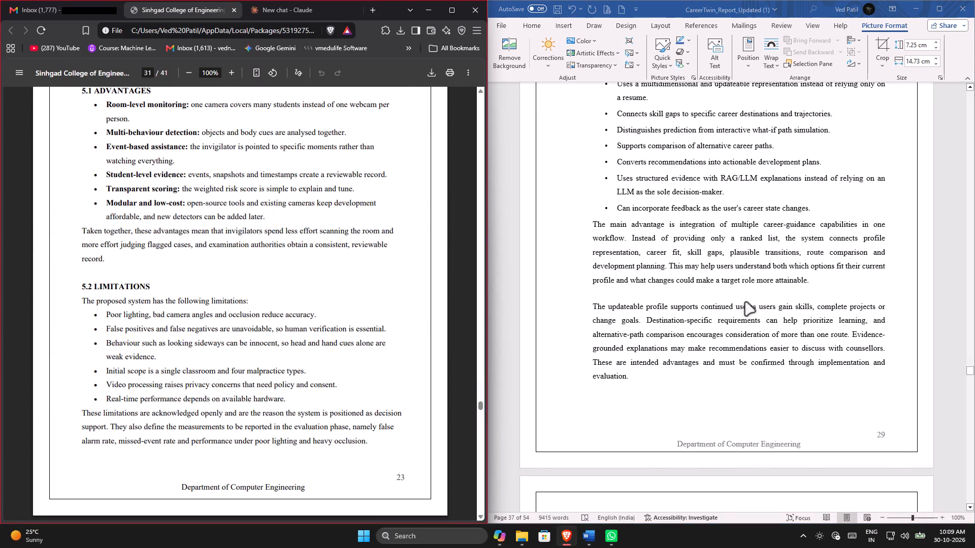
scroll(745, 302, "up", 8)
scroll(178, 332, "up", 9)
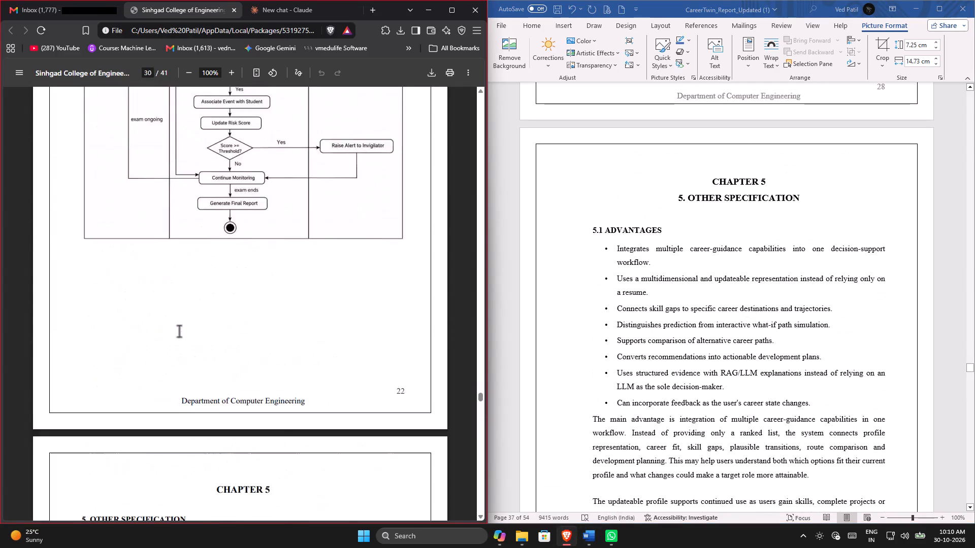
scroll(184, 327, "up", 6)
scroll(184, 327, "down", 5)
scroll(750, 261, "up", 5)
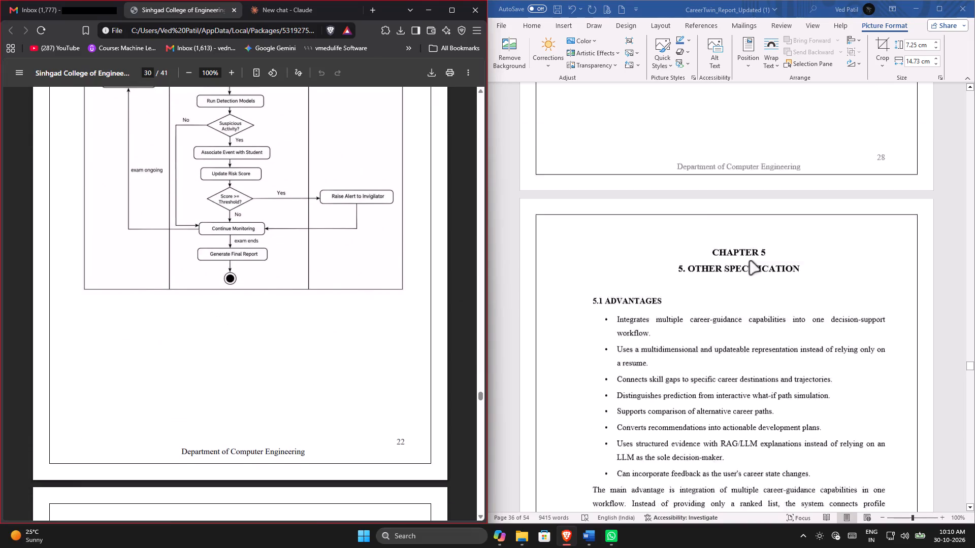
Compare the sample report's activity, class and deployment diagram pages with the CareerTwin report's deployment and component diagram pages.
scroll(750, 261, "up", 13)
scroll(362, 279, "up", 9)
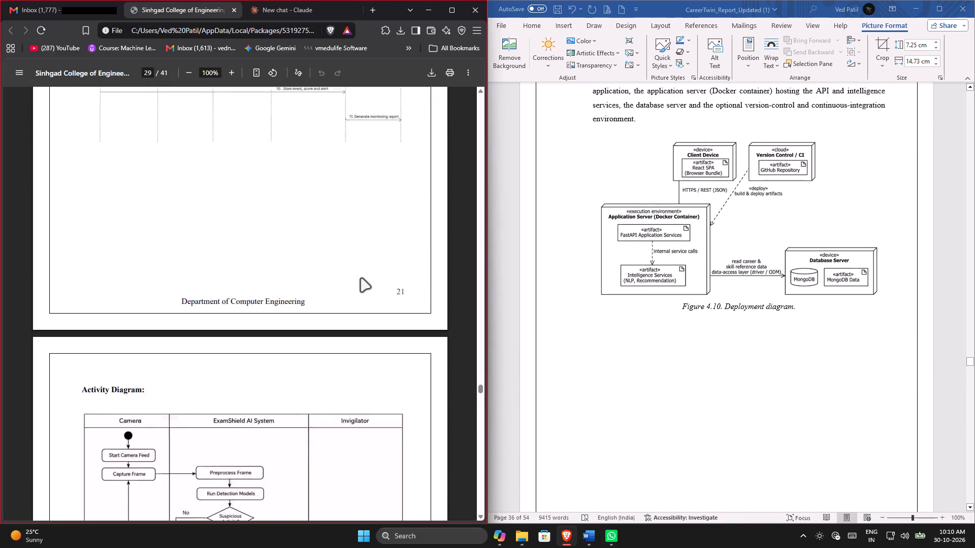
scroll(361, 279, "up", 15)
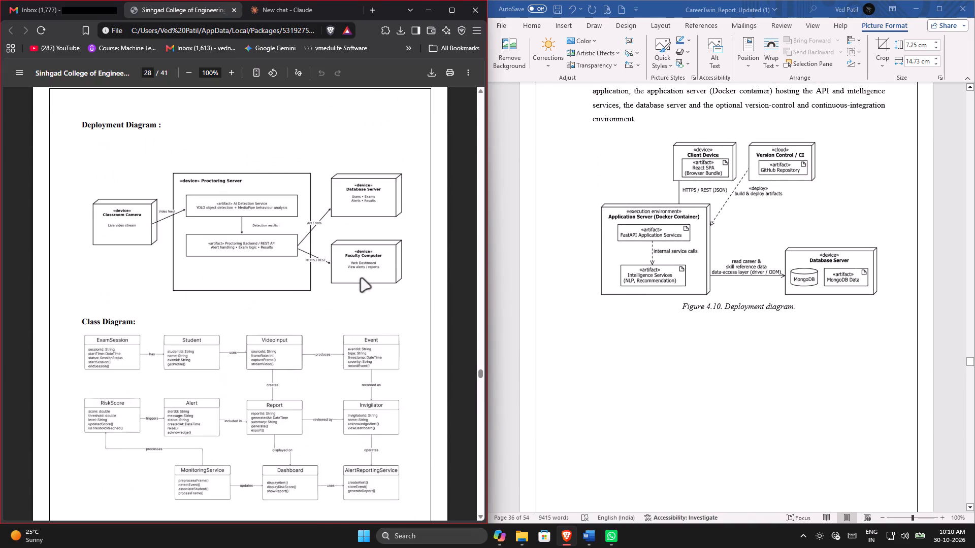
scroll(361, 279, "up", 6)
scroll(361, 279, "down", 5)
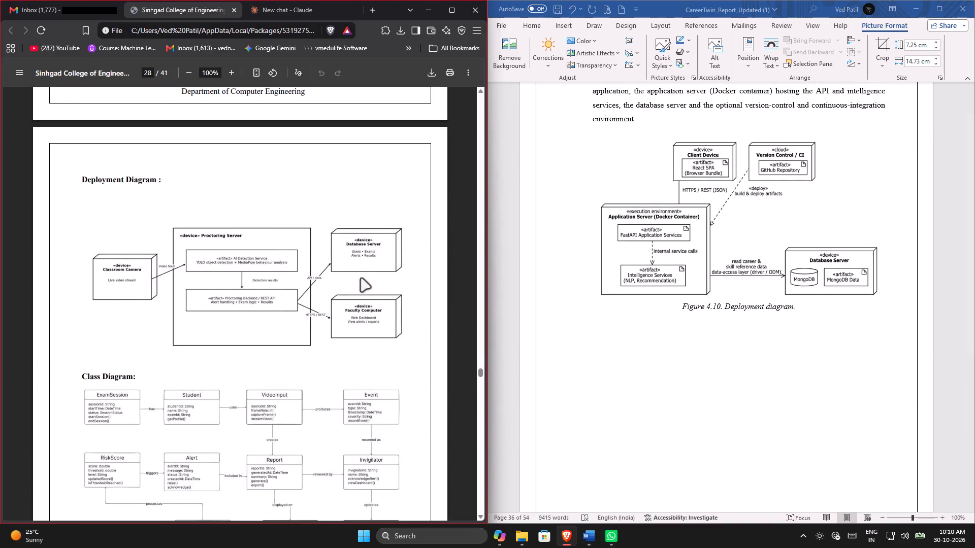
scroll(244, 352, "up", 1)
scroll(547, 337, "up", 8)
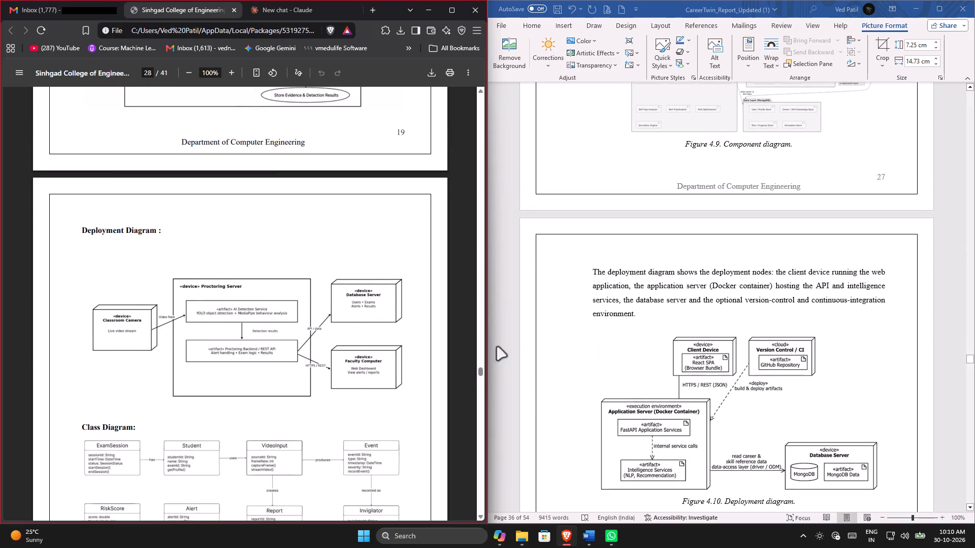
scroll(658, 331, "up", 7)
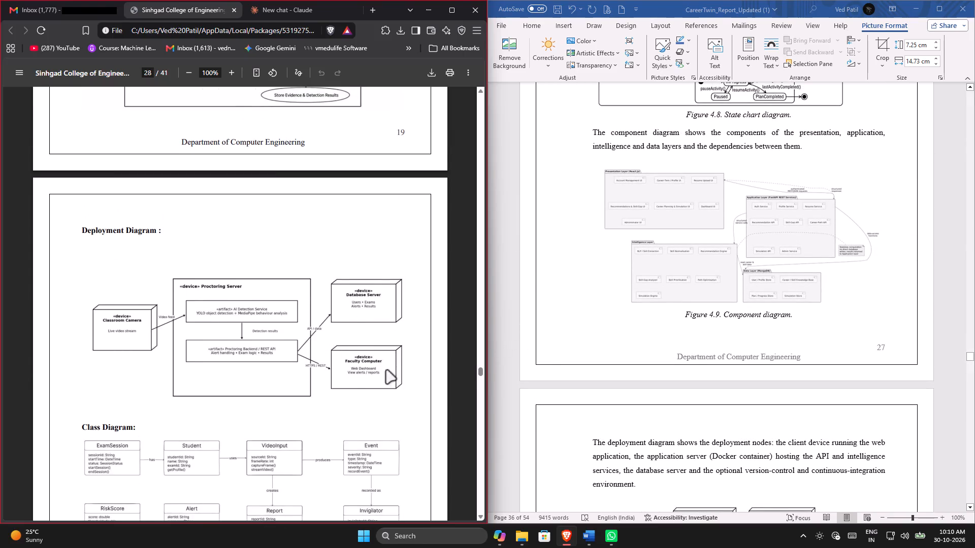
Examine how the sample's section 4.2 presents its UML diagrams, from state to activity, alongside the CareerTwin state chart and component diagrams.
scroll(378, 376, "down", 18)
scroll(361, 392, "down", 8)
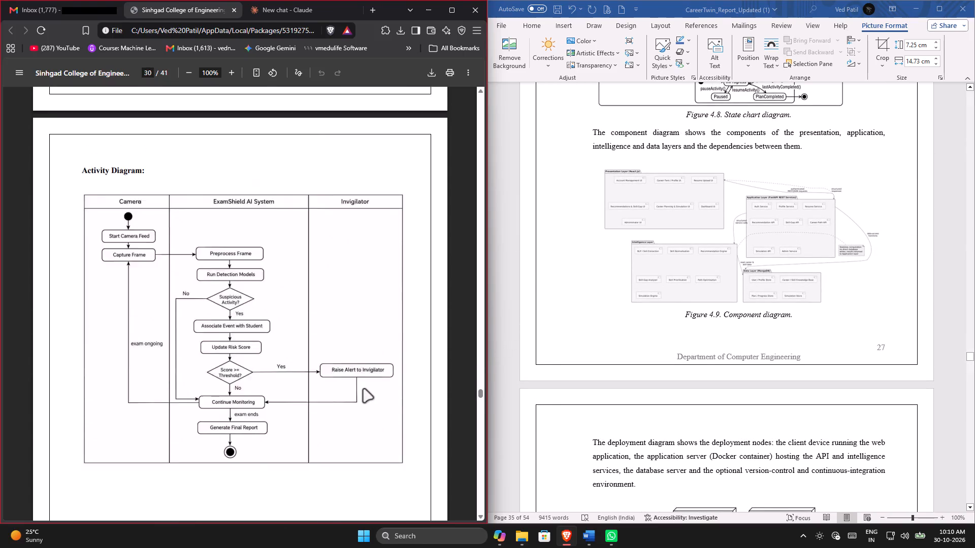
scroll(364, 389, "down", 8)
scroll(365, 390, "up", 15)
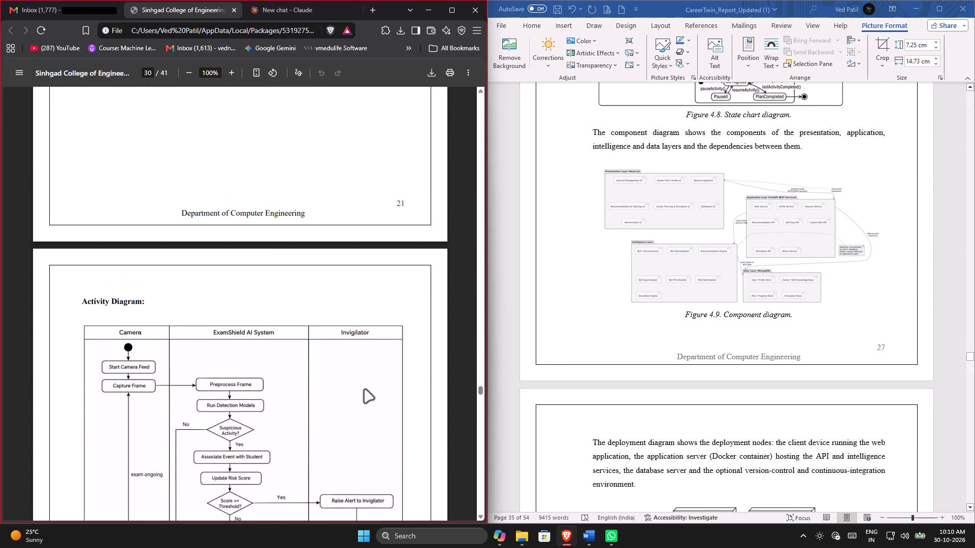
scroll(365, 390, "up", 19)
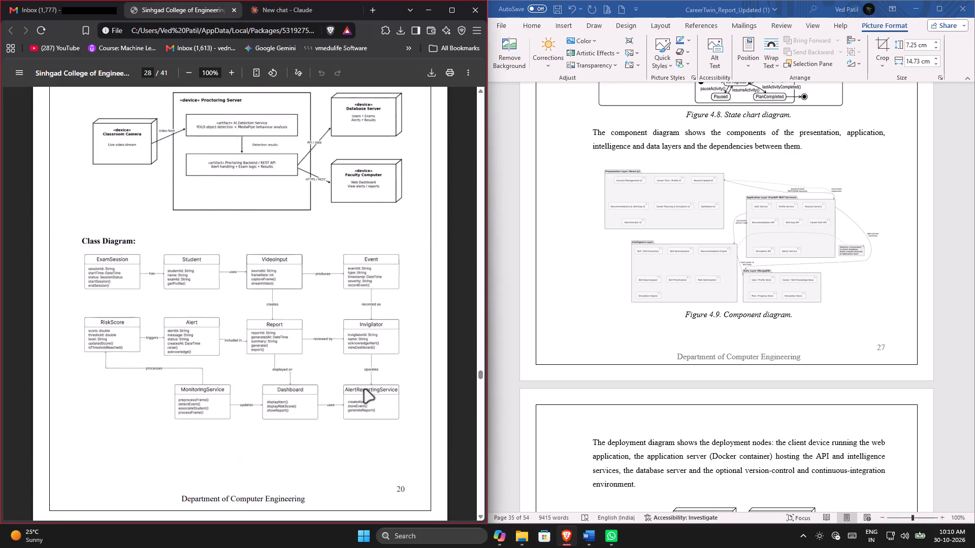
scroll(365, 390, "up", 6)
scroll(365, 390, "down", 1)
scroll(365, 390, "up", 5)
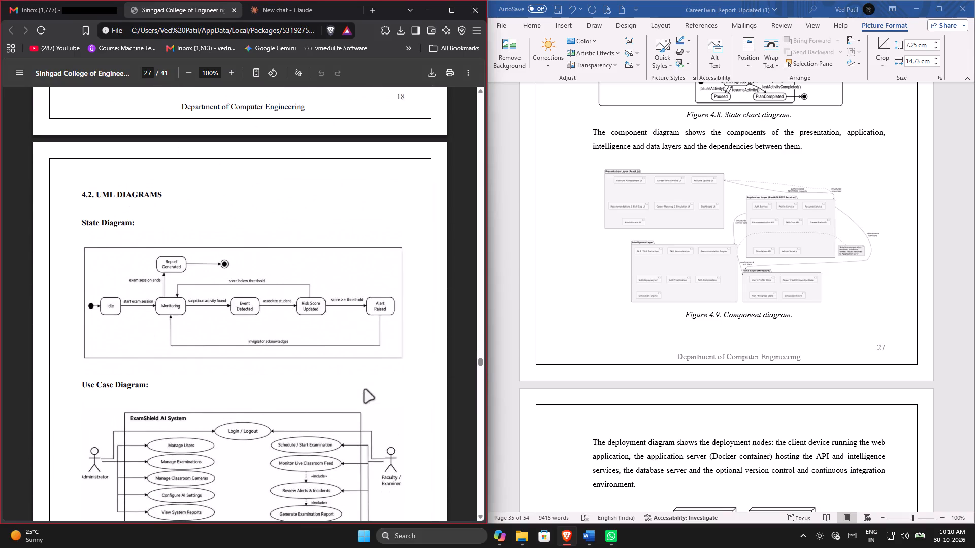
scroll(365, 390, "up", 7)
scroll(365, 390, "down", 8)
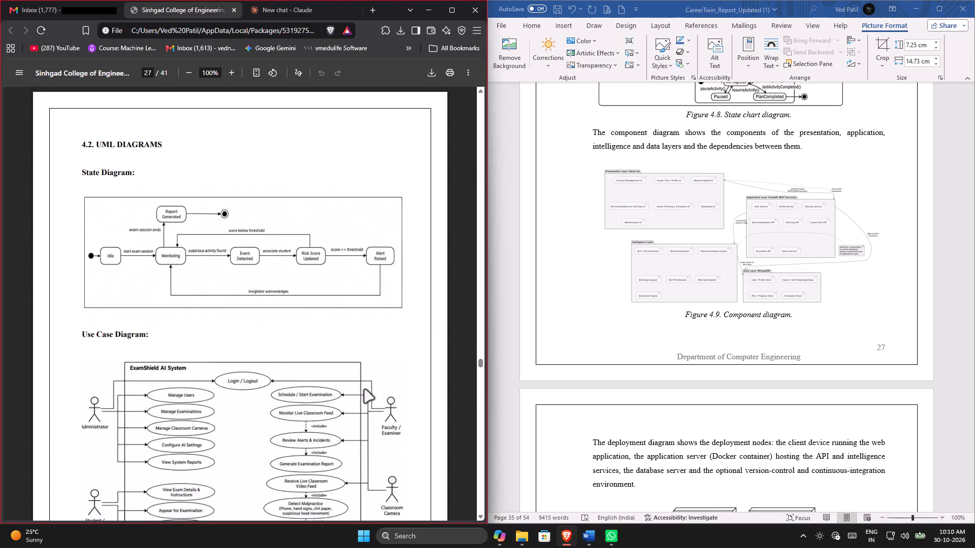
scroll(365, 390, "down", 16)
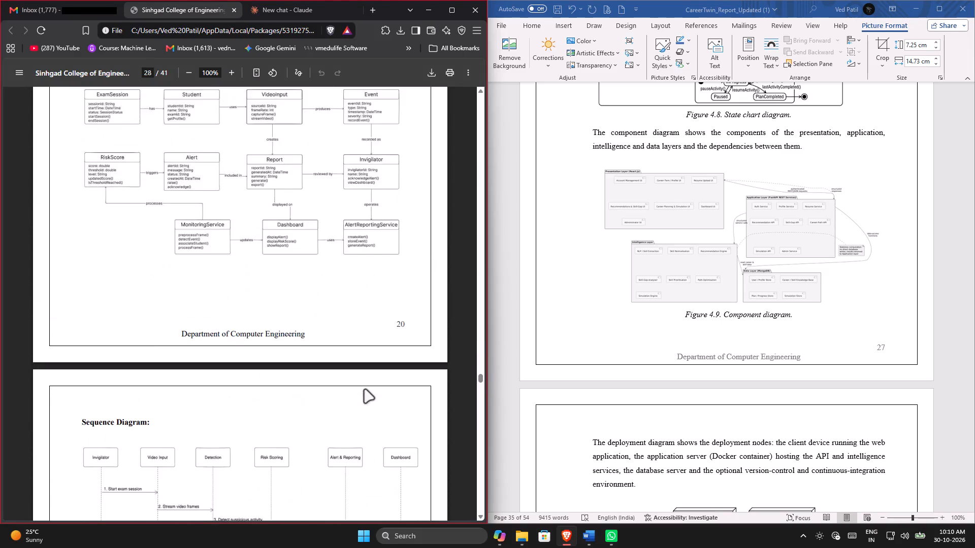
scroll(365, 390, "down", 13)
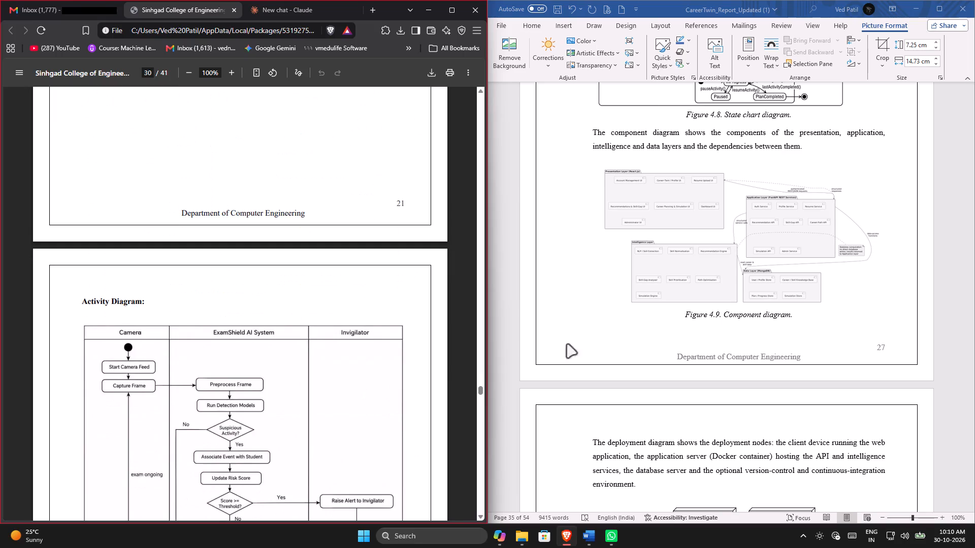
scroll(708, 324, "up", 7)
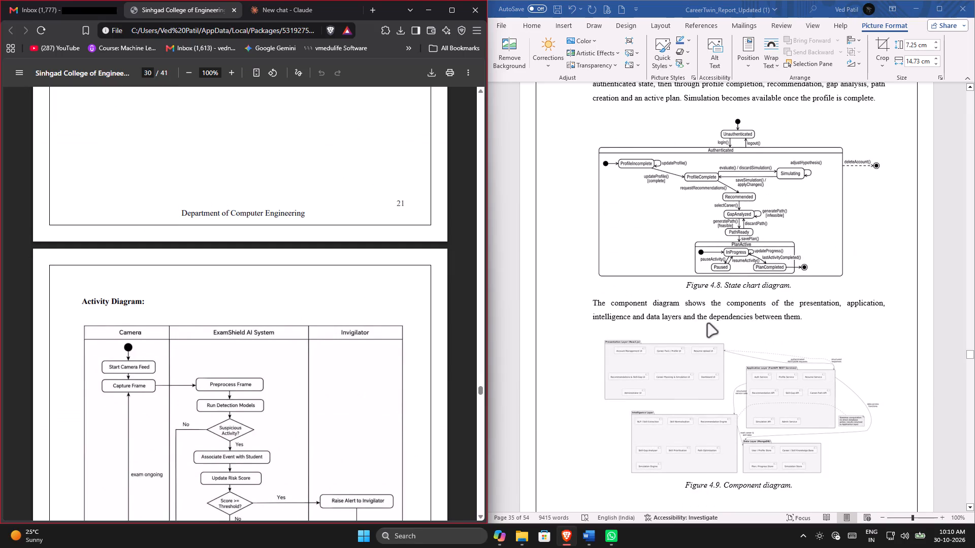
scroll(362, 415, "down", 13)
scroll(362, 415, "up", 9)
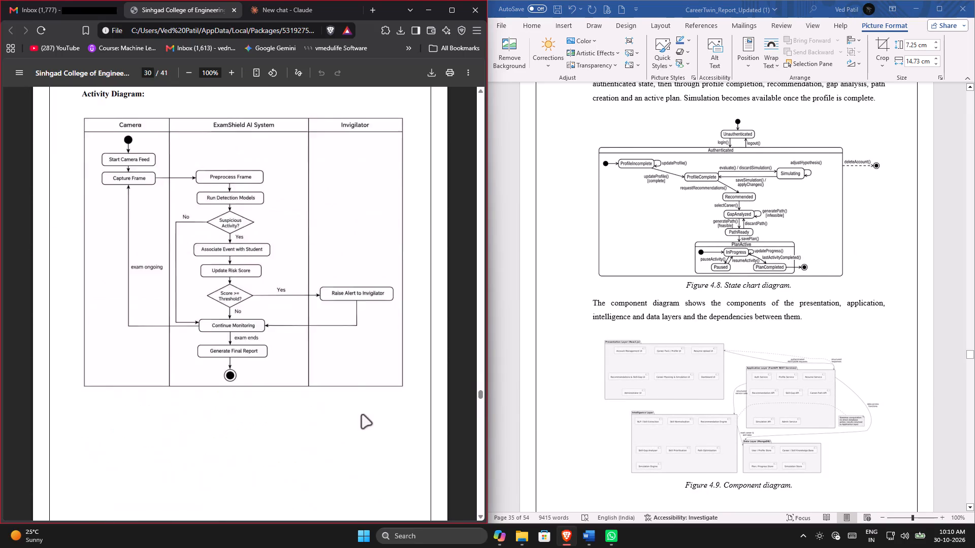
scroll(362, 415, "up", 13)
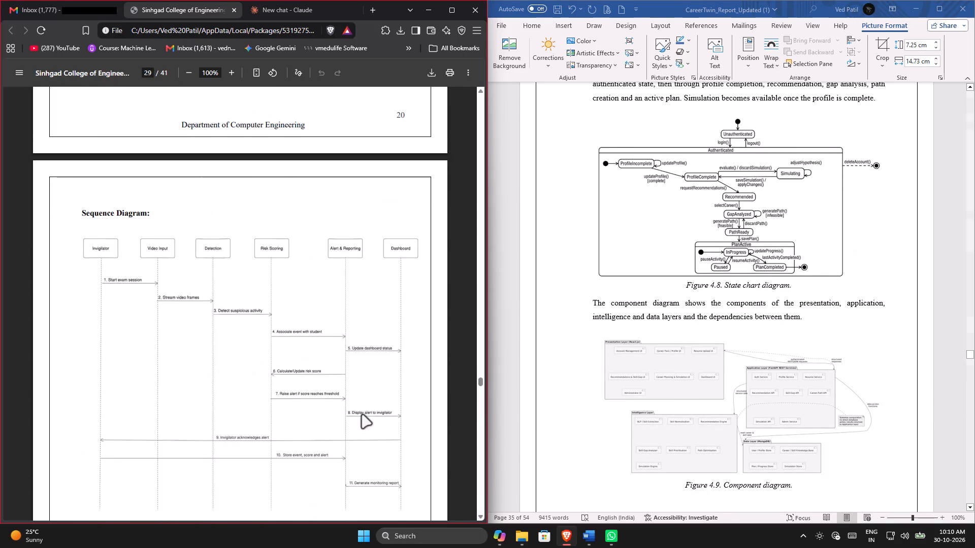
scroll(362, 415, "up", 8)
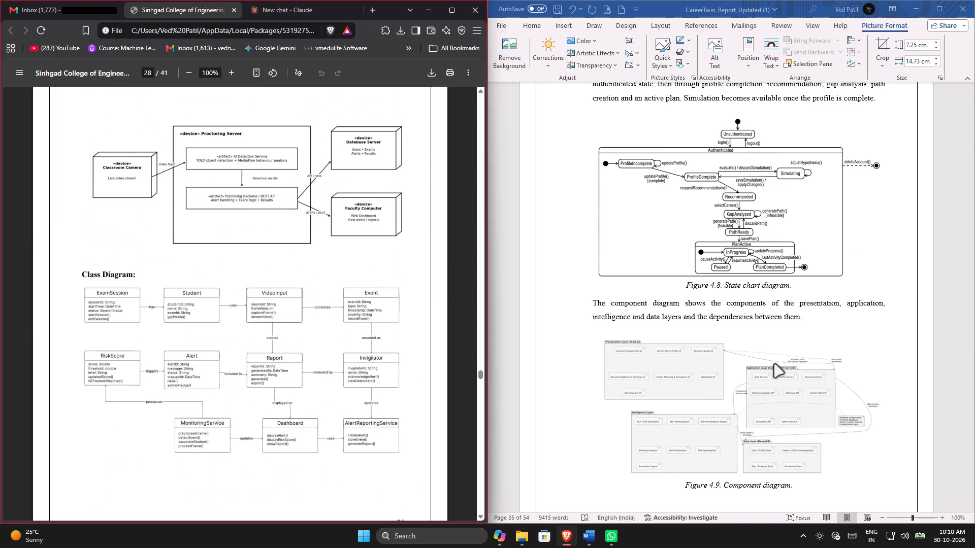
In Word, delete the introductory paragraph describing the deployment nodes above the Figure 4.10 deployment diagram.
scroll(774, 364, "down", 13)
scroll(774, 364, "down", 14)
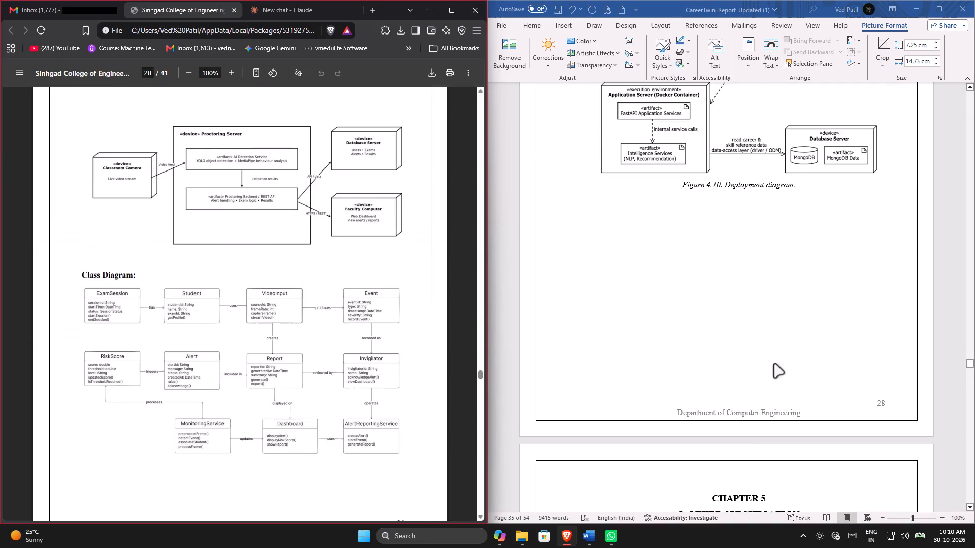
scroll(774, 364, "down", 5)
scroll(774, 364, "up", 16)
left_click(637, 267)
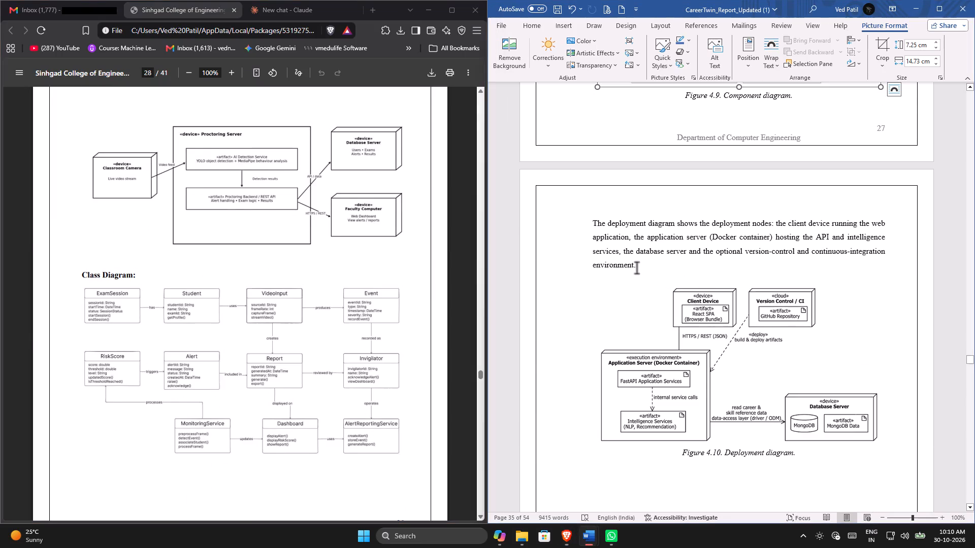
left_click_drag(636, 267, 585, 237)
left_click_drag(591, 220, 602, 225)
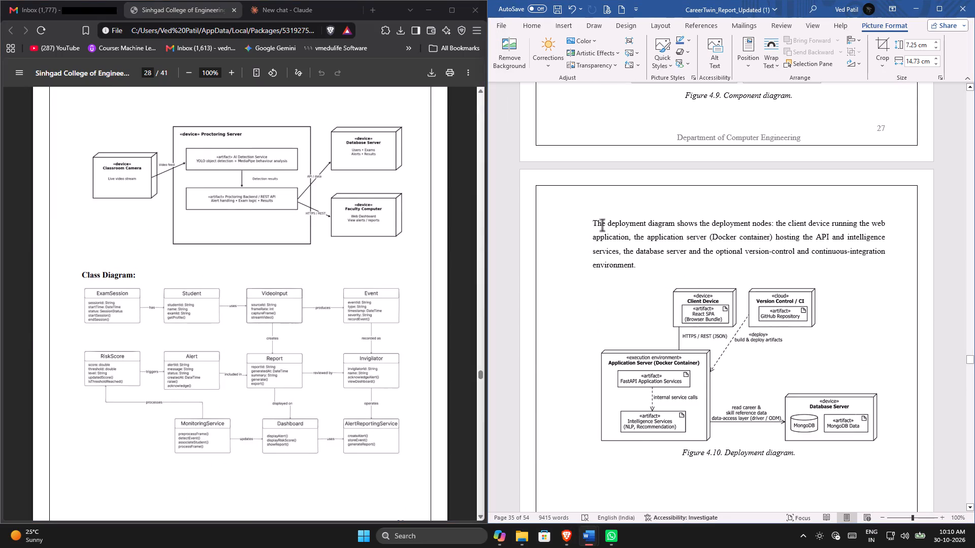
left_click_drag(602, 225, 648, 273)
key("BackSpace")
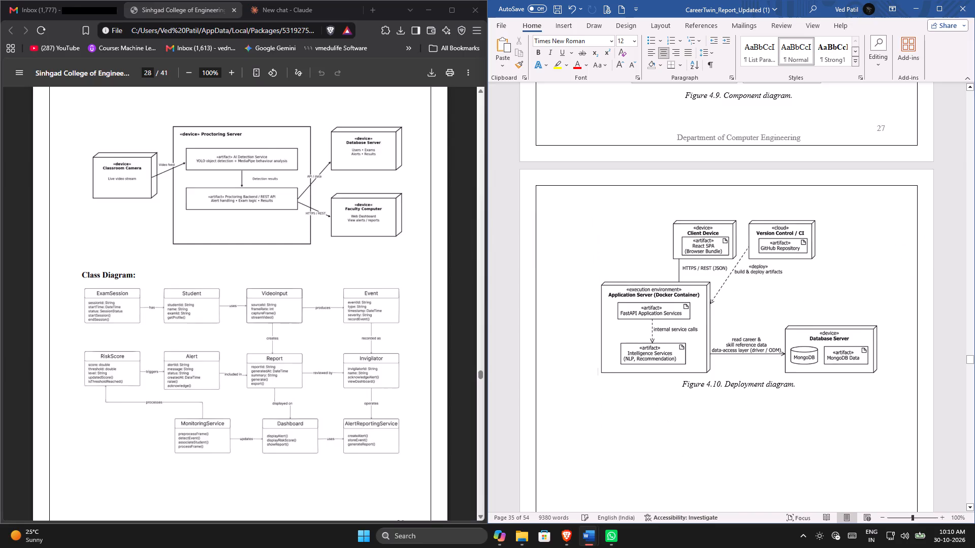
Delete the paragraph introducing the component diagram between Figures 4.8 and 4.9.
scroll(648, 273, "up", 16)
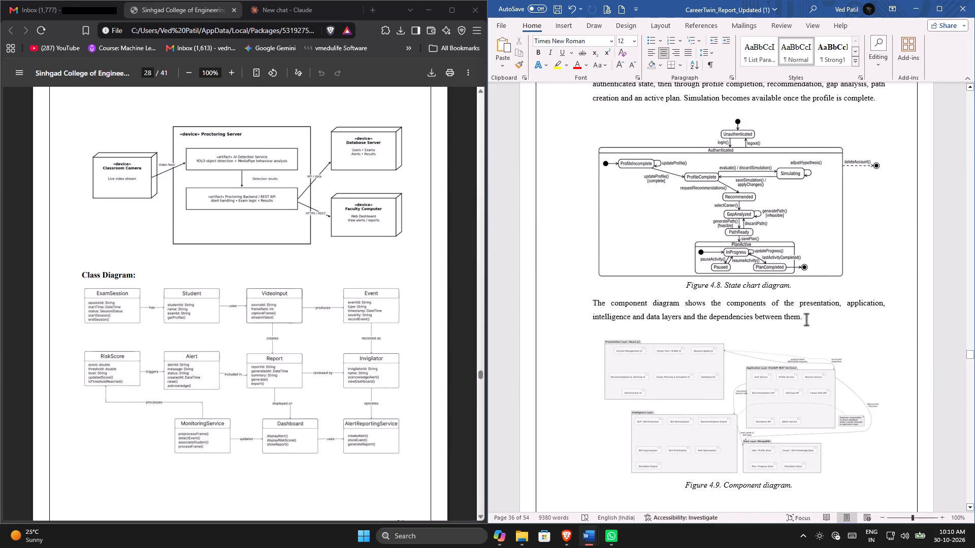
left_click_drag(806, 319, 547, 309)
key("BackSpace")
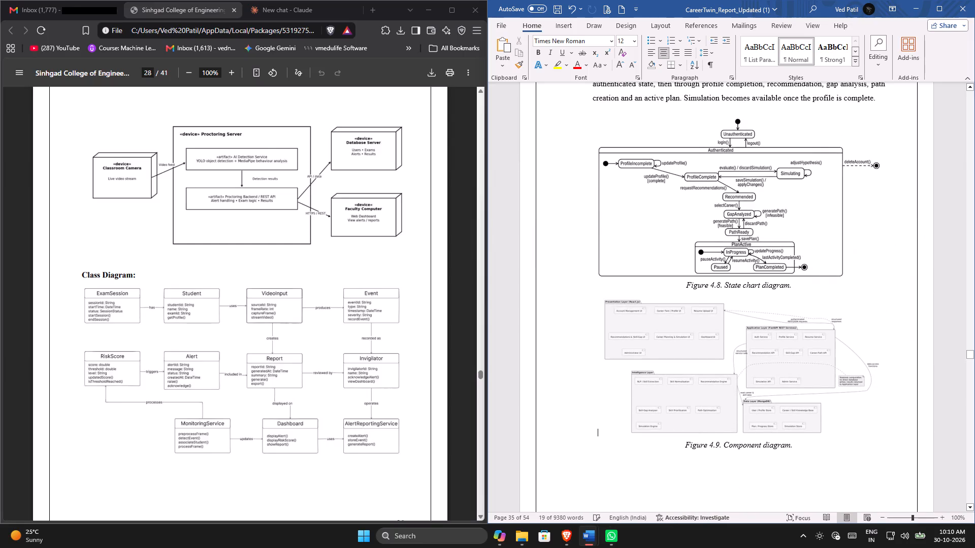
Delete the paragraph describing the user lifecycle above the Figure 4.8 state chart diagram.
scroll(824, 90, "up", 10)
scroll(809, 353, "up", 2)
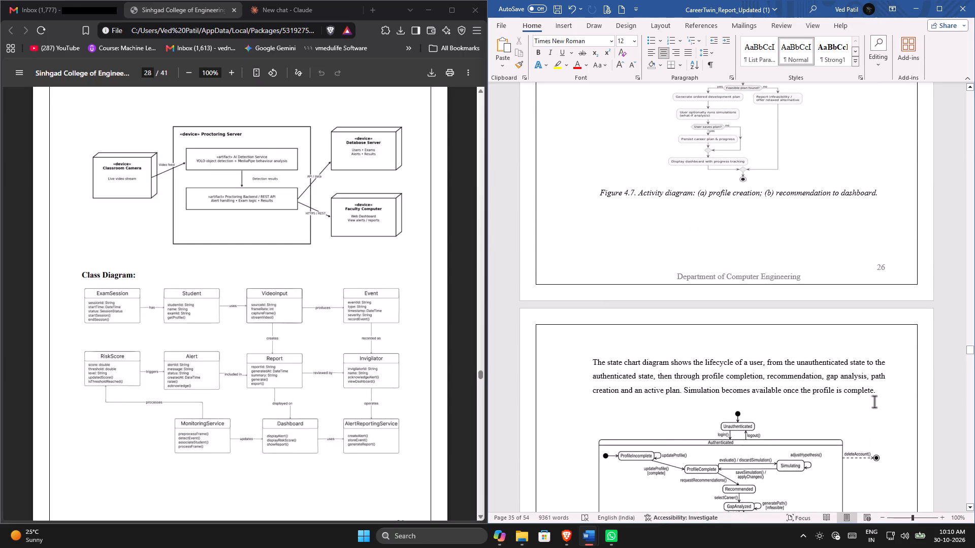
left_click_drag(879, 394, 552, 340)
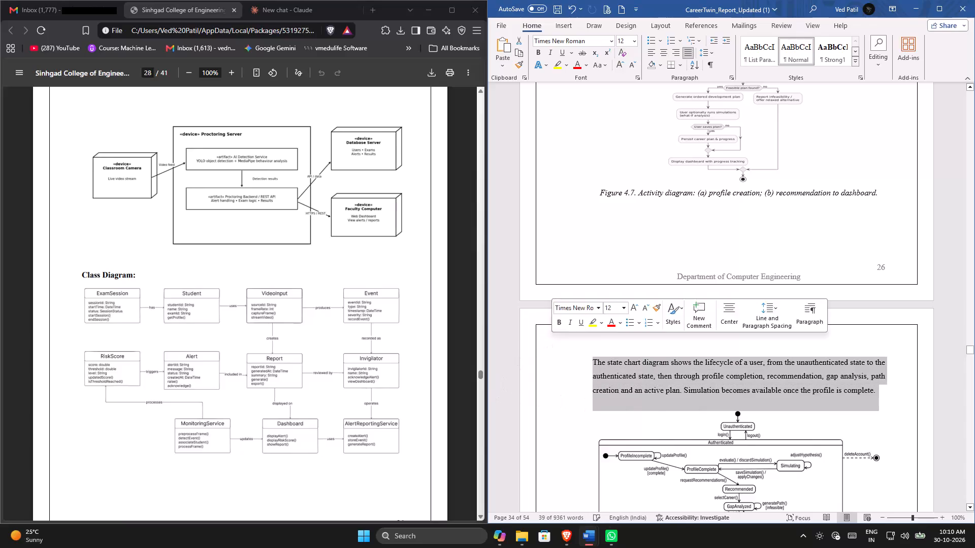
key("BackSpace")
Delete the activity diagram description paragraph below the Figure 4.6 class diagram caption.
scroll(722, 146, "up", 20)
scroll(722, 146, "up", 11)
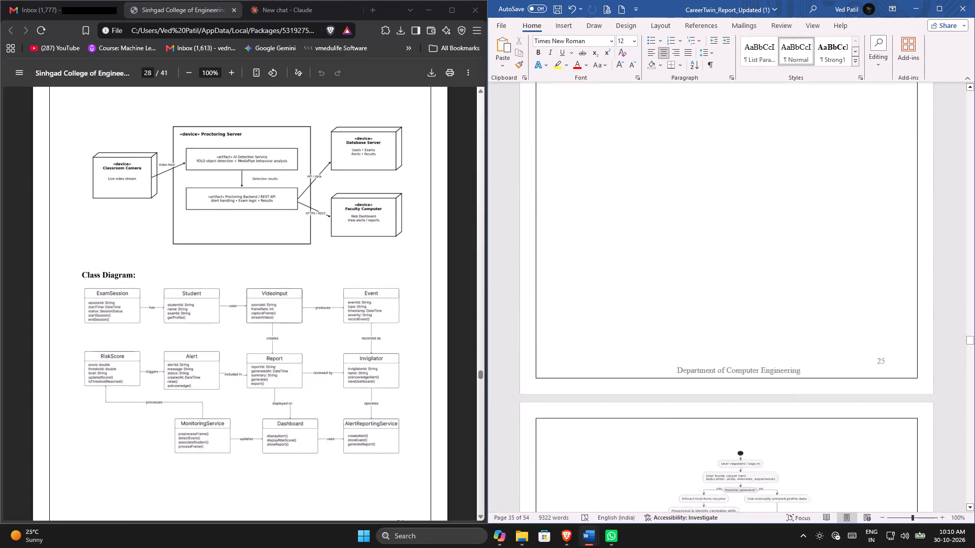
scroll(716, 178, "up", 2)
scroll(700, 220, "up", 7)
left_click_drag(756, 417, 628, 415)
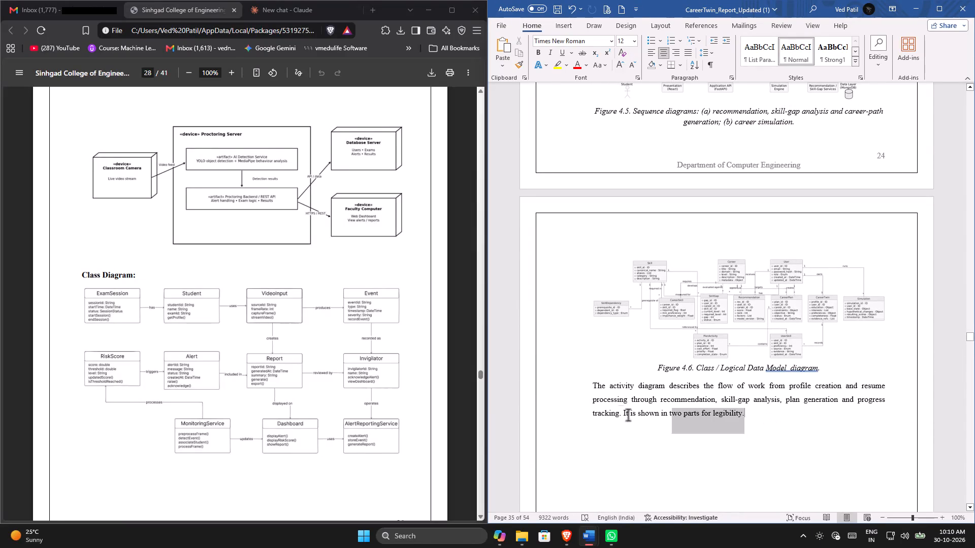
left_click_drag(628, 415, 569, 381)
key("BackSpace")
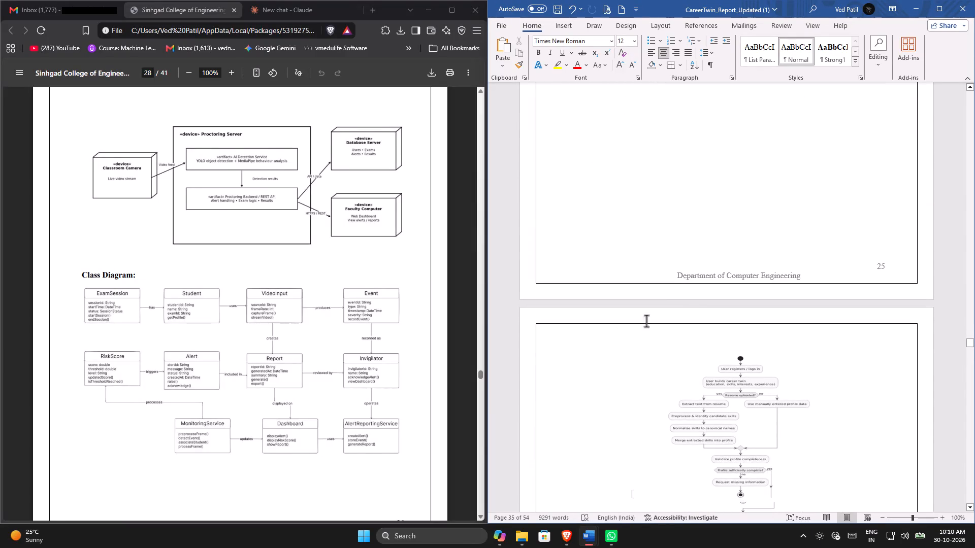
Delete the paragraph beginning "A class-level design can include UserProfile" in section 4.4 UML Diagrams, before the use-case model paragraph.
scroll(687, 294, "up", 9)
scroll(687, 294, "up", 17)
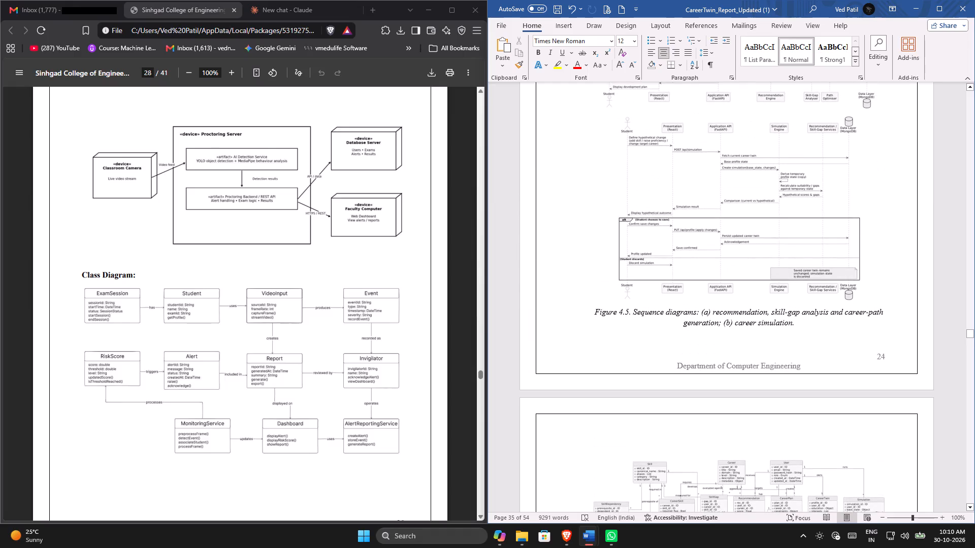
scroll(835, 330, "up", 7)
scroll(813, 326, "up", 16)
scroll(796, 332, "up", 5)
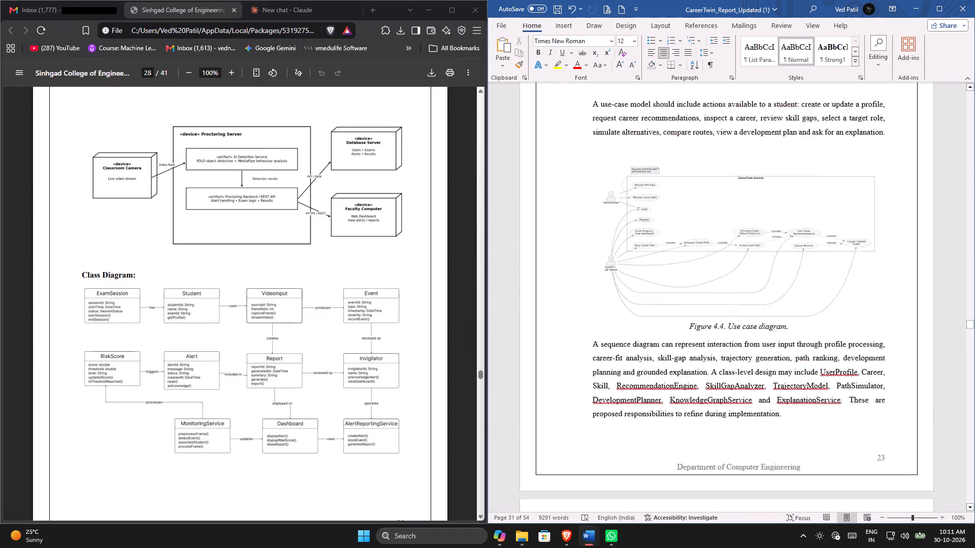
scroll(796, 332, "up", 12)
scroll(796, 332, "down", 3)
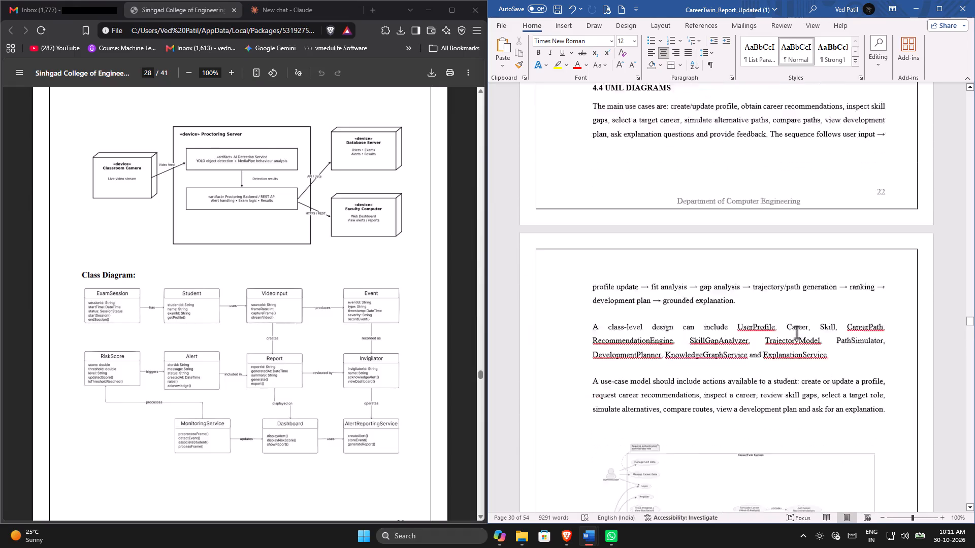
scroll(796, 332, "down", 3)
left_click_drag(834, 264, 540, 235)
key("BackSpace")
Review the report's use case and sequence diagram pages against the sample report's activity diagram page and start of Chapter 5.
scroll(757, 192, "down", 17)
scroll(757, 209, "up", 9)
scroll(757, 209, "down", 3)
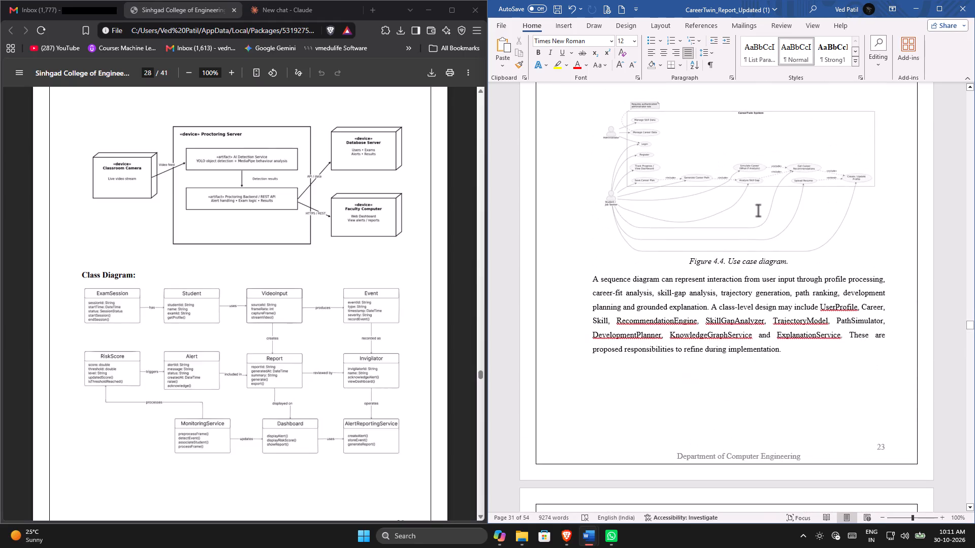
scroll(758, 210, "down", 6)
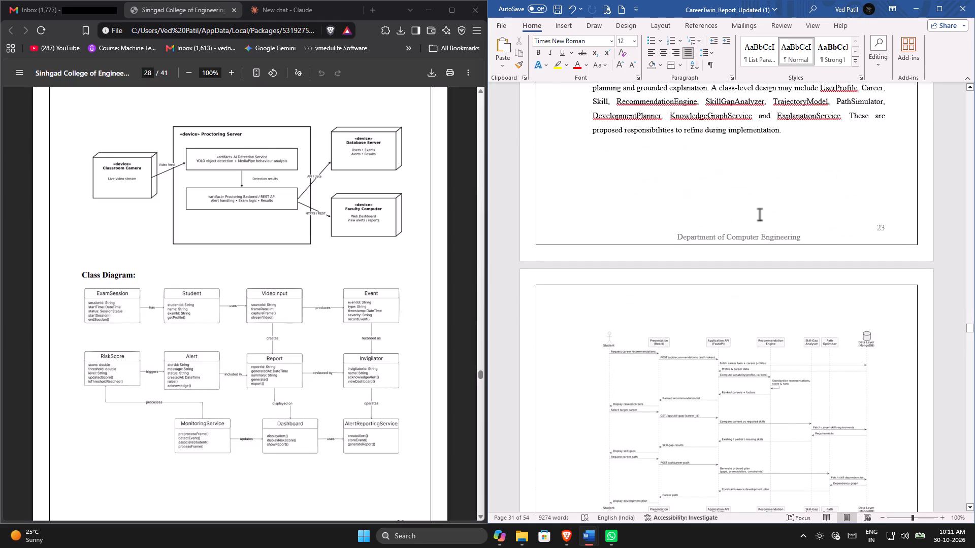
scroll(66, 431, "down", 8)
scroll(216, 341, "down", 14)
scroll(217, 343, "down", 8)
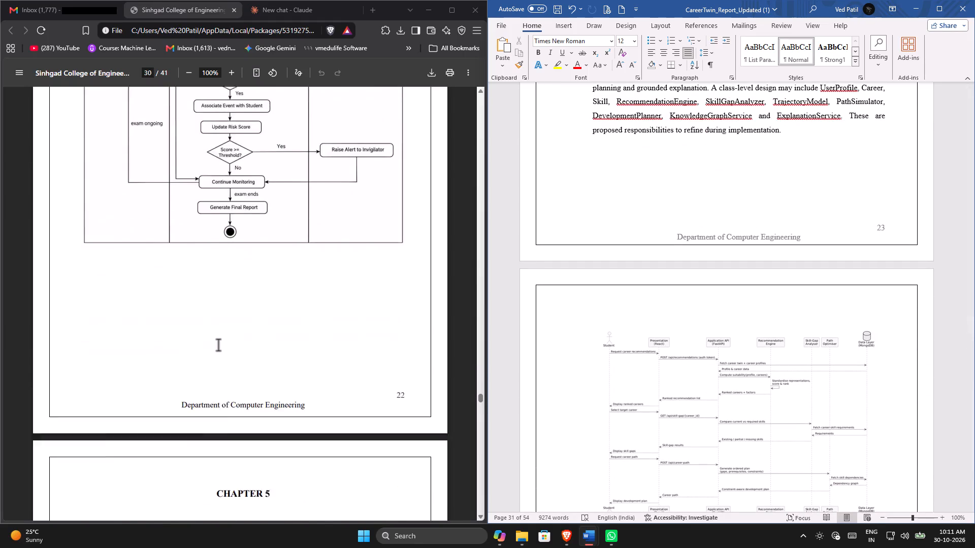
scroll(218, 345, "up", 10)
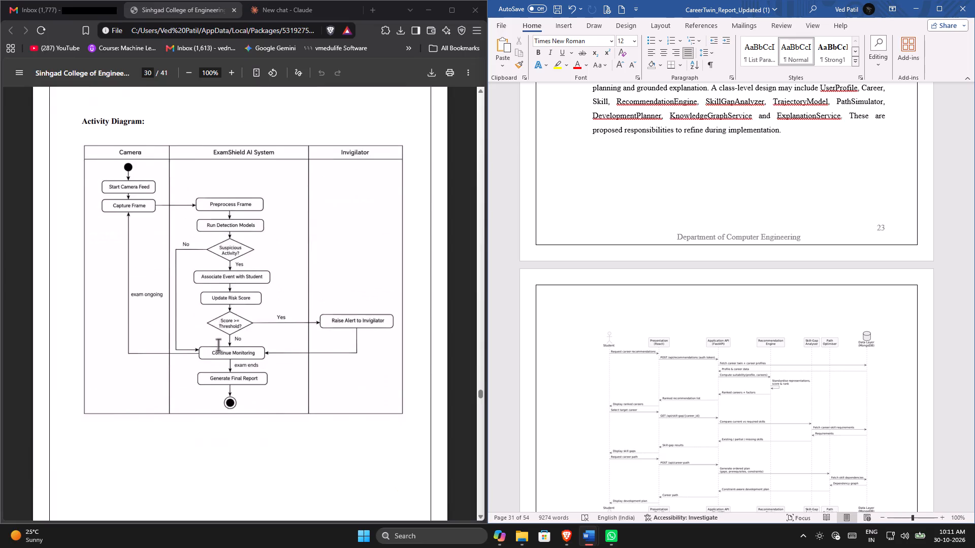
scroll(716, 285, "down", 17)
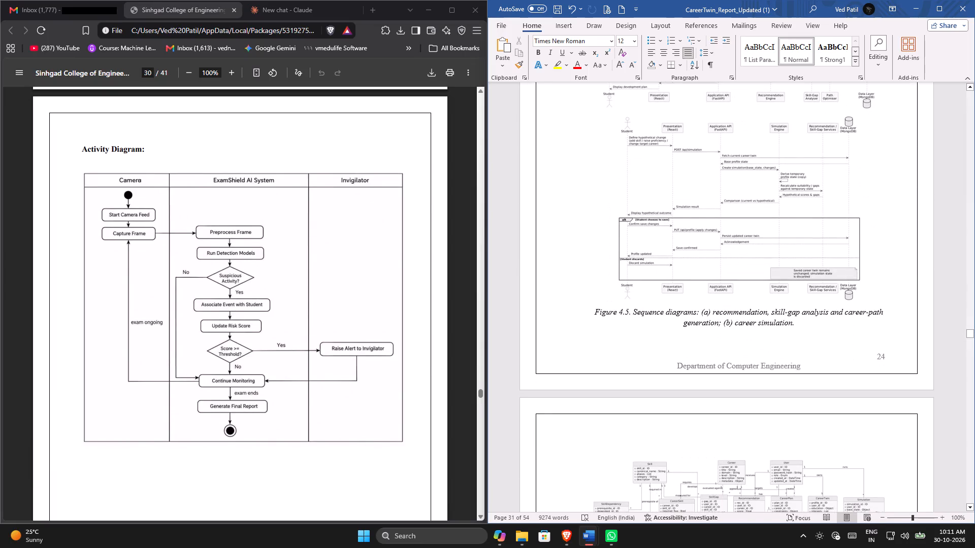
Review the report's class, activity, state chart, component and deployment diagram pages through to the start of Chapter 5.
scroll(716, 285, "down", 18)
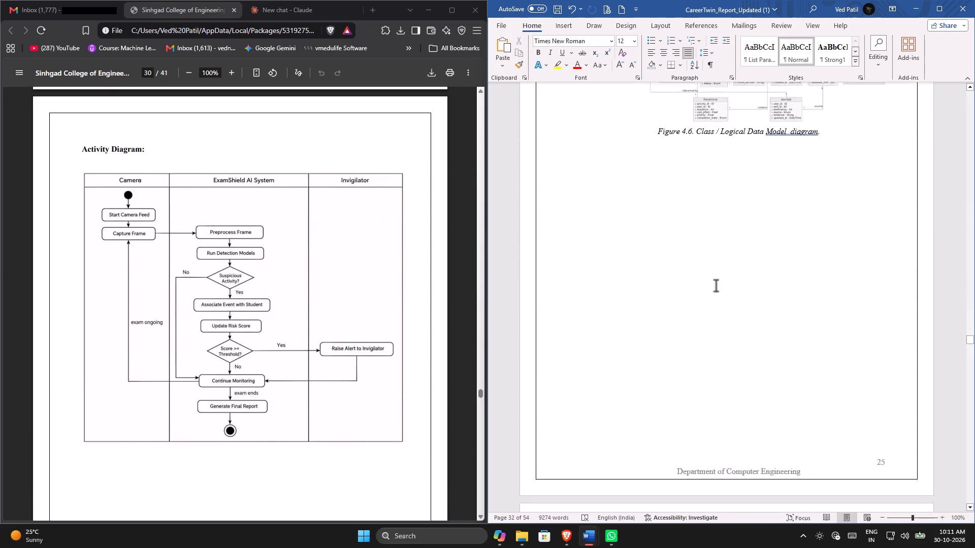
scroll(716, 285, "down", 8)
scroll(716, 285, "up", 1)
scroll(716, 285, "down", 14)
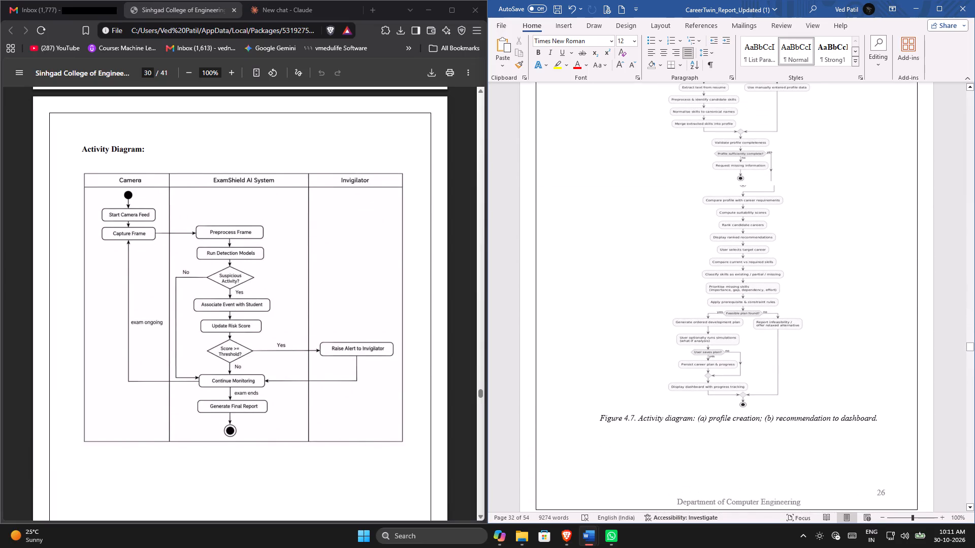
scroll(716, 285, "down", 16)
scroll(716, 285, "down", 13)
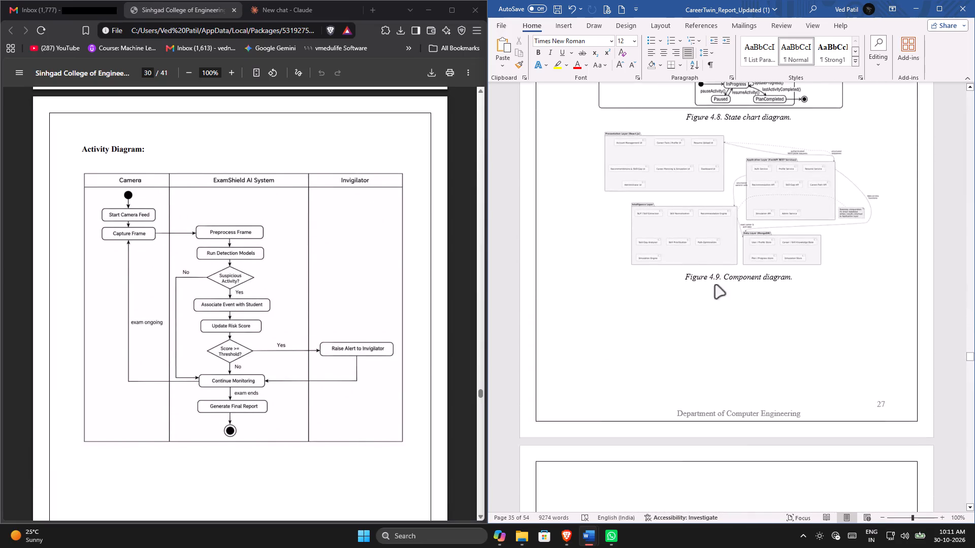
scroll(716, 285, "down", 19)
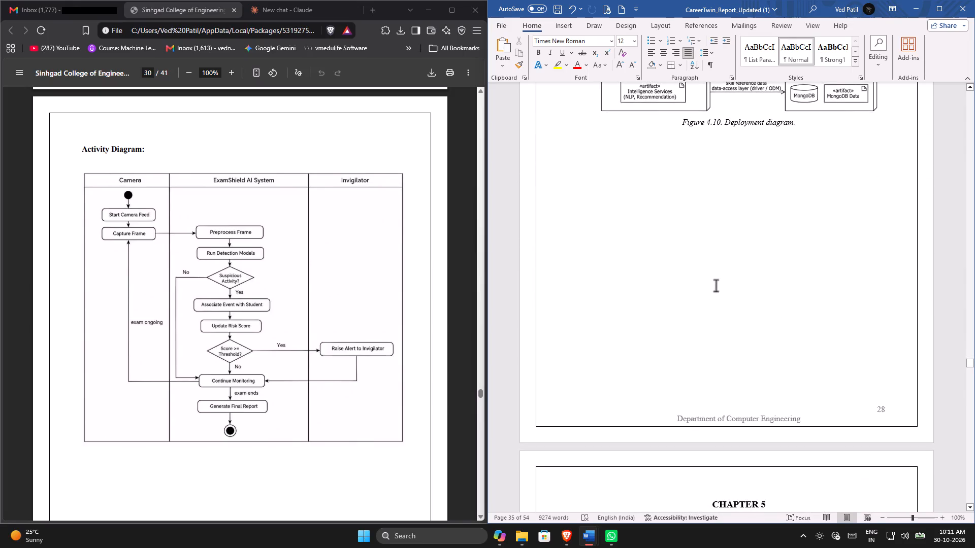
scroll(716, 285, "up", 13)
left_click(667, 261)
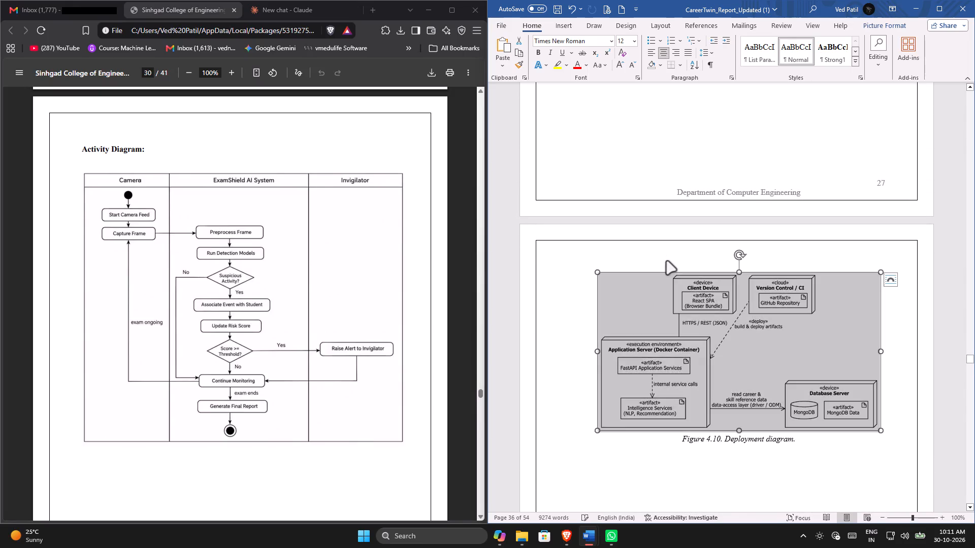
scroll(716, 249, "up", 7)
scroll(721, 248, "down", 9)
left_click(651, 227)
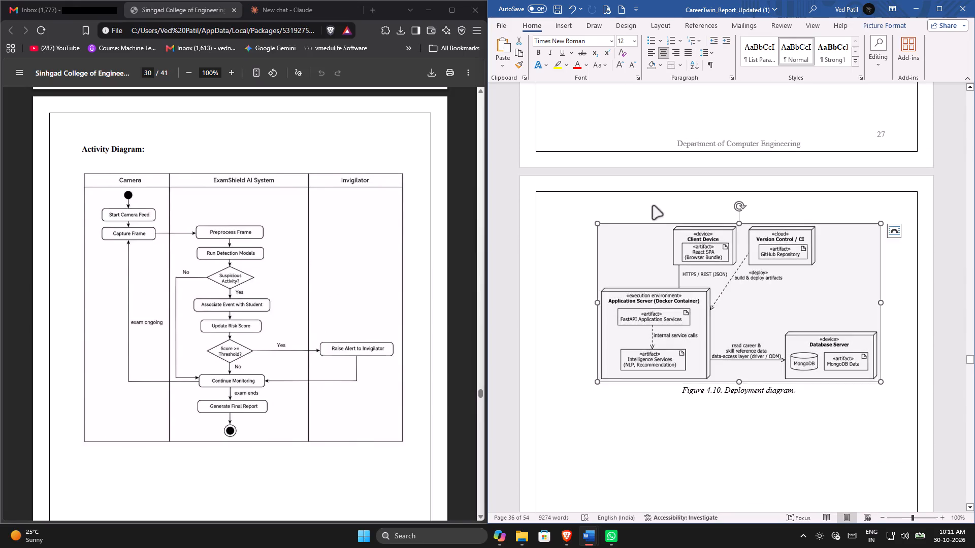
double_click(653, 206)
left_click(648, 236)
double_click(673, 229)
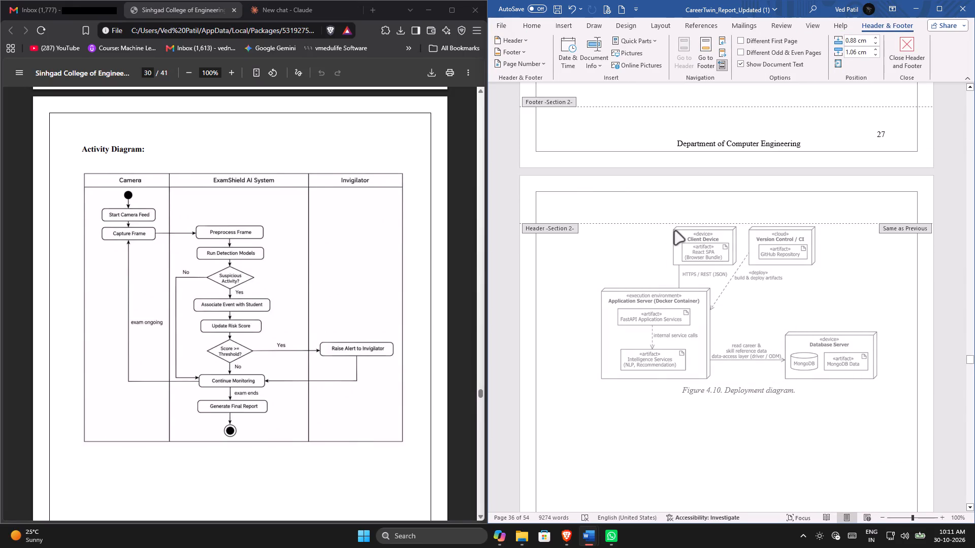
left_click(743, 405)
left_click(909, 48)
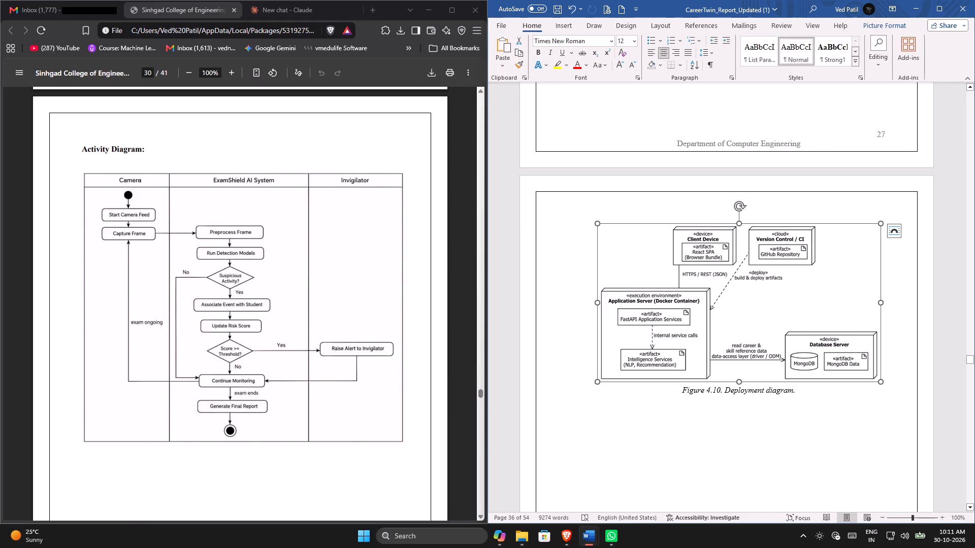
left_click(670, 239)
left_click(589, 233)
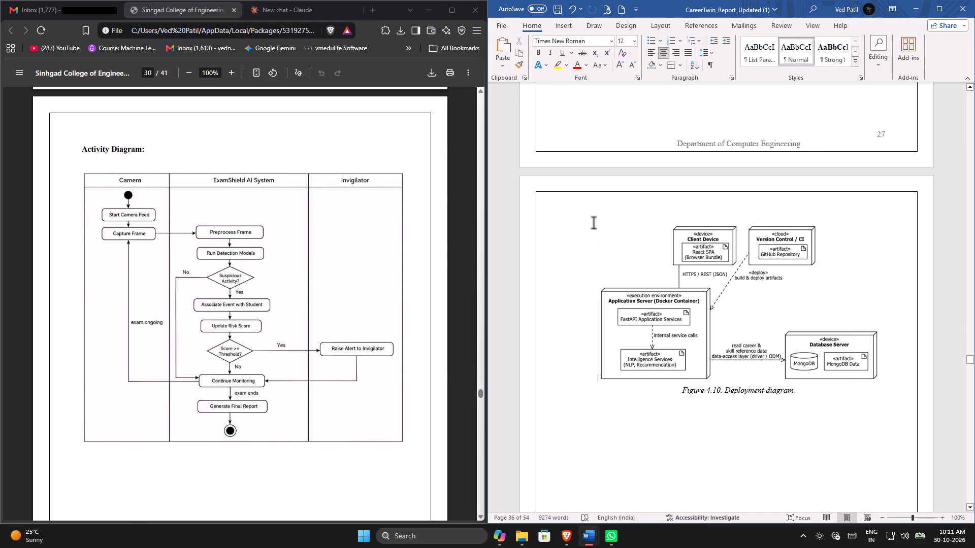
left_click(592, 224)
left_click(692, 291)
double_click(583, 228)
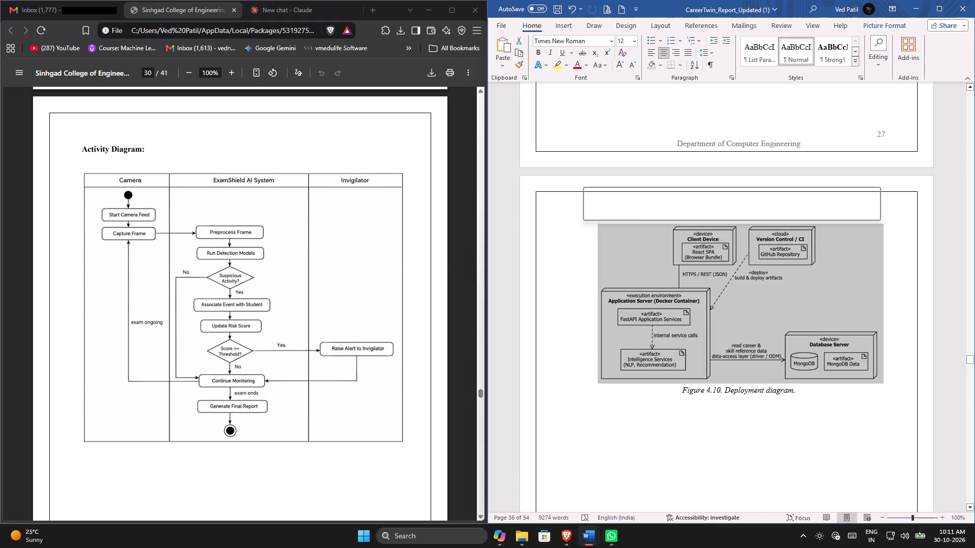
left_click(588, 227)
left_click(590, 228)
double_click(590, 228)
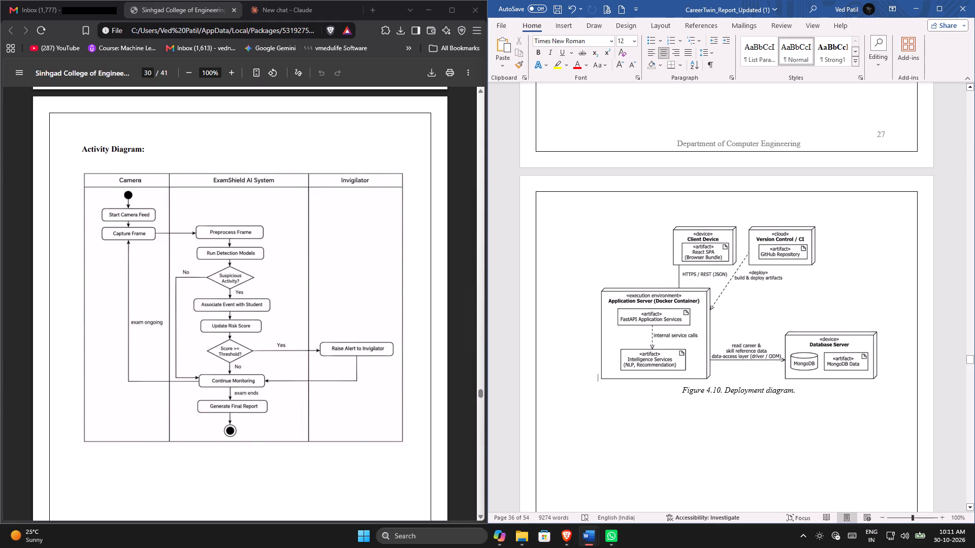
Position the Figure 4.10 deployment diagram at the top centre of its page with square text wrapping.
left_click(747, 272)
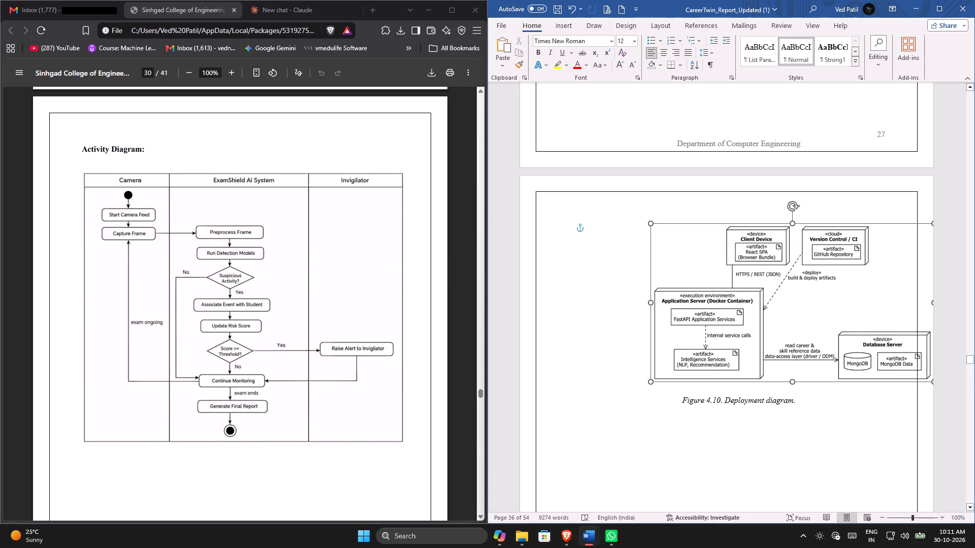
left_click_drag(747, 272, 682, 329)
double_click(695, 296)
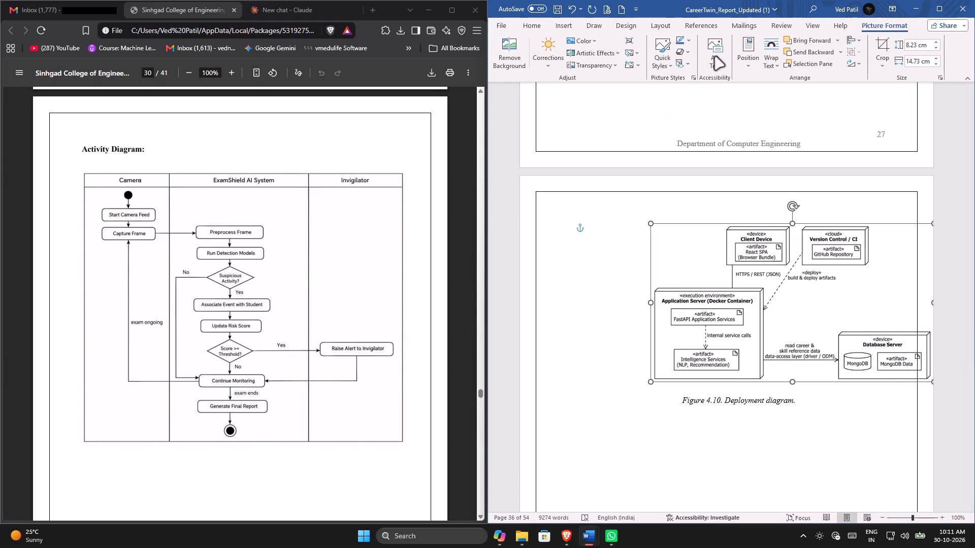
left_click(744, 51)
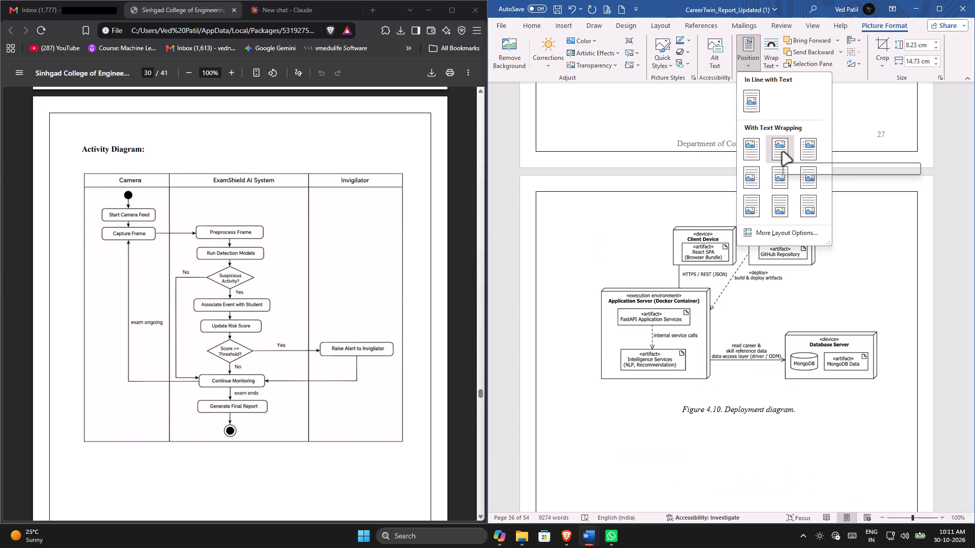
left_click(785, 153)
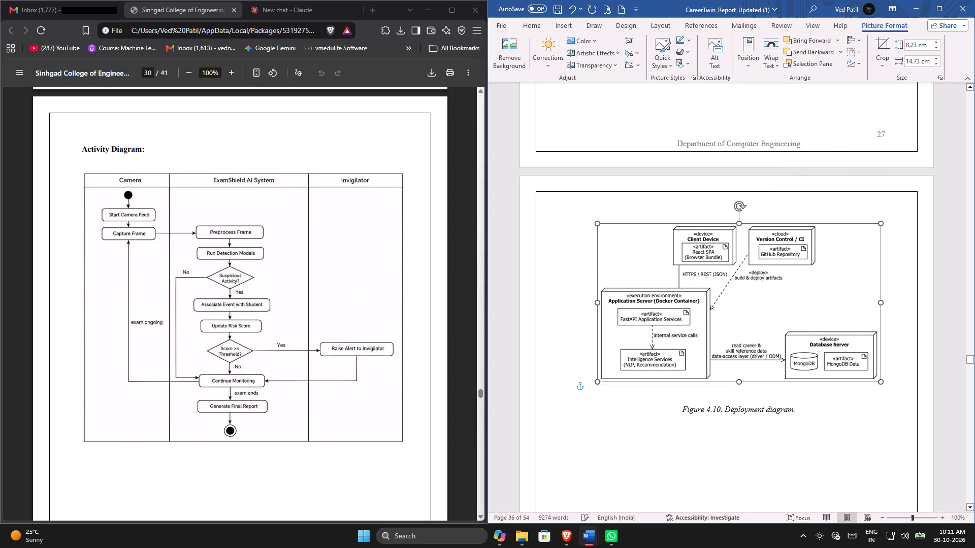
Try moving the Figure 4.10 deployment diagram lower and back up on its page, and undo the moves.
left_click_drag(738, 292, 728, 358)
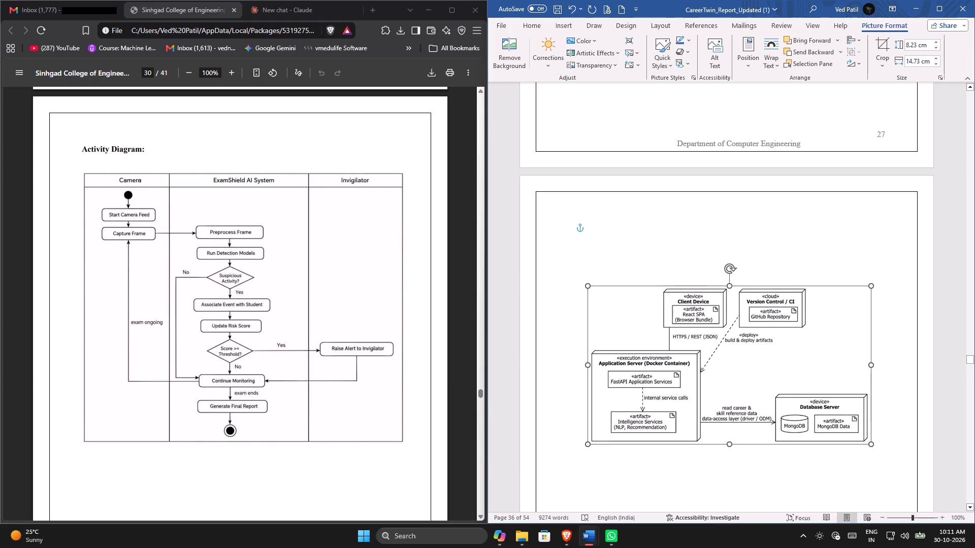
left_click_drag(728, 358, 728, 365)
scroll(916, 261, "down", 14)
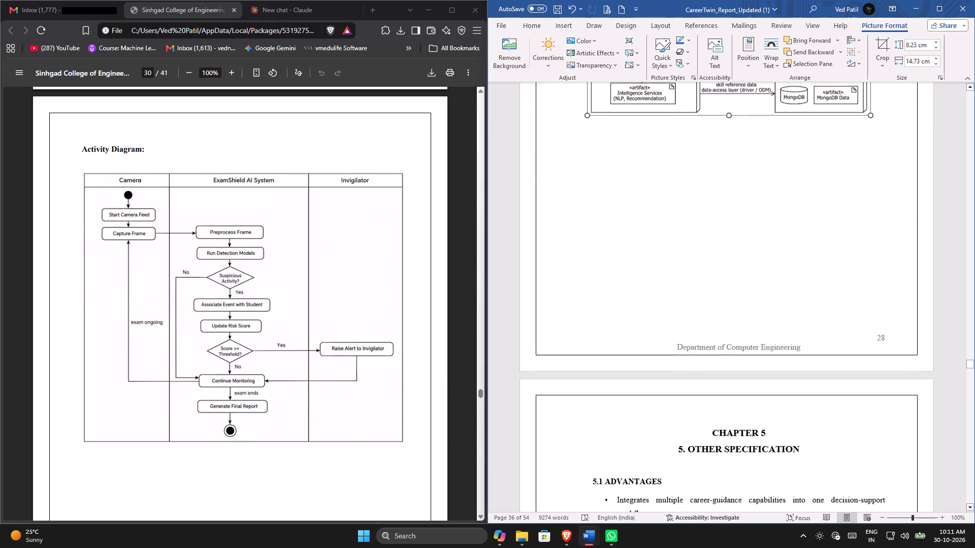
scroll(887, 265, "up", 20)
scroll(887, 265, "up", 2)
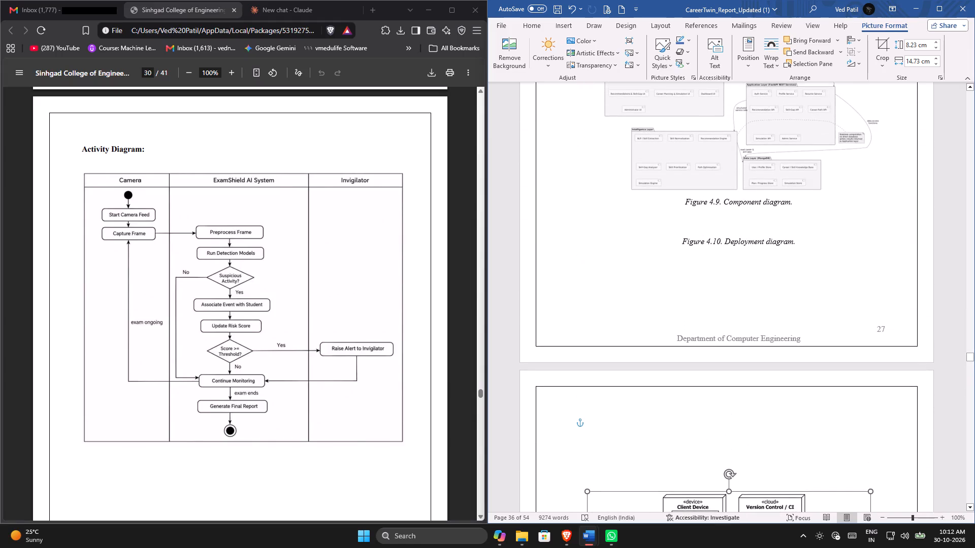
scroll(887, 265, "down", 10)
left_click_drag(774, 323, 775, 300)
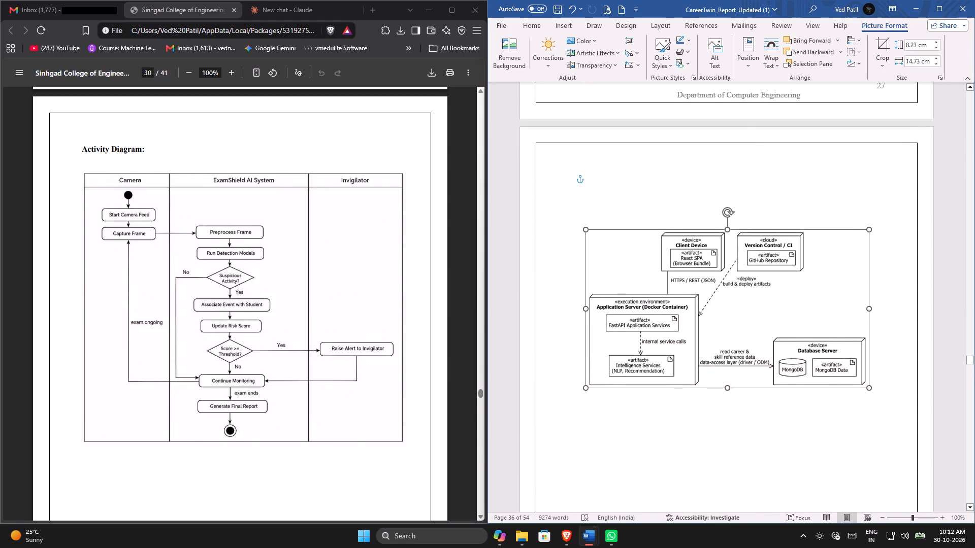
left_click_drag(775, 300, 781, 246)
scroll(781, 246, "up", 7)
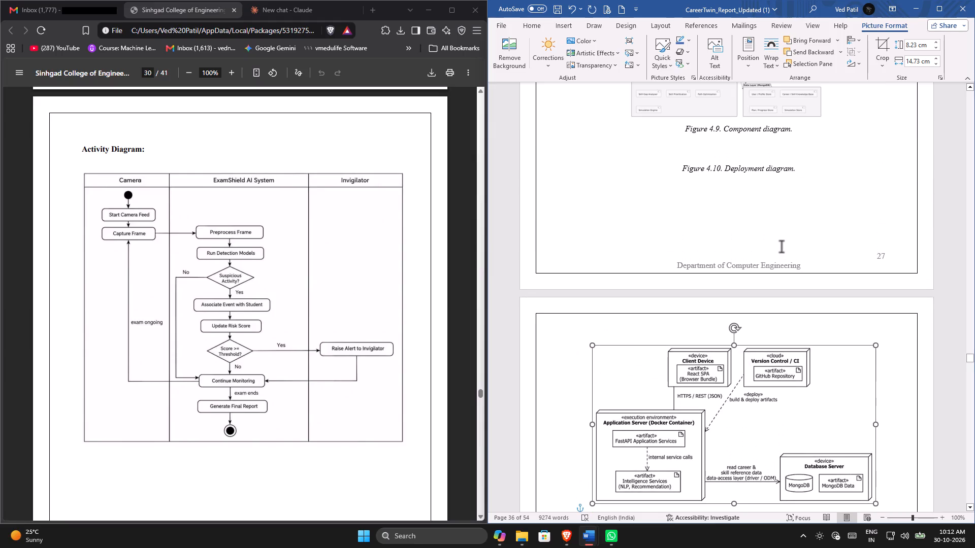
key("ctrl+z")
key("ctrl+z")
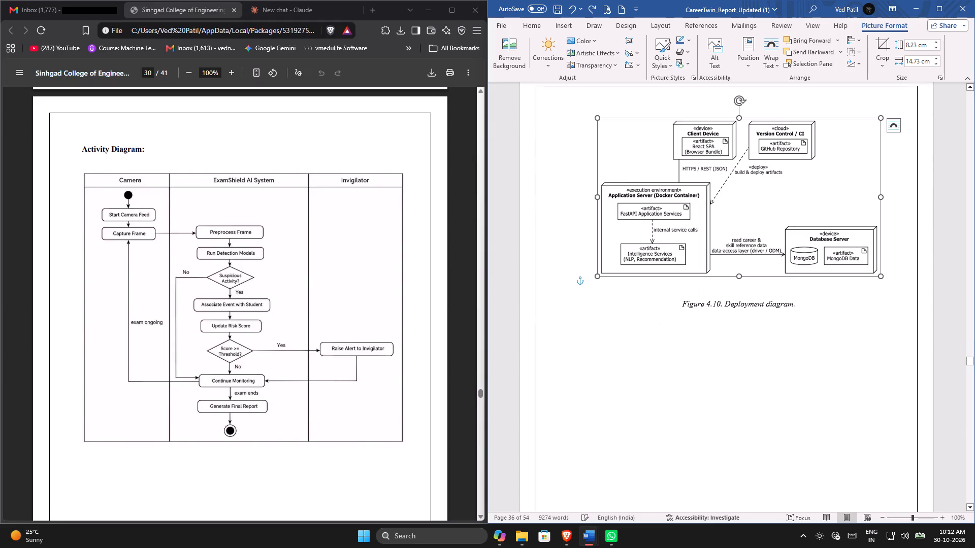
Recolour the Figure 4.3 entity relationship model picture to greyscale.
scroll(781, 252, "up", 9)
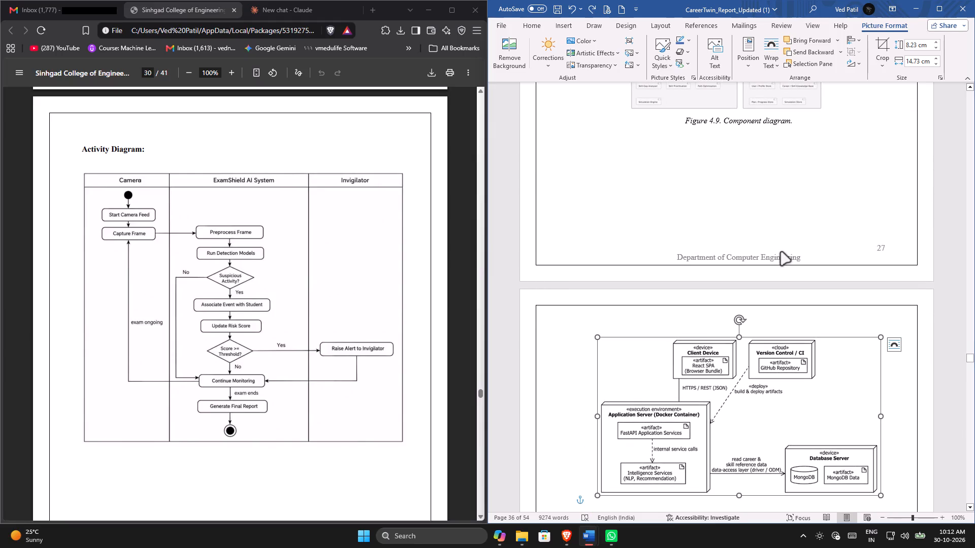
scroll(781, 252, "up", 2)
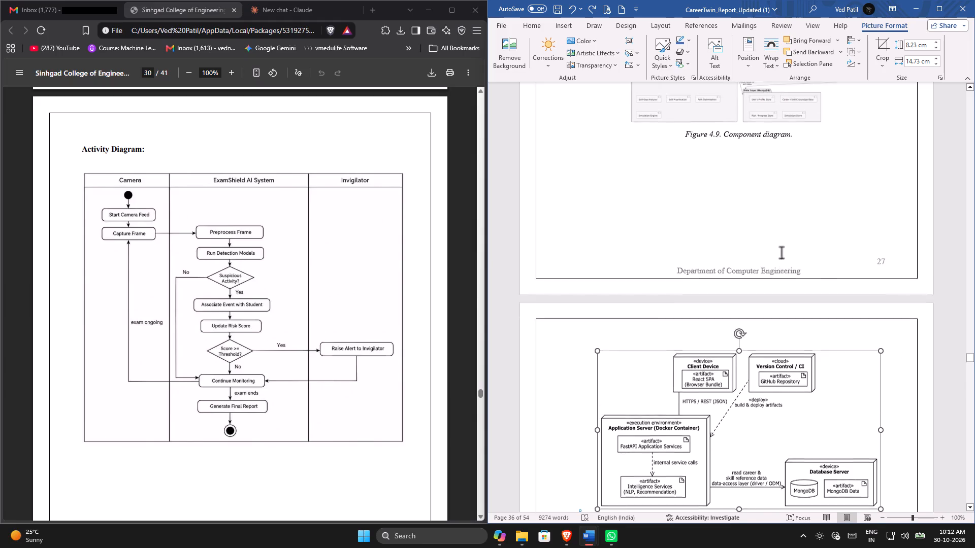
scroll(781, 252, "up", 10)
scroll(781, 252, "down", 9)
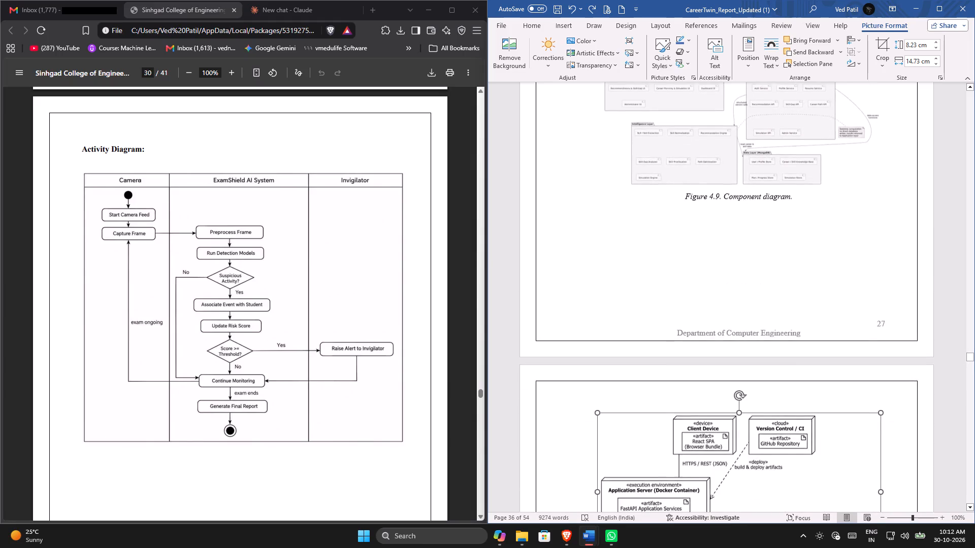
scroll(779, 260, "up", 12)
scroll(779, 260, "up", 20)
scroll(779, 260, "up", 3)
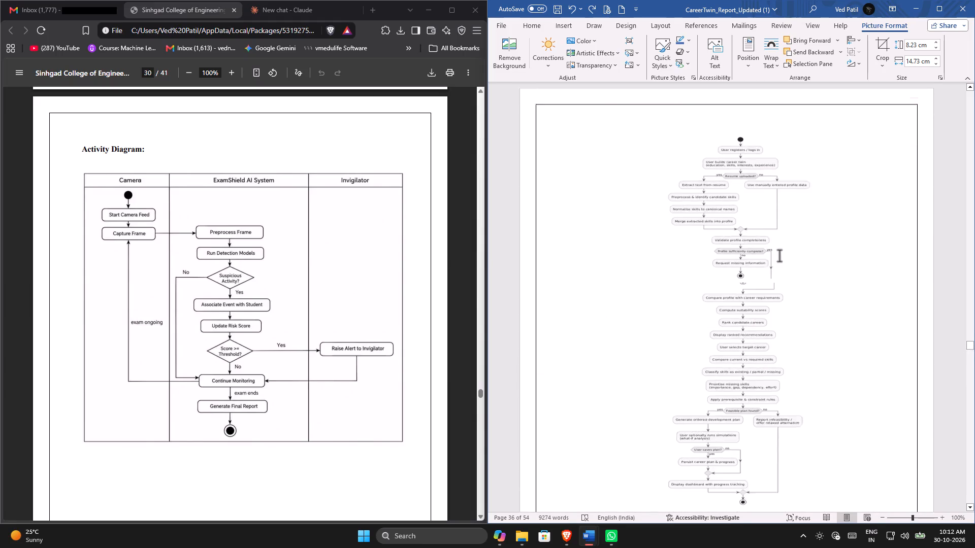
scroll(779, 255, "up", 20)
scroll(779, 255, "up", 20)
scroll(779, 255, "up", 12)
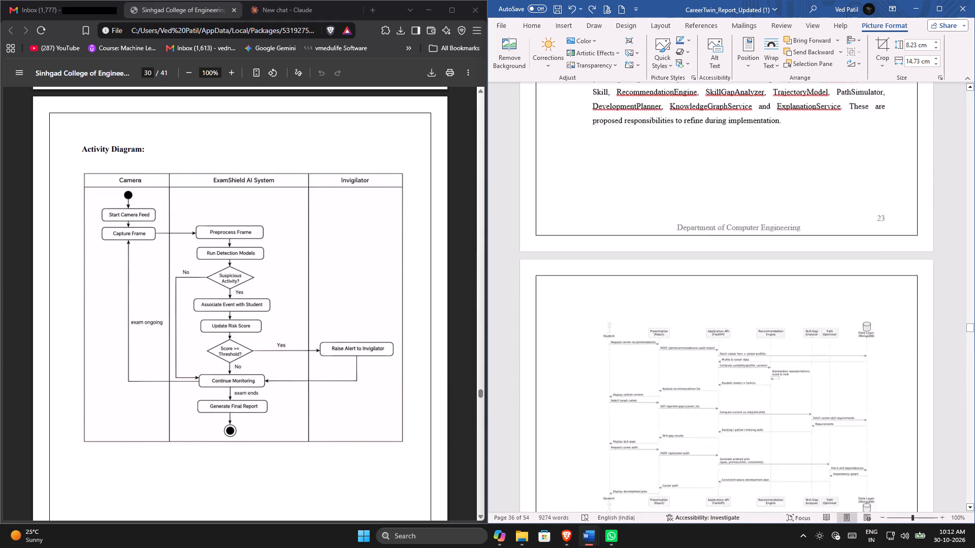
scroll(607, 235, "up", 8)
scroll(608, 233, "up", 20)
scroll(608, 233, "up", 5)
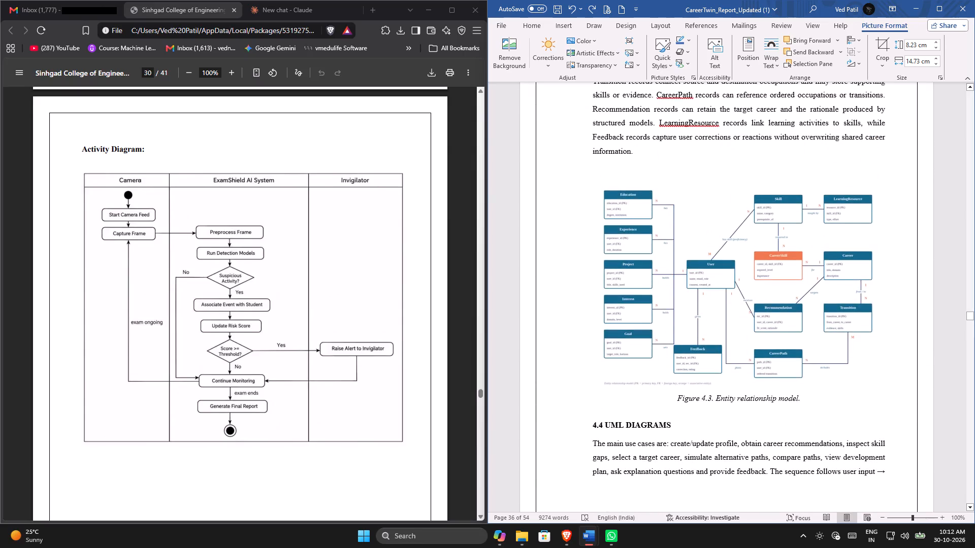
scroll(609, 231, "up", 17)
scroll(609, 231, "down", 7)
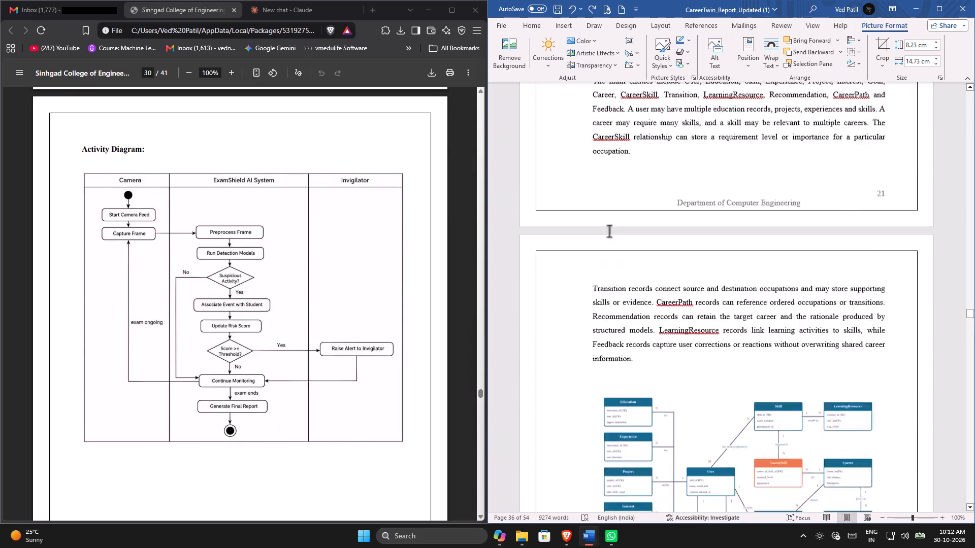
scroll(609, 231, "down", 9)
double_click(699, 285)
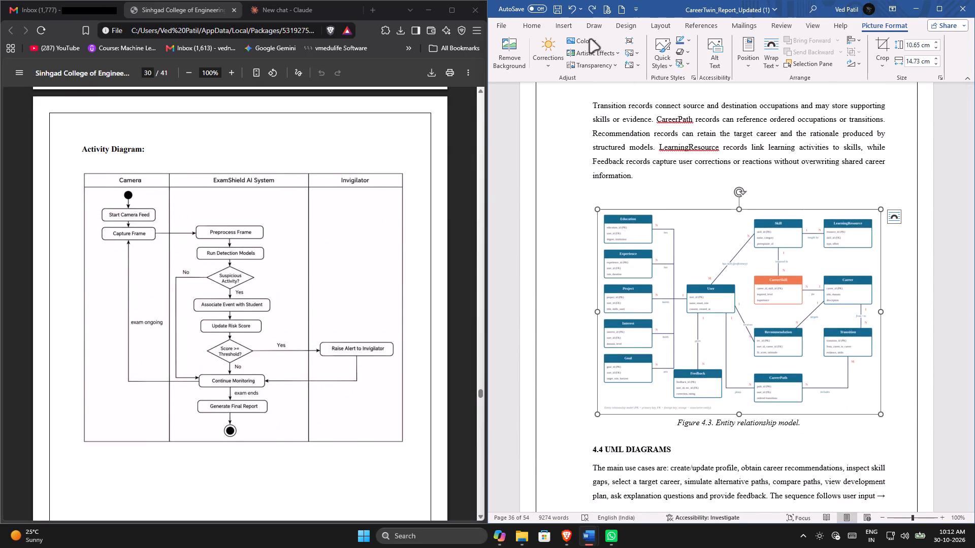
left_click(590, 40)
left_click(600, 74)
Compare the report's section 4.4 text and use case diagram page with the sample report's UML Diagrams section.
scroll(749, 133, "down", 5)
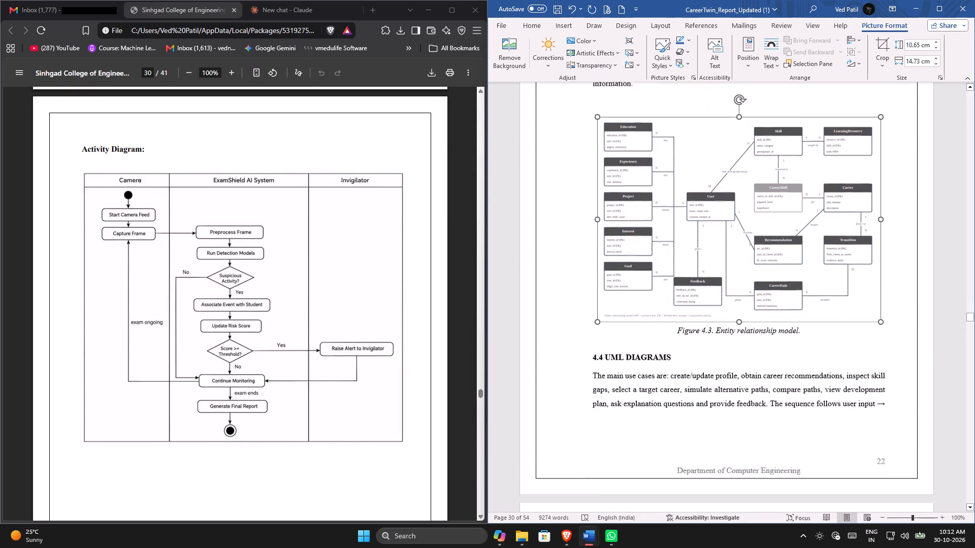
scroll(749, 133, "down", 16)
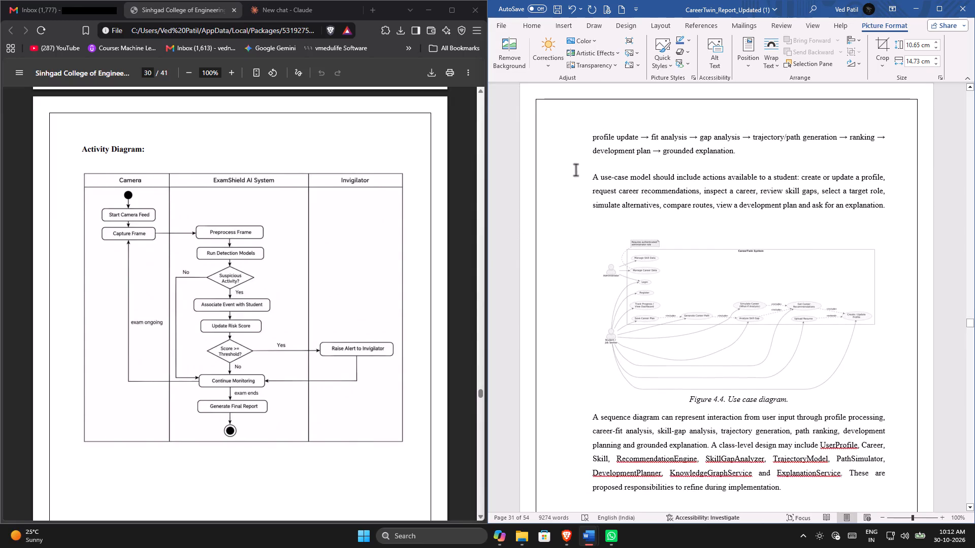
scroll(297, 178, "up", 20)
scroll(297, 178, "up", 9)
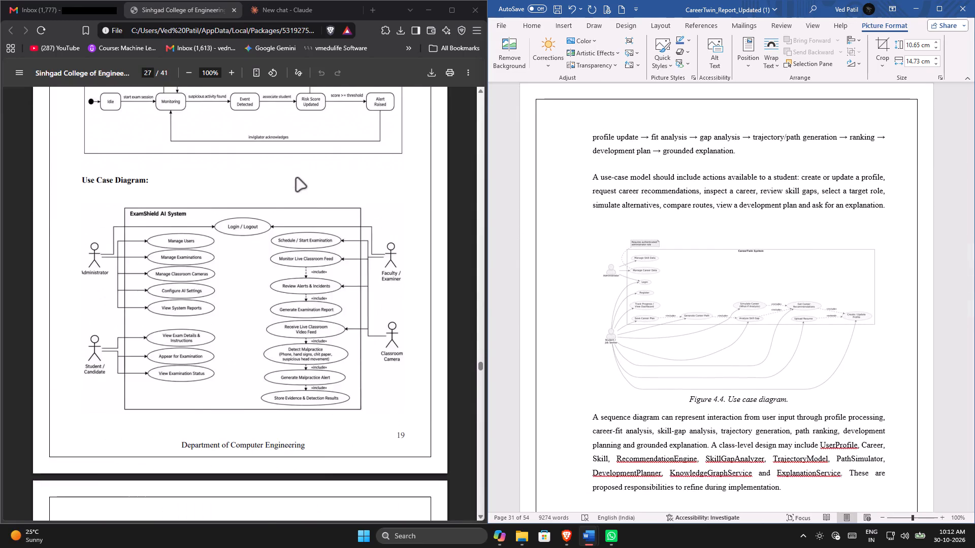
scroll(297, 178, "up", 13)
scroll(297, 178, "down", 10)
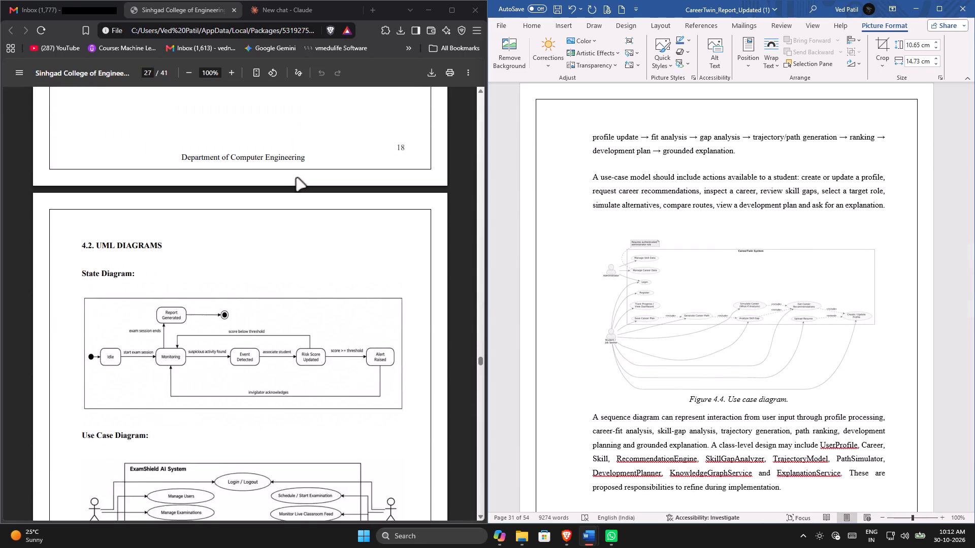
scroll(297, 178, "down", 1)
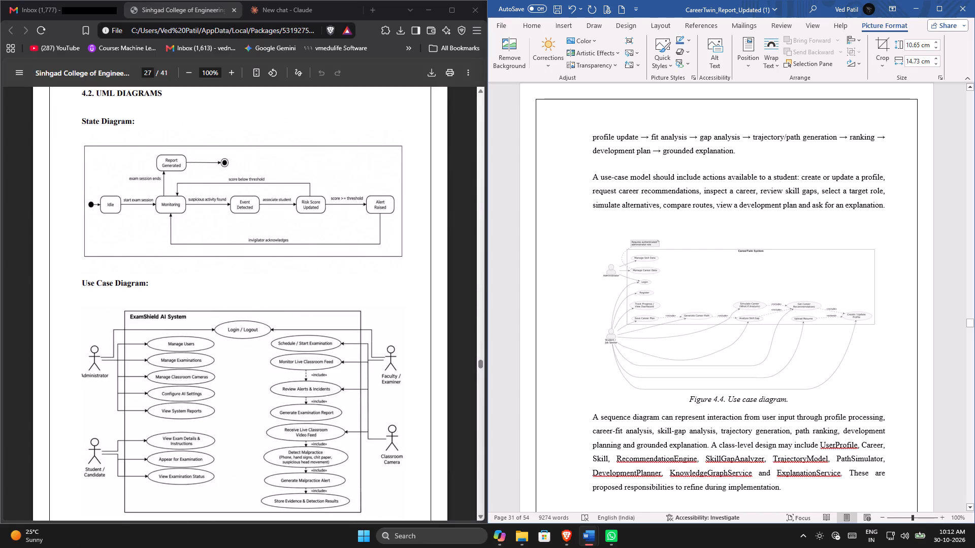
Review the remaining Chapter 4 diagram pages in the report and the sample, and compare their Chapter 5 opening pages.
scroll(648, 279, "down", 12)
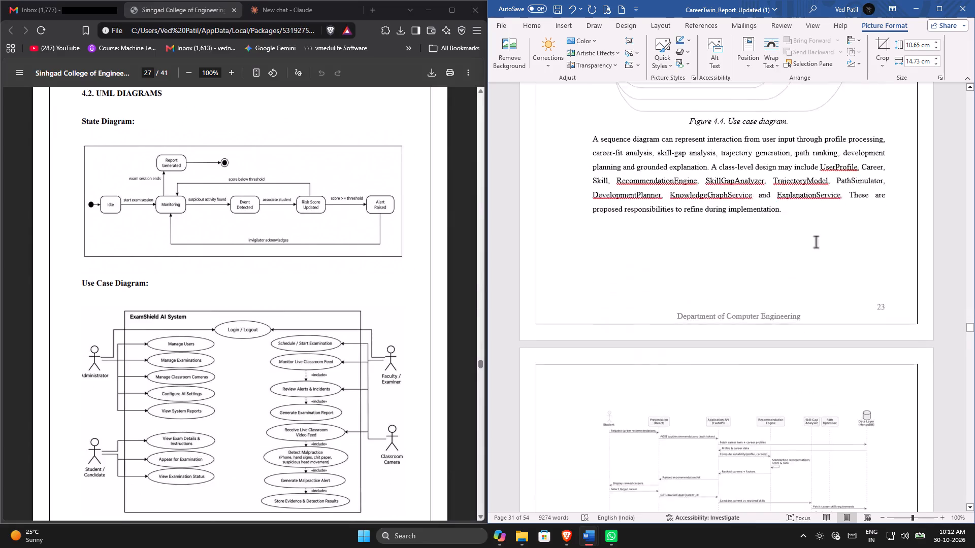
scroll(816, 242, "down", 7)
scroll(892, 282, "down", 20)
scroll(892, 282, "down", 15)
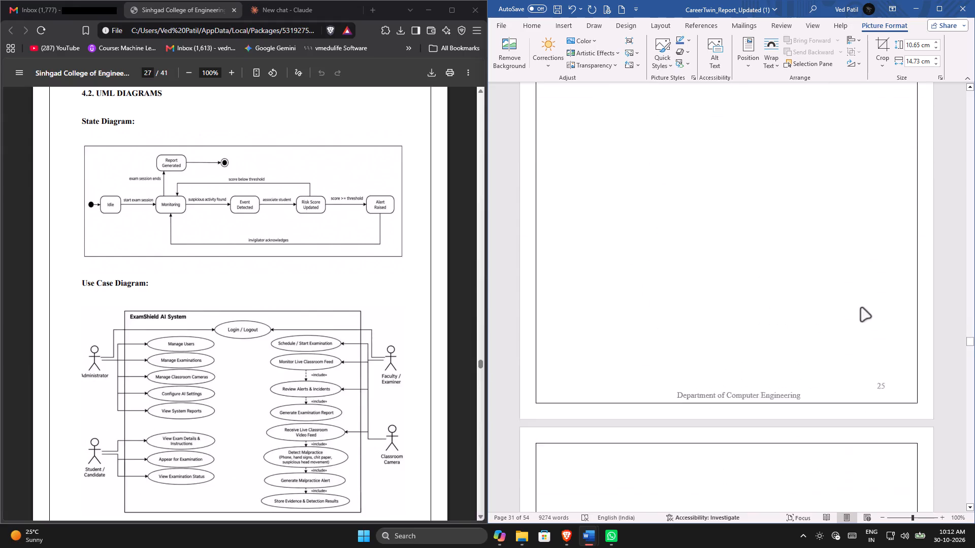
scroll(861, 308, "down", 20)
scroll(861, 308, "down", 20)
scroll(861, 308, "down", 7)
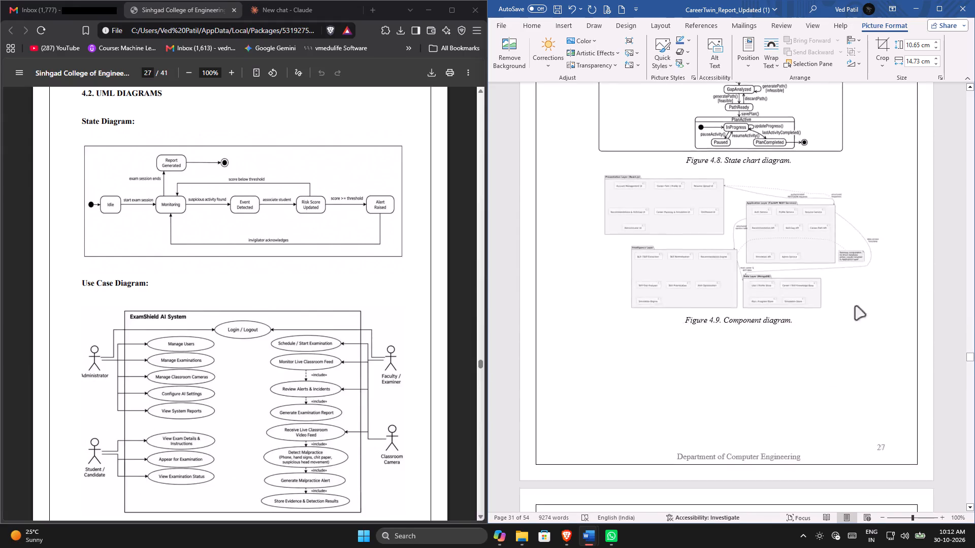
scroll(856, 306, "down", 20)
scroll(856, 306, "down", 11)
scroll(330, 302, "down", 7)
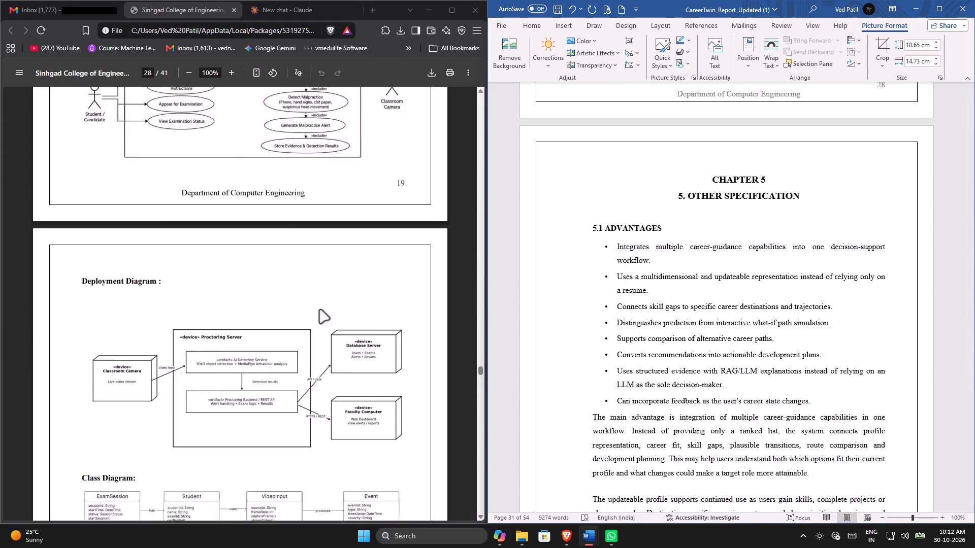
scroll(320, 310, "down", 16)
scroll(320, 310, "down", 6)
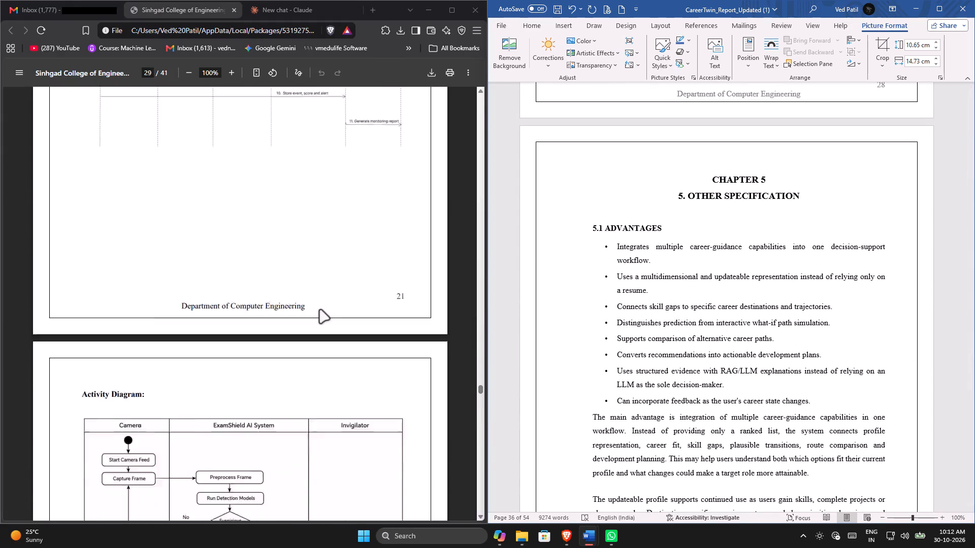
scroll(320, 310, "down", 16)
scroll(320, 310, "up", 3)
scroll(320, 310, "down", 3)
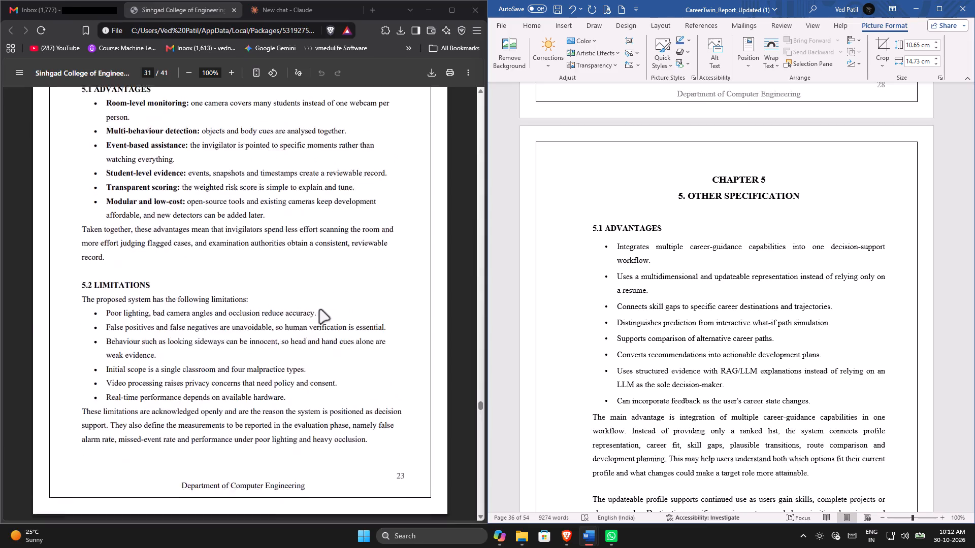
scroll(853, 300, "down", 6)
scroll(847, 302, "up", 4)
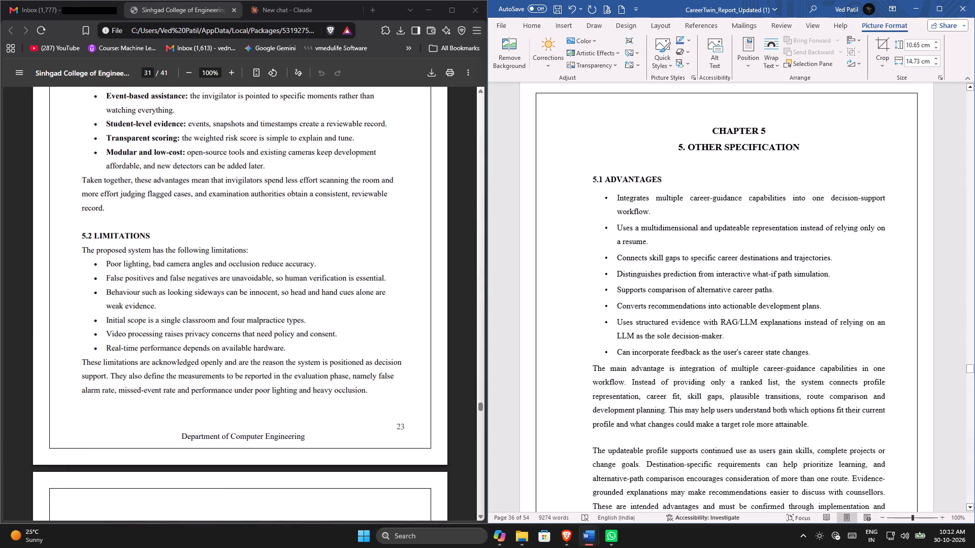
scroll(300, 315, "up", 3)
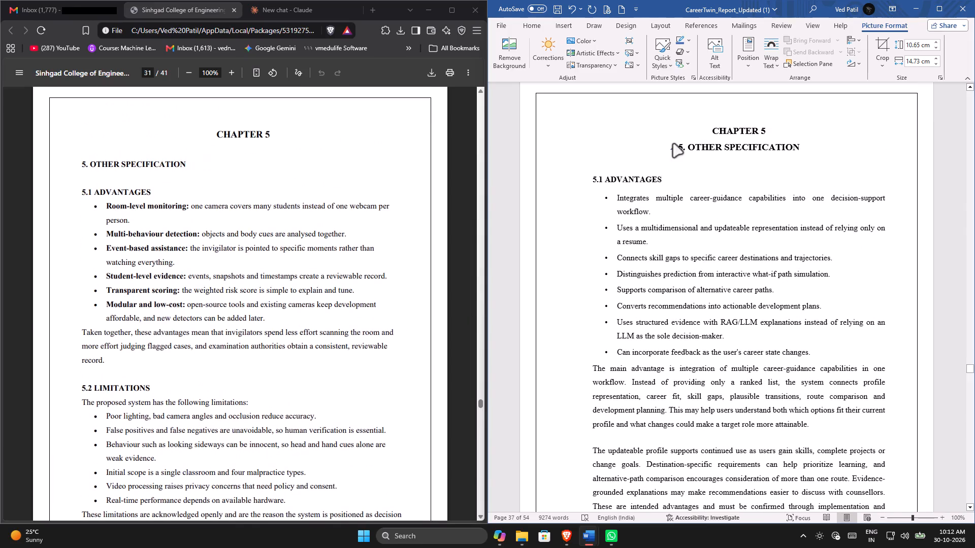
Left-align the "5. OTHER SPECIFICATION" heading under the Chapter 5 title, as in the sample report.
left_click(677, 148)
key("BackSpace")
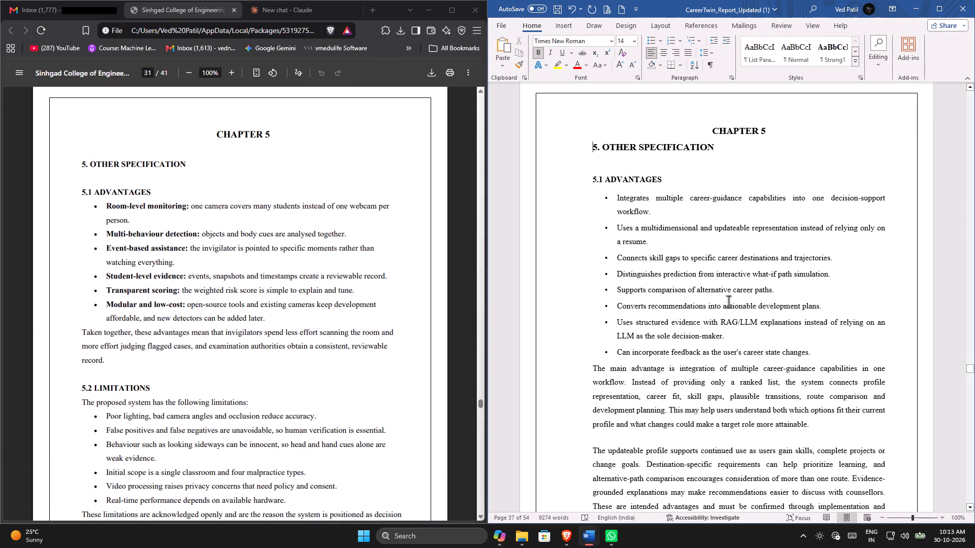
Delete the paragraph beginning "The updateable profile supports continued use" at the end of section 5.1 Advantages.
scroll(730, 299, "down", 6)
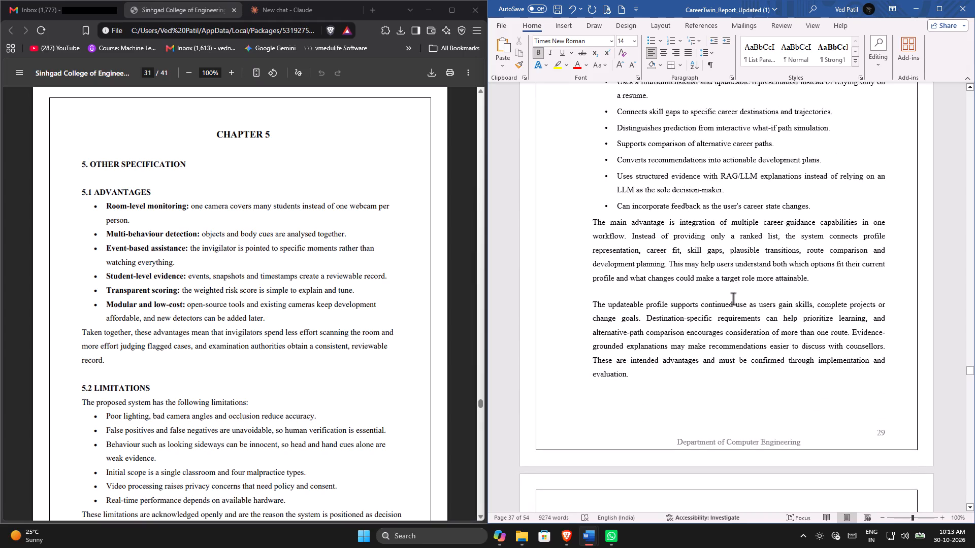
left_click_drag(634, 374, 600, 343)
left_click_drag(600, 343, 586, 301)
key("BackSpace")
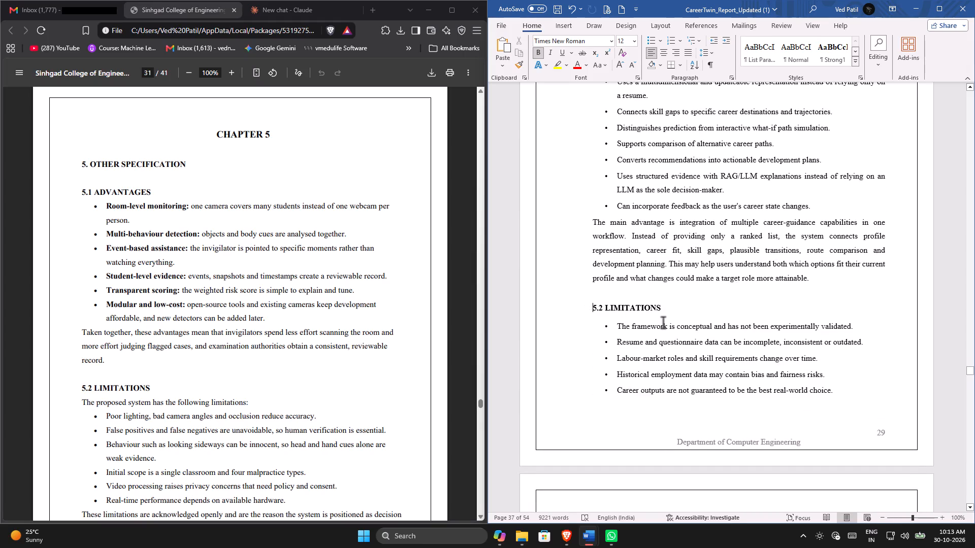
Delete the sentence beginning "This may help users understand" from the closing paragraph of section 5.1 Advantages.
scroll(722, 281, "up", 4)
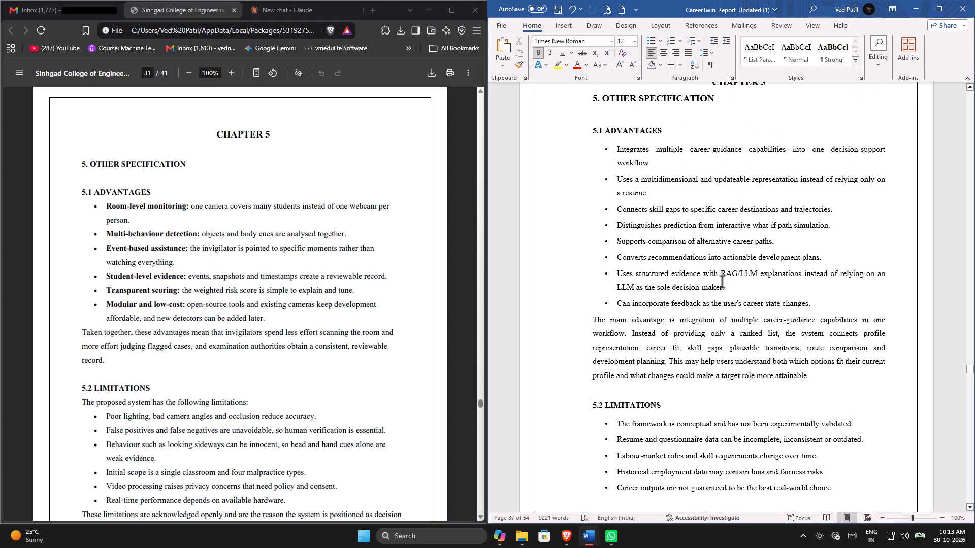
left_click_drag(819, 376, 728, 353)
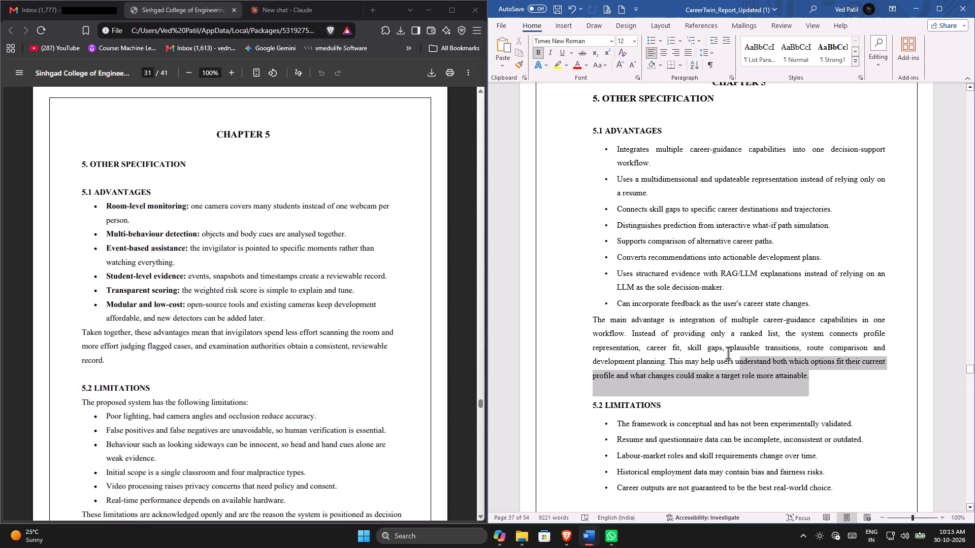
left_click_drag(728, 353, 658, 383)
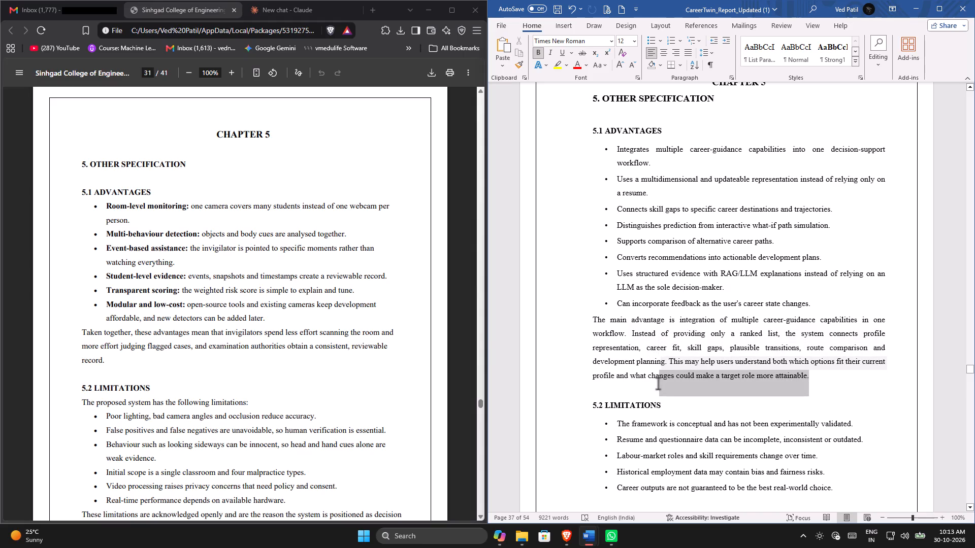
left_click_drag(658, 383, 670, 360)
key("BackSpace")
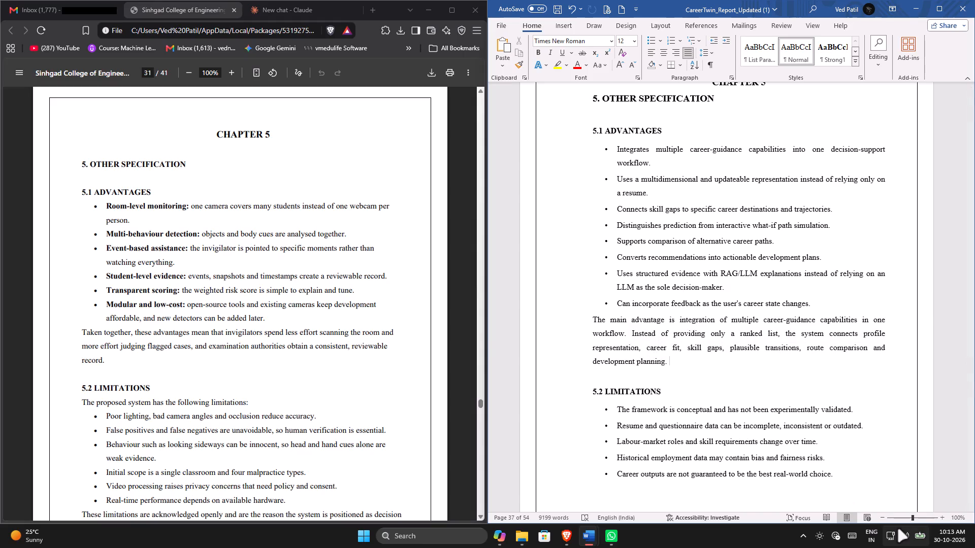
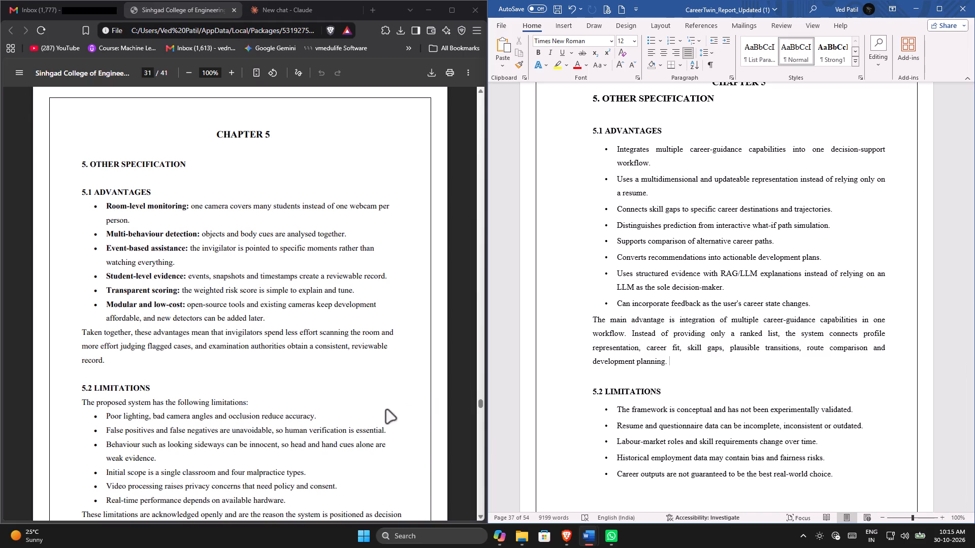
Delete the paragraph beginning "Career outcomes also depend on personal circumstances" at the end of section 5.2 Limitations.
scroll(652, 373, "down", 6)
scroll(339, 423, "down", 5)
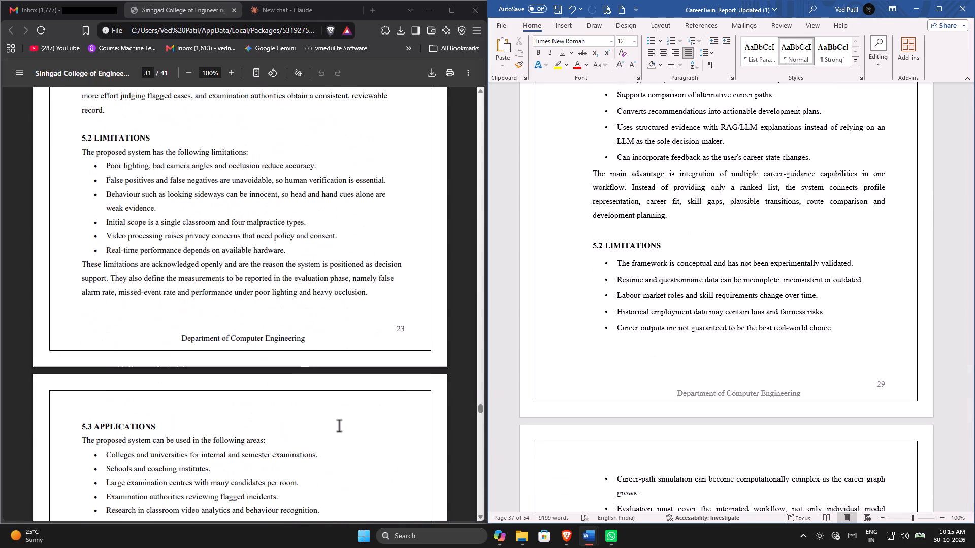
scroll(339, 425, "down", 2)
scroll(675, 372, "down", 8)
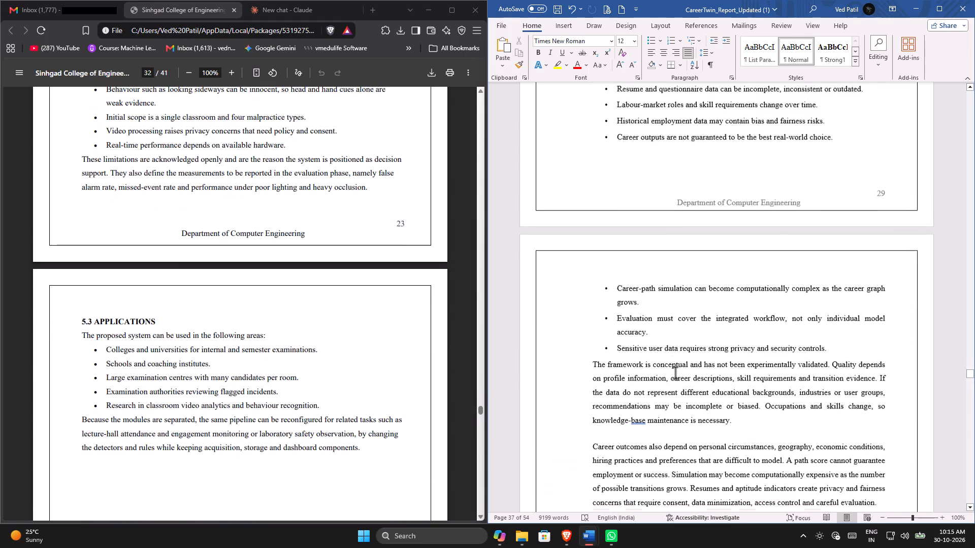
scroll(362, 391, "up", 3)
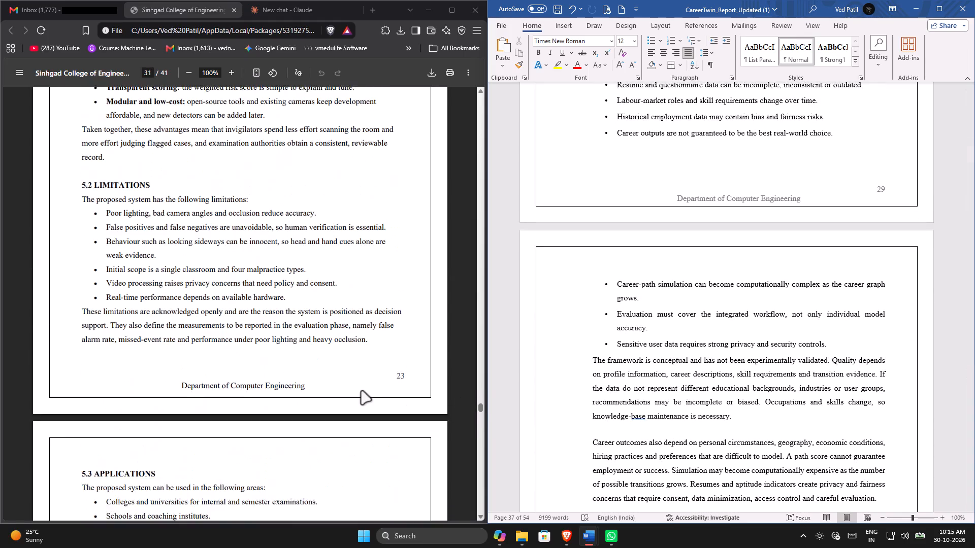
scroll(362, 391, "down", 4)
scroll(754, 405, "down", 7)
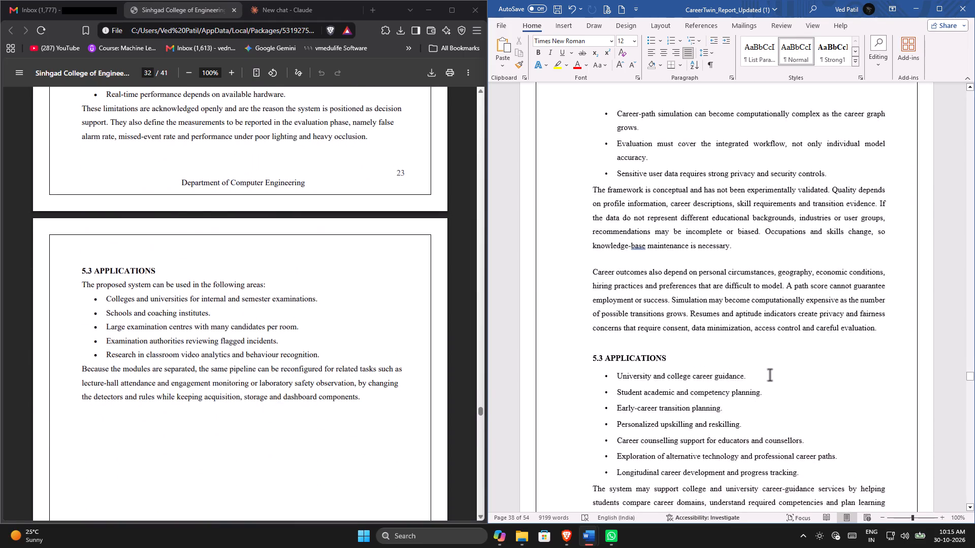
left_click_drag(881, 329, 592, 271)
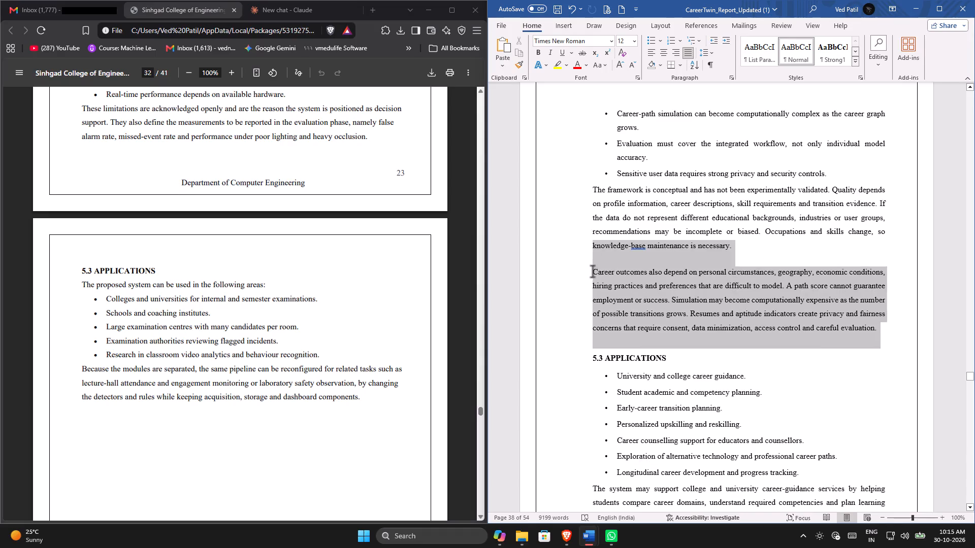
left_click_drag(592, 271, 591, 275)
key("BackSpace")
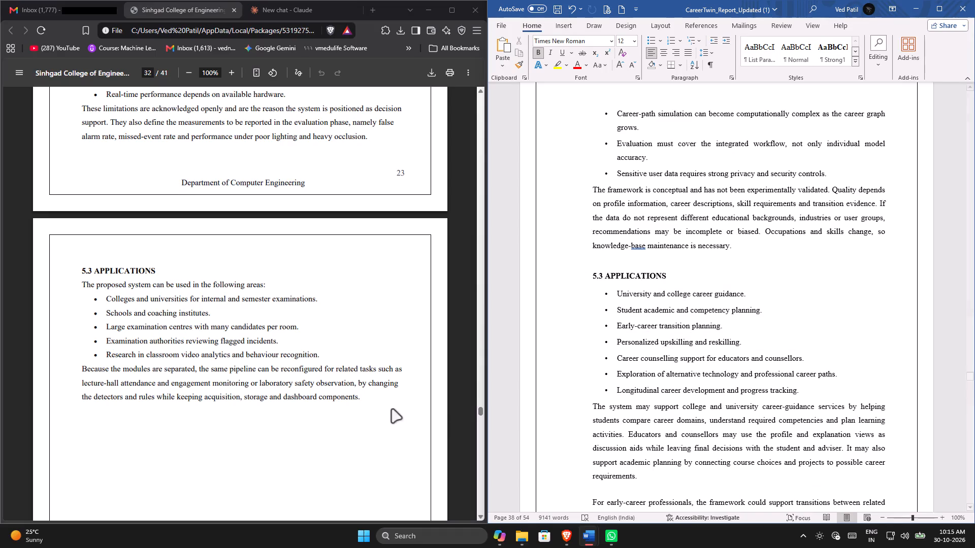
Delete the paragraph beginning "For early-career professionals" at the end of section 5.3 Applications.
scroll(392, 409, "down", 6)
scroll(475, 416, "down", 6)
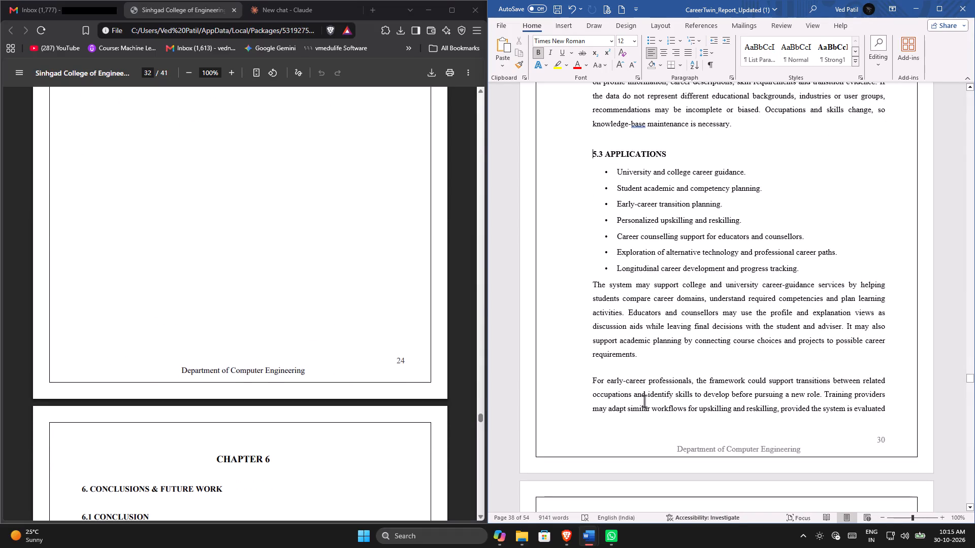
scroll(644, 401, "down", 5)
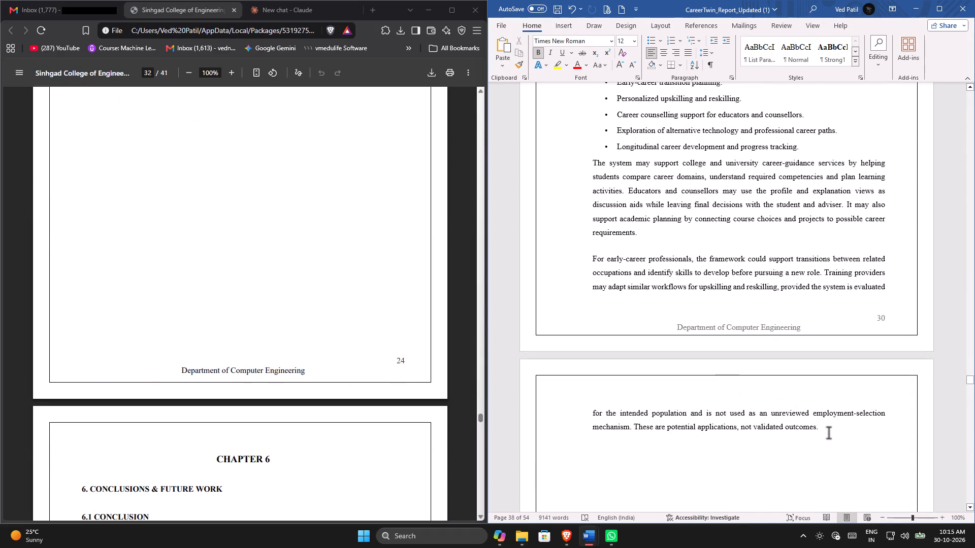
left_click_drag(825, 429, 586, 266)
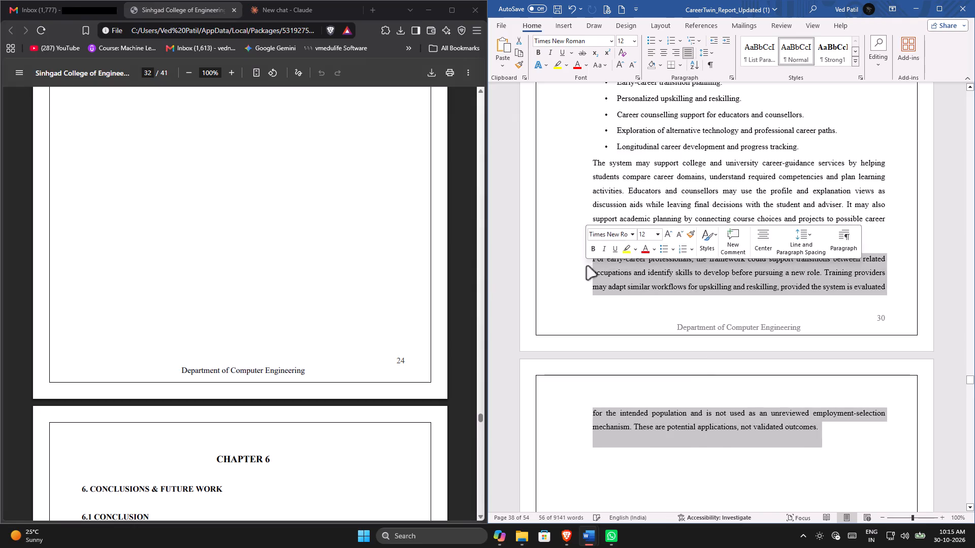
key("BackSpace")
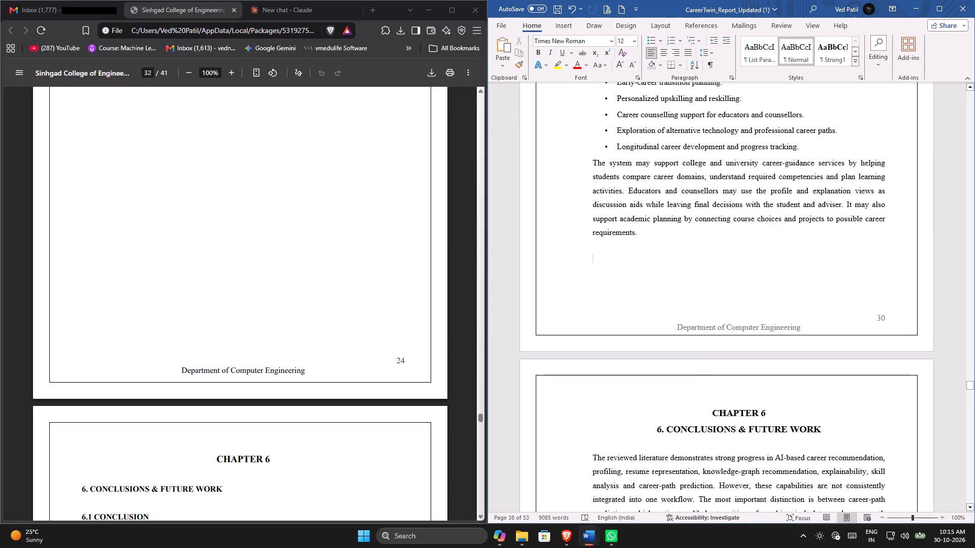
Left-align the "6. CONCLUSIONS & FUTURE WORK" heading under the Chapter 6 title, as in the sample report.
scroll(401, 399, "down", 8)
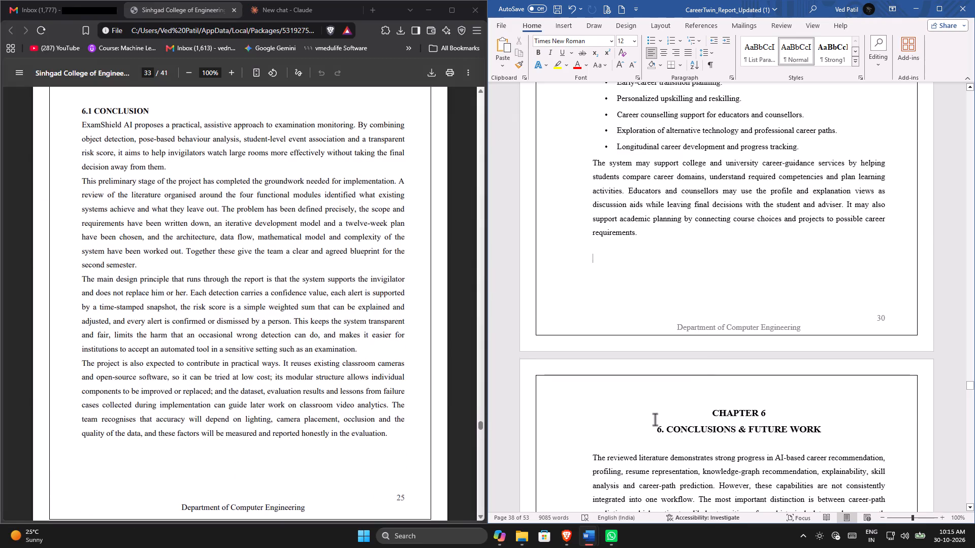
scroll(655, 419, "down", 17)
scroll(655, 419, "up", 8)
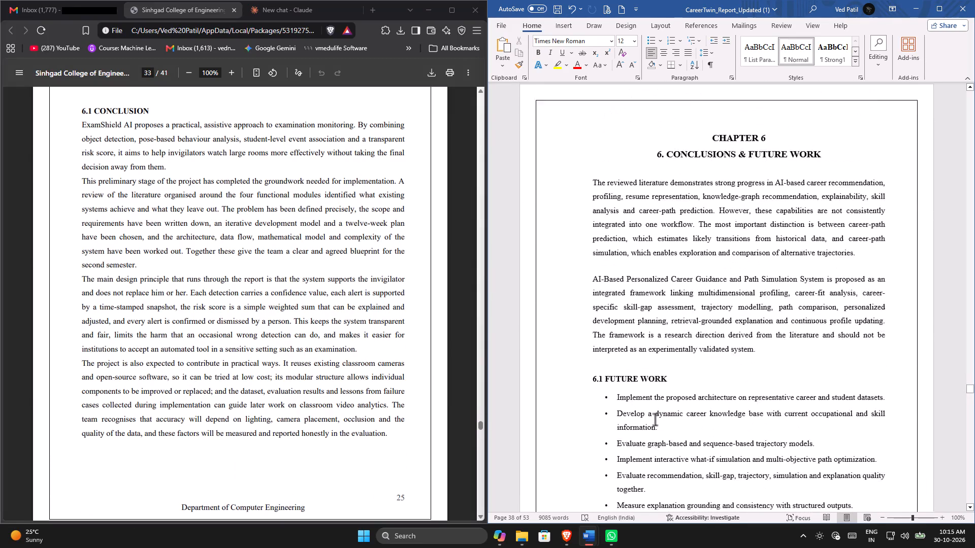
scroll(655, 419, "up", 2)
left_click(656, 257)
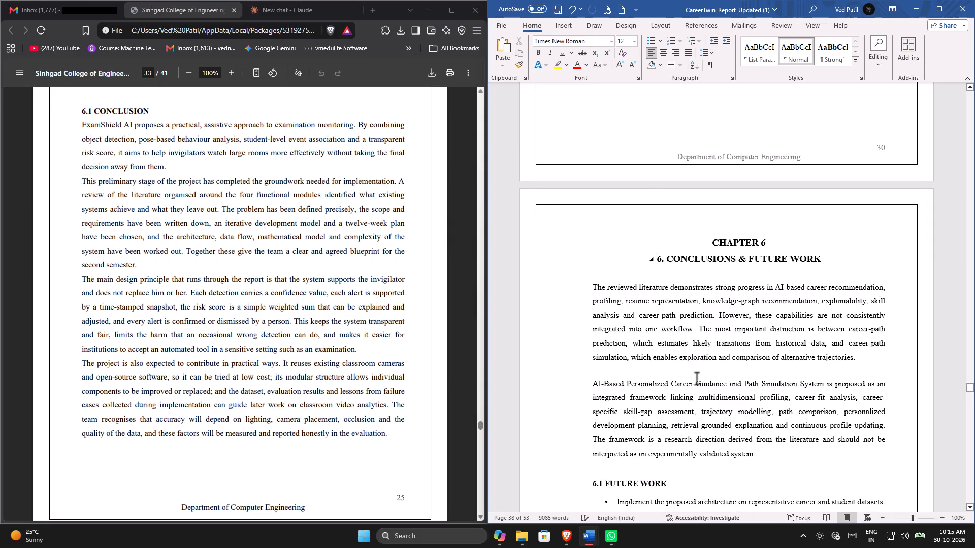
key("BackSpace")
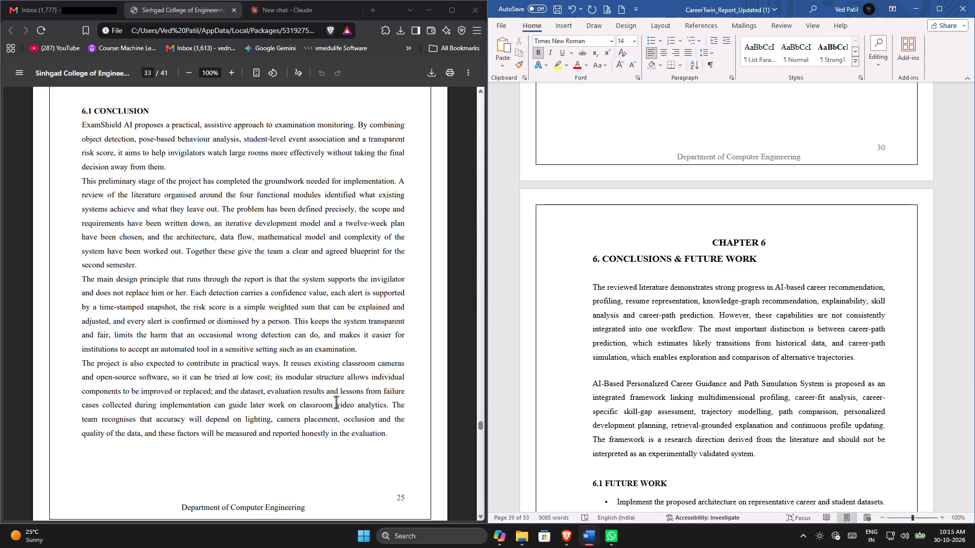
Compare the Chapter 6 conclusion and future work pages and the opening of Appendix A between the report and the sample.
scroll(336, 402, "up", 1)
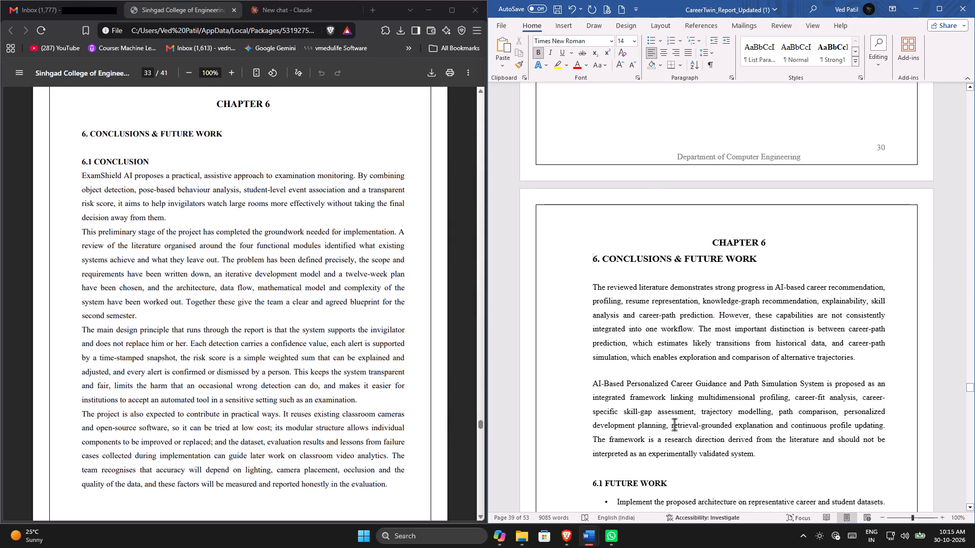
scroll(674, 424, "down", 5)
scroll(224, 453, "down", 6)
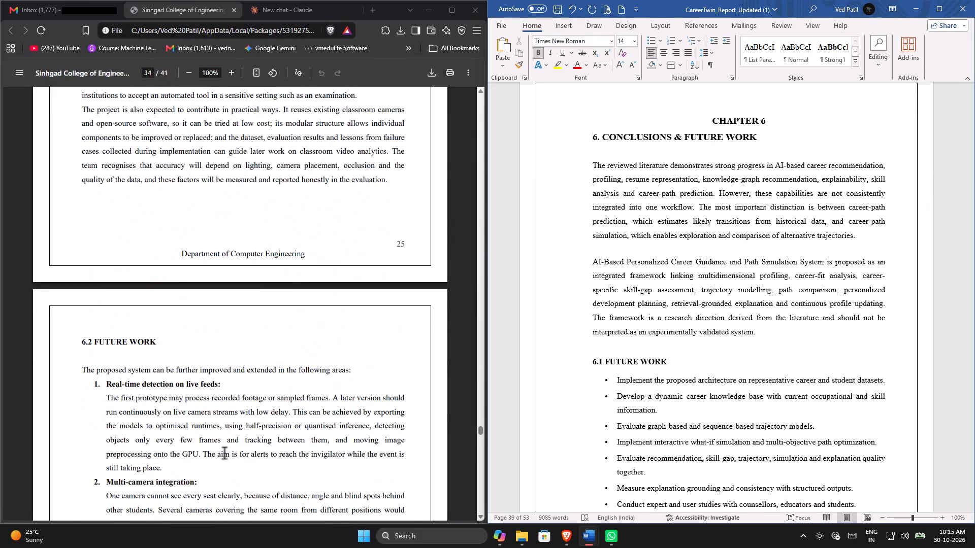
scroll(224, 453, "up", 4)
scroll(224, 453, "down", 9)
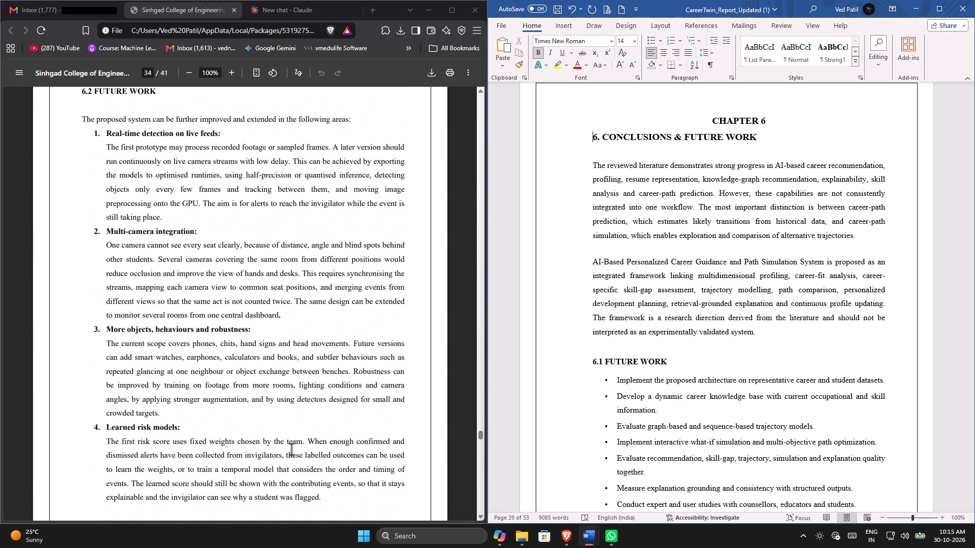
scroll(584, 438, "down", 20)
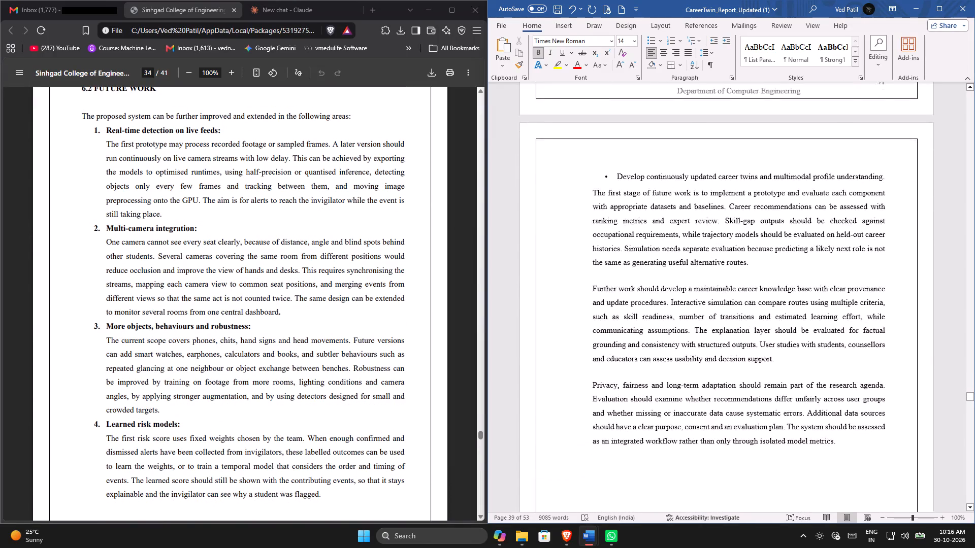
scroll(586, 438, "down", 11)
scroll(586, 438, "up", 1)
scroll(354, 417, "down", 4)
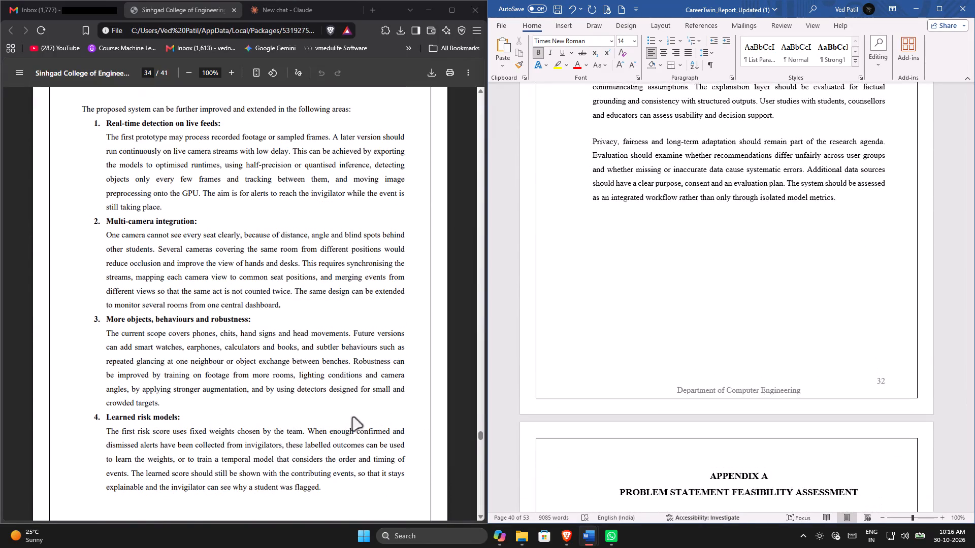
scroll(353, 418, "down", 9)
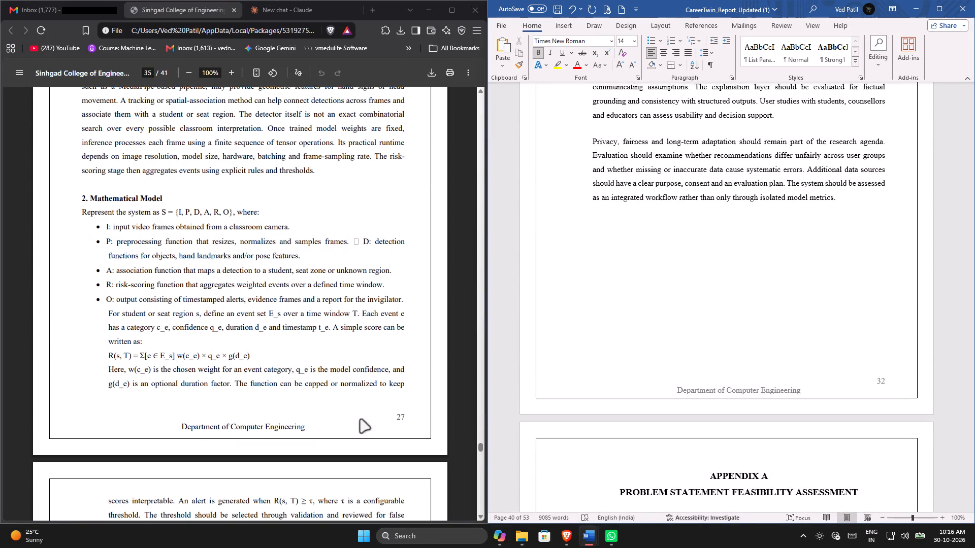
scroll(705, 398, "up", 10)
scroll(705, 398, "down", 13)
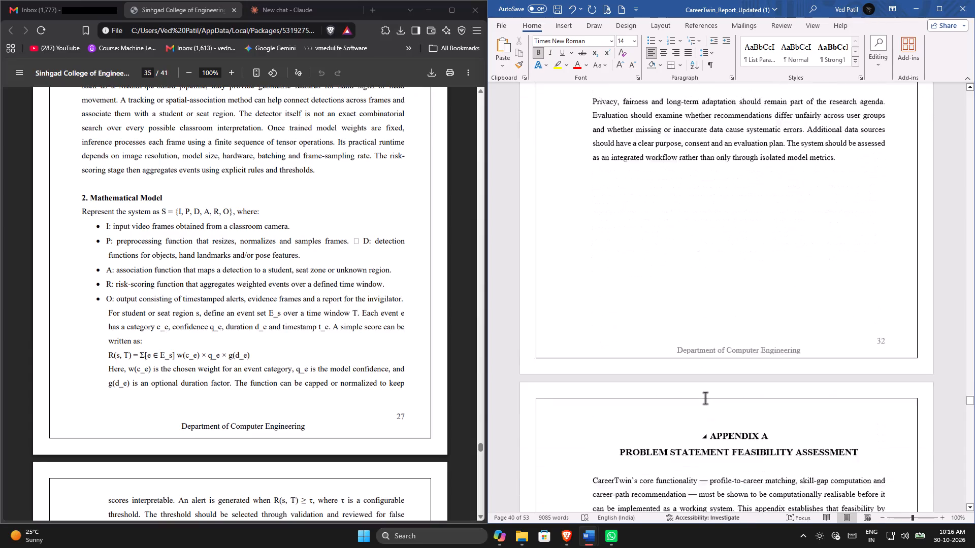
scroll(705, 398, "up", 20)
scroll(705, 398, "up", 5)
scroll(705, 398, "down", 2)
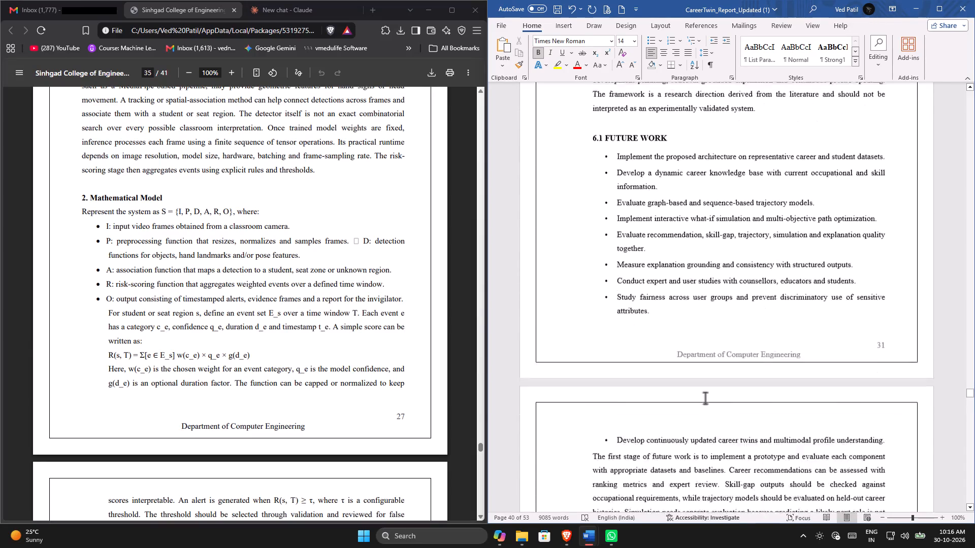
scroll(705, 398, "down", 20)
scroll(705, 398, "down", 16)
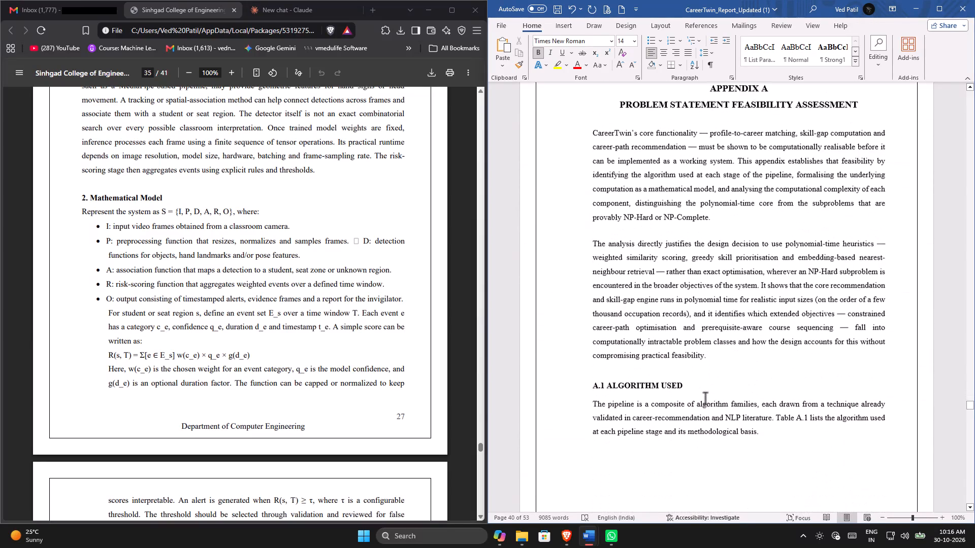
scroll(284, 380, "up", 5)
scroll(284, 380, "down", 2)
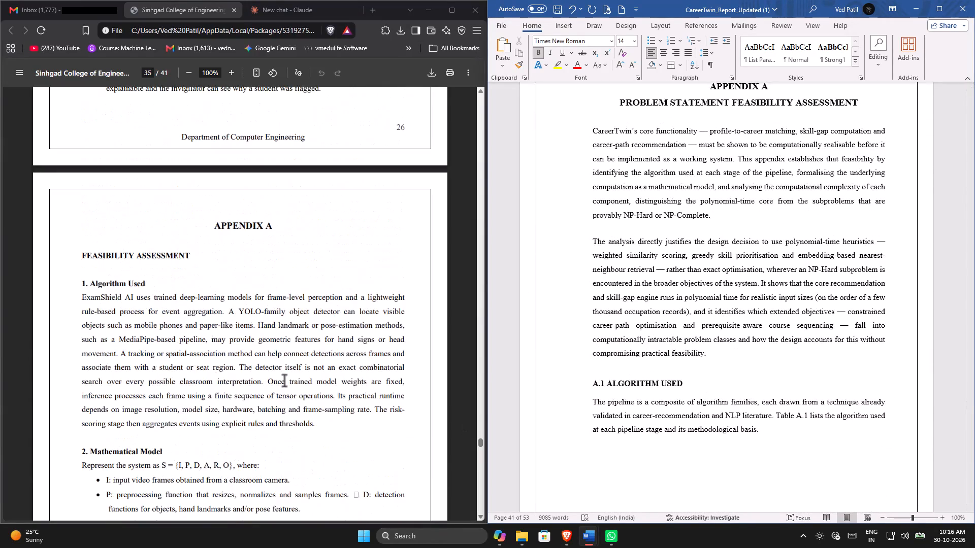
scroll(284, 380, "down", 1)
scroll(646, 416, "up", 3)
scroll(646, 416, "down", 5)
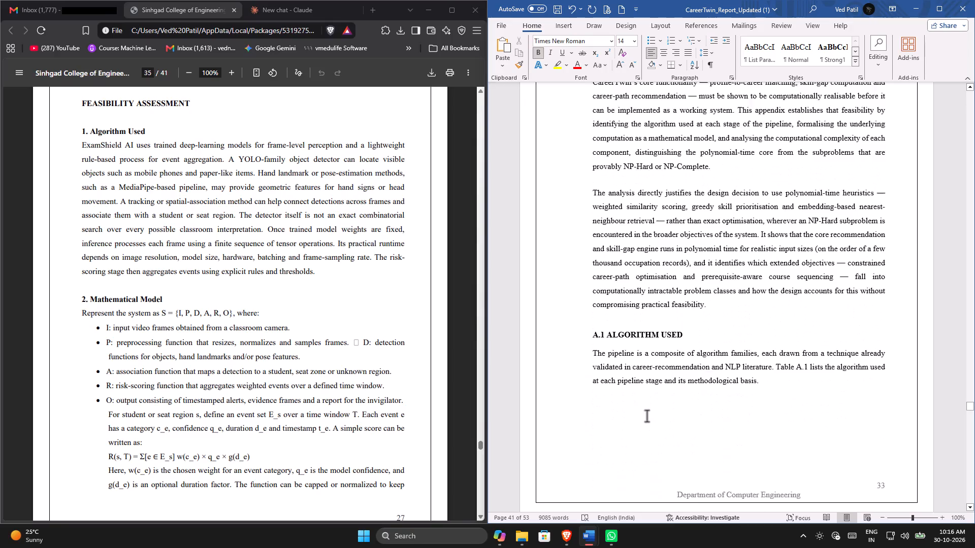
Delete the paragraph beginning "The analysis directly justifies the design decision" from the Appendix A introduction.
scroll(646, 416, "up", 3)
left_click_drag(713, 380, 577, 277)
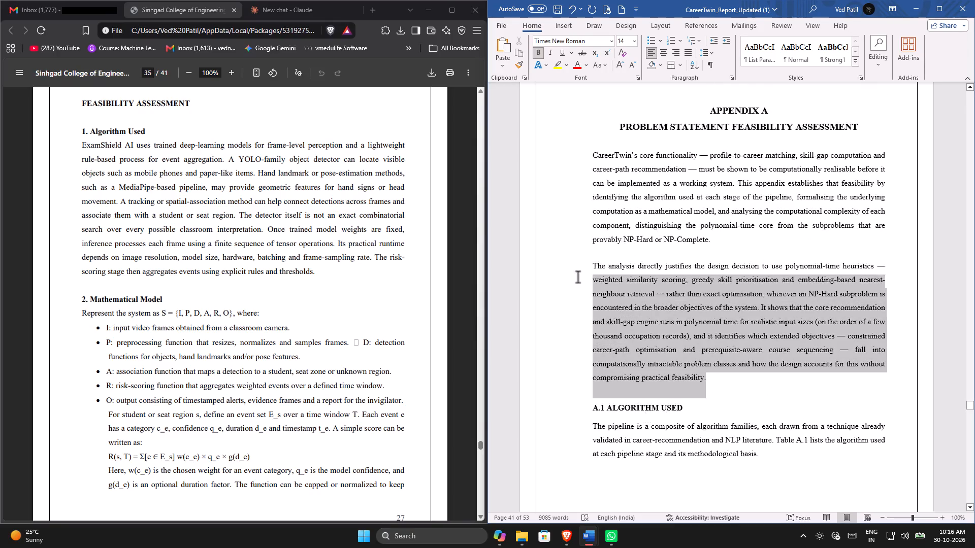
left_click_drag(577, 277, 572, 266)
key("BackSpace")
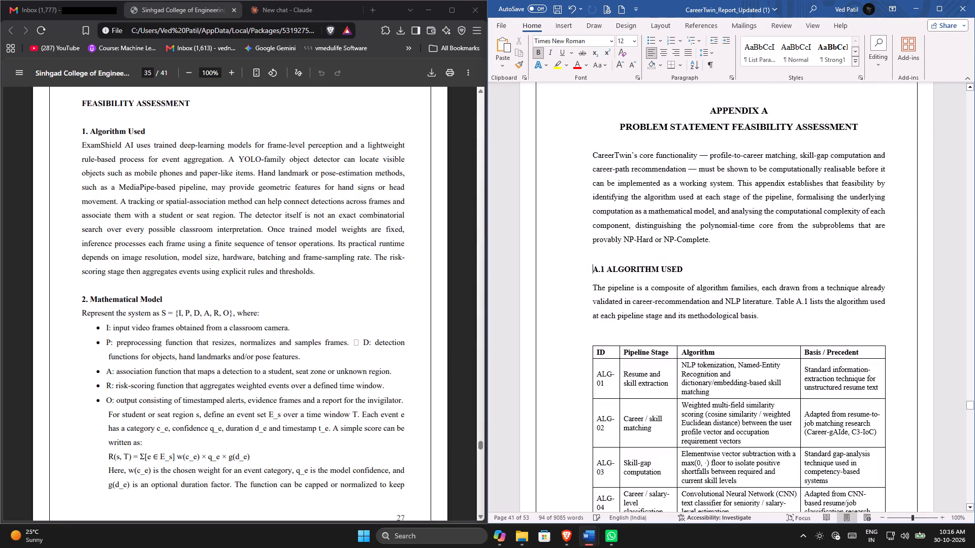
Shorten the heading under the Appendix A title to "FEASIBILITY ASSESSMENT" and left-align it, matching the sample.
left_click(713, 242)
scroll(216, 290, "up", 4)
scroll(183, 295, "down", 1)
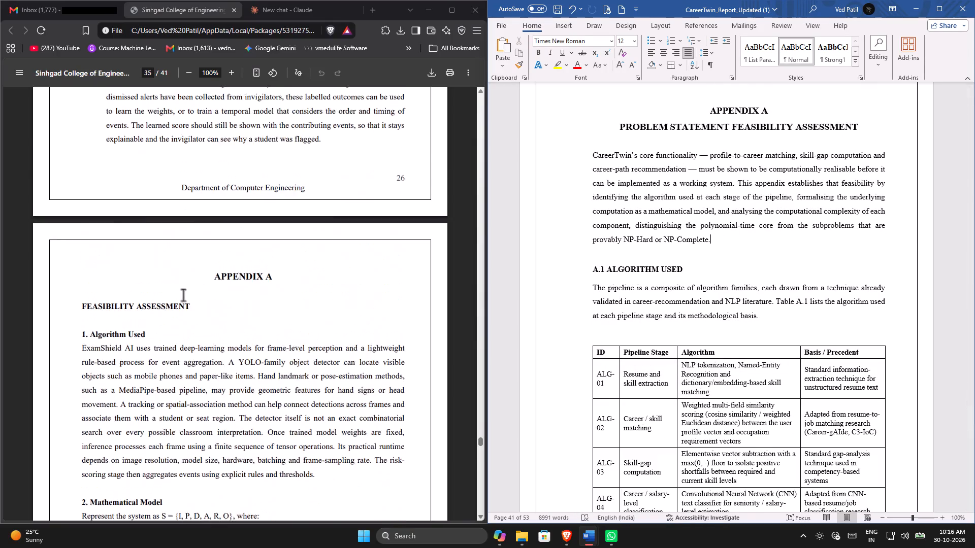
scroll(183, 295, "down", 1)
left_click(732, 128)
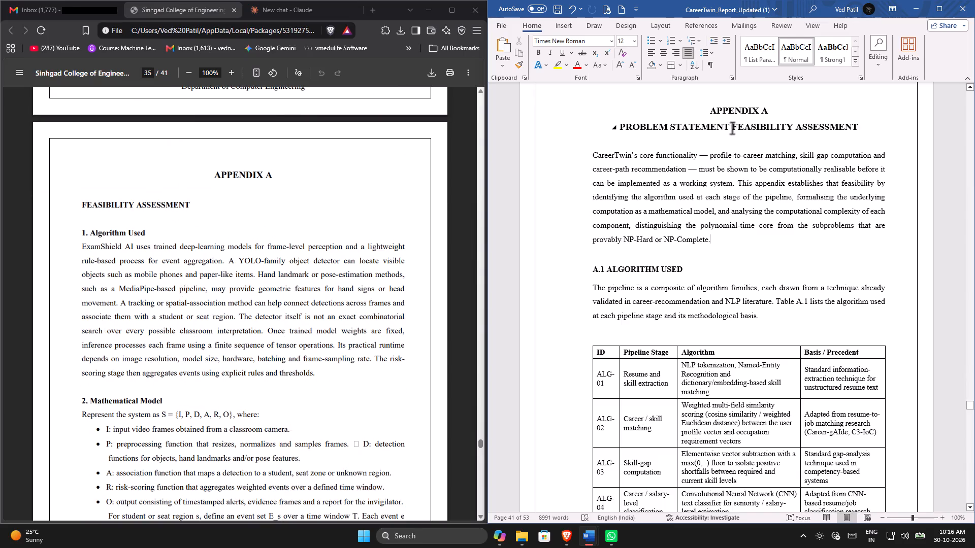
key("BackSpace")
key("BackSpace")
key("BackSpace")
key("BackSpace")
key("BackSpace")
key("BackSpace")
key("BackSpace")
key("BackSpace")
key("BackSpace")
key("BackSpace")
key("BackSpace")
key("BackSpace")
key("BackSpace")
key("BackSpace")
key("BackSpace")
key("BackSpace")
key("BackSpace")
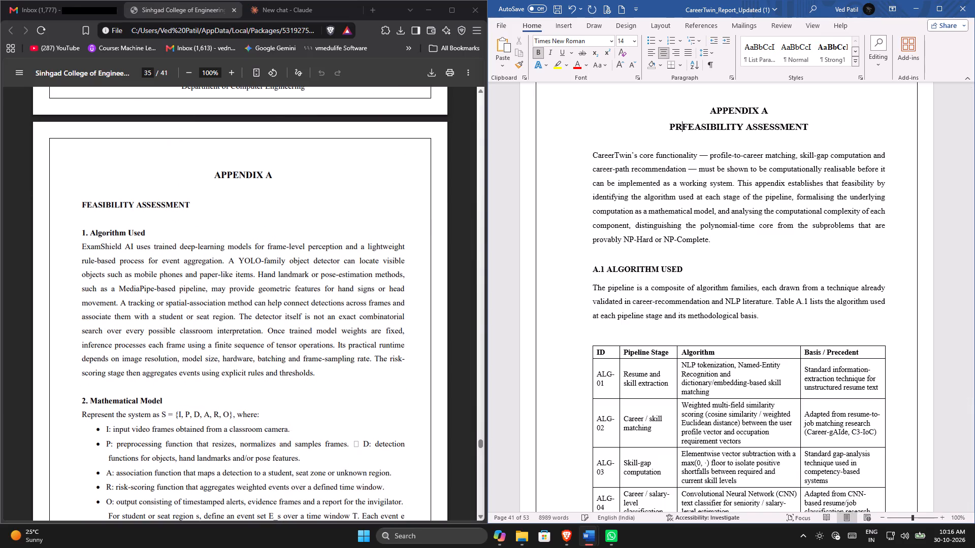
key("BackSpace")
key("BackSpace")
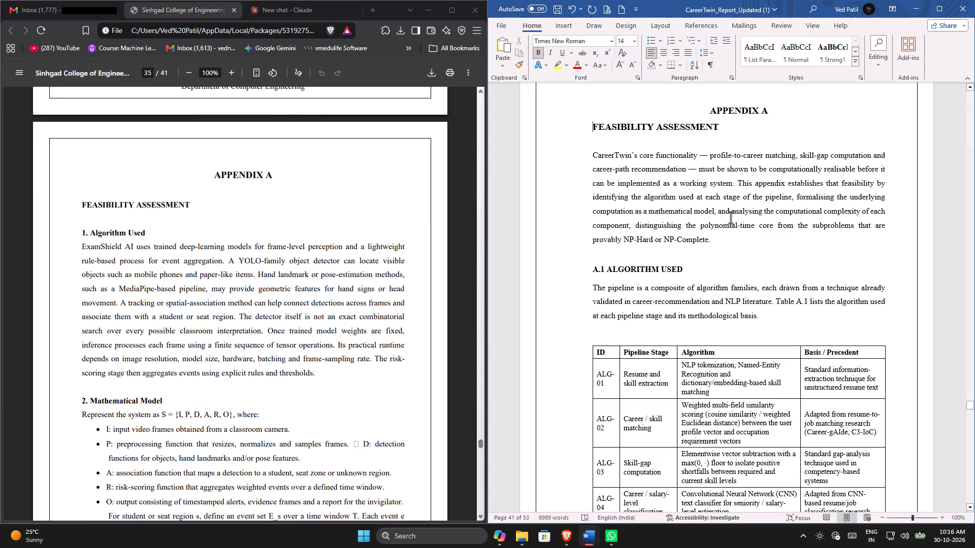
Delete the introductory paragraph beginning "CareerTwin's core functionality" above section A.1 Algorithm Used.
left_click_drag(723, 238, 562, 155)
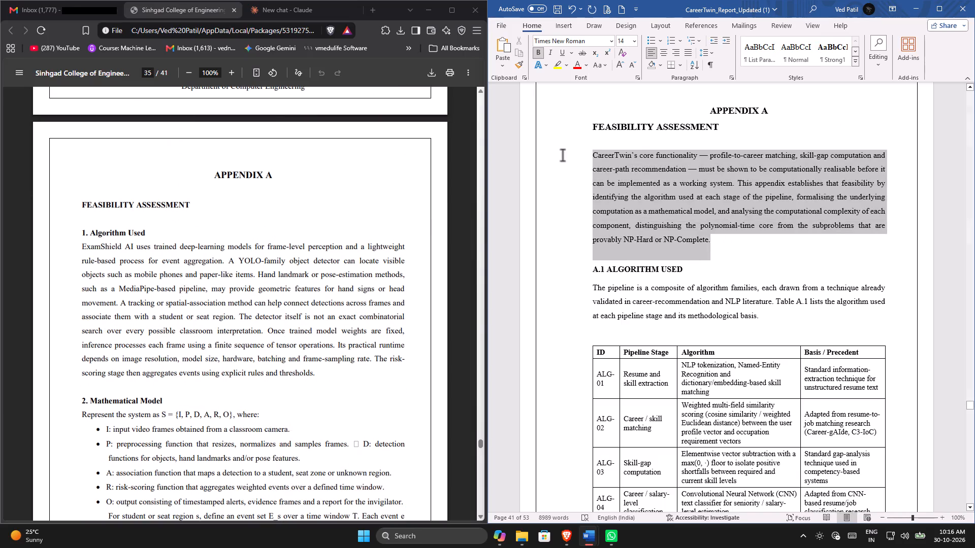
left_click_drag(562, 155, 562, 153)
key("BackSpace")
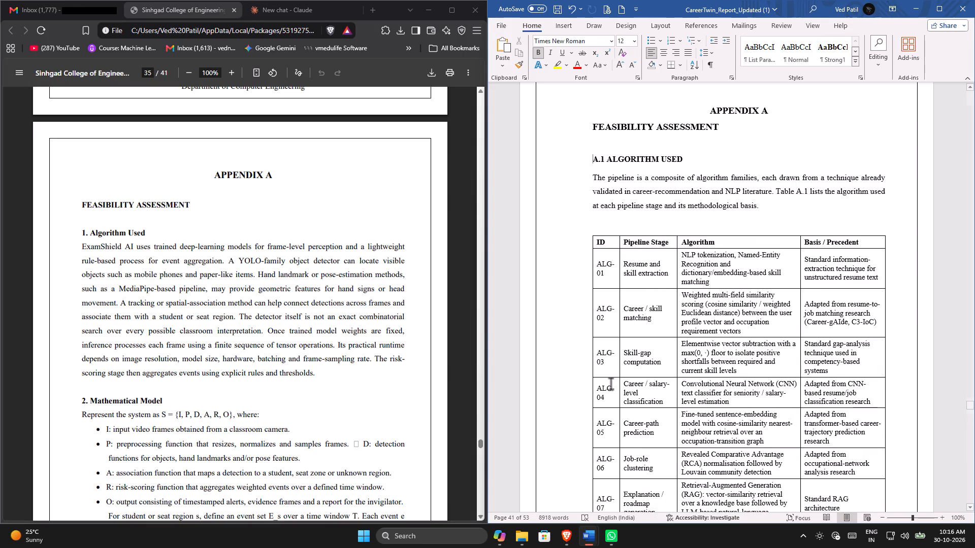
Delete the paragraph beginning "In summary, the algorithm set combines classification" below the Table A.1 caption.
scroll(630, 374, "down", 17)
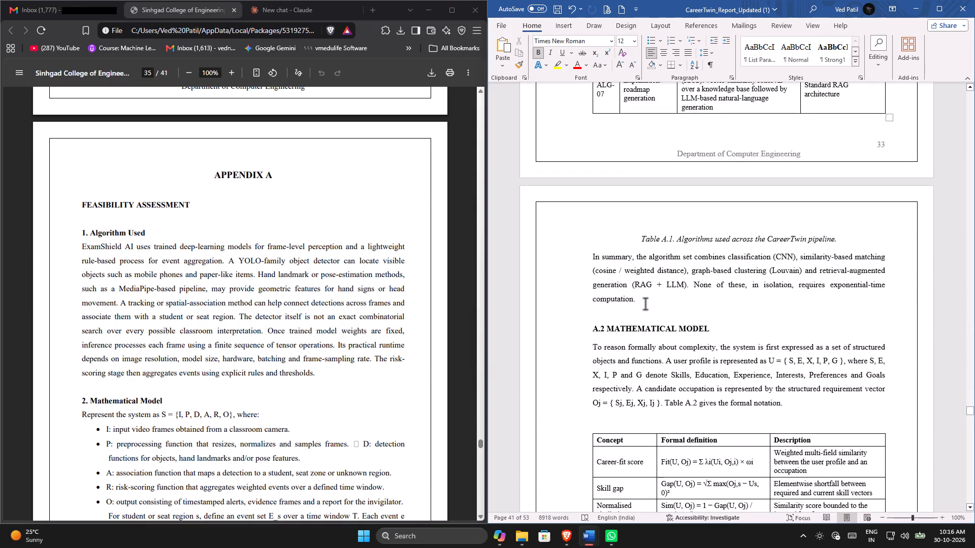
left_click_drag(645, 303, 566, 264)
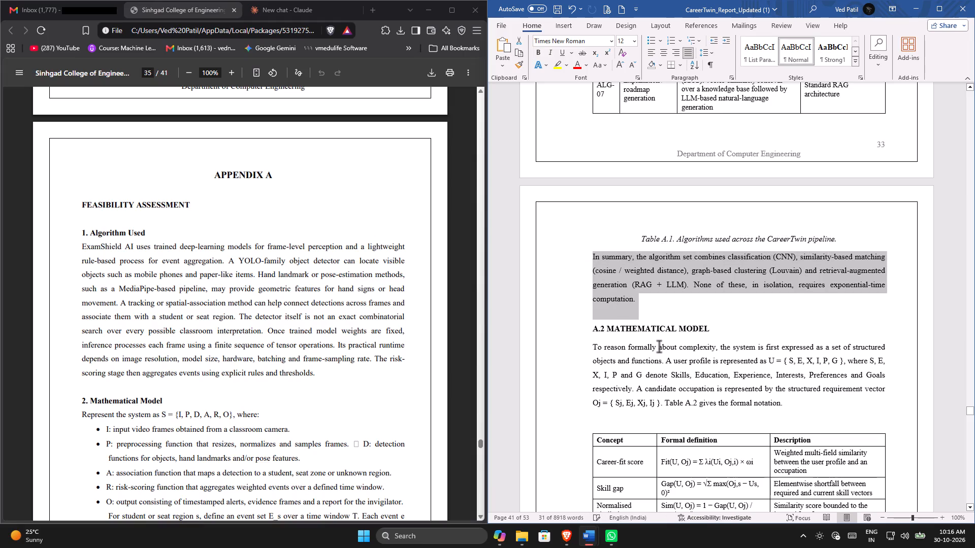
key("BackSpace")
Tighten the spacing between the "FEASIBILITY ASSESSMENT" heading and the A.1 Algorithm Used heading by rejoining and splitting the two lines.
scroll(661, 347, "up", 15)
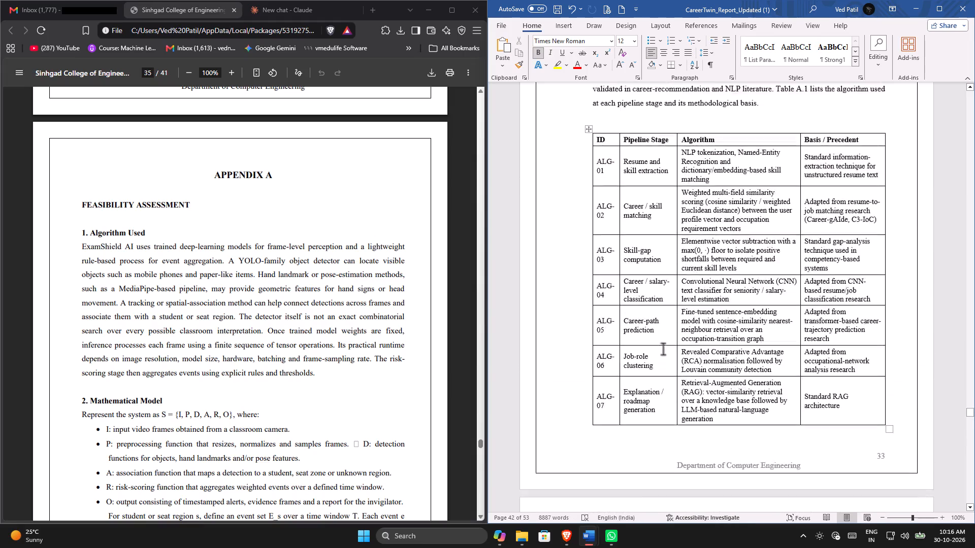
scroll(663, 349, "up", 3)
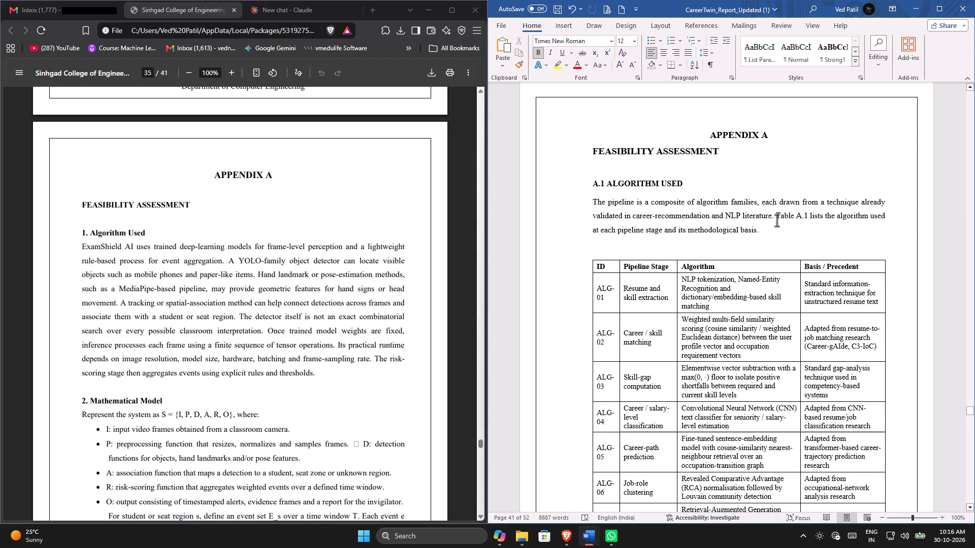
scroll(654, 348, "down", 6)
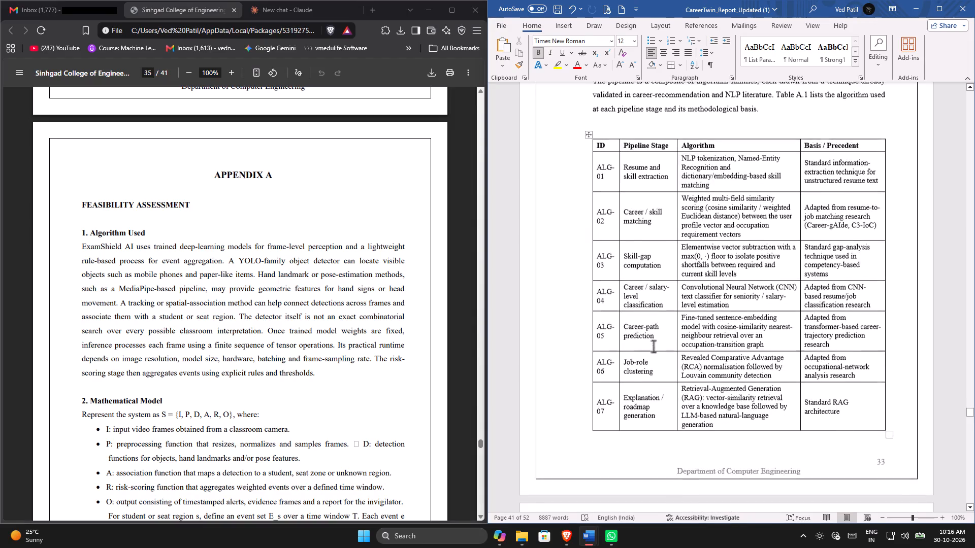
scroll(653, 346, "down", 6)
scroll(653, 346, "up", 7)
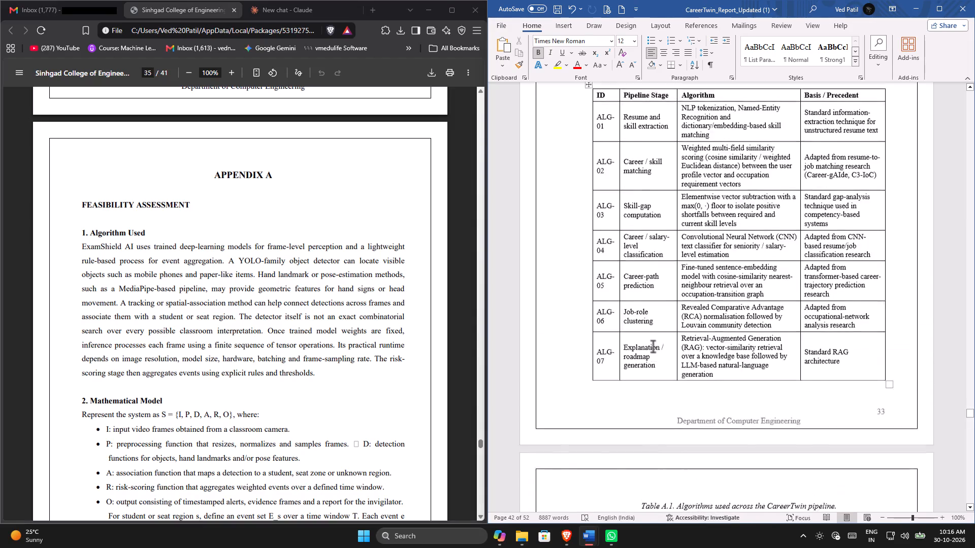
scroll(653, 346, "up", 8)
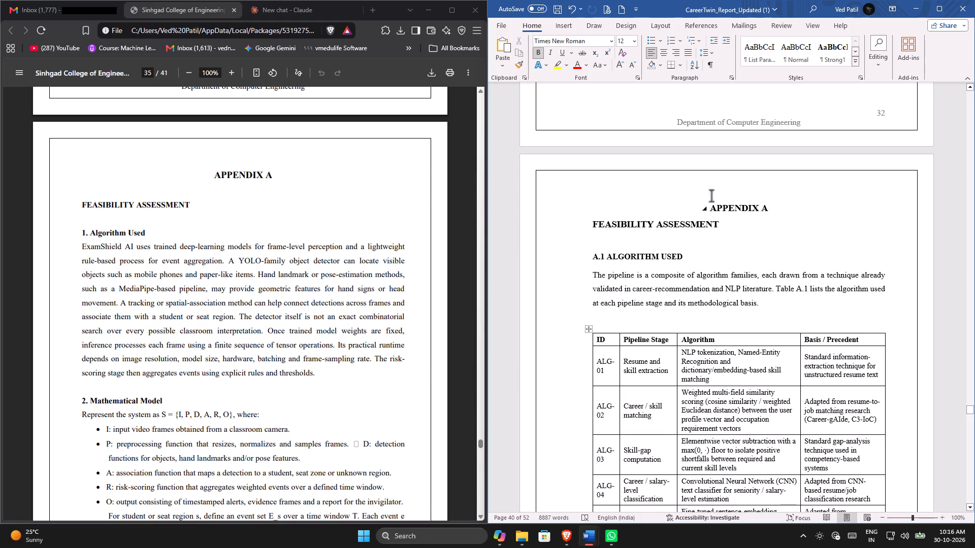
left_click(725, 224)
key("Delete")
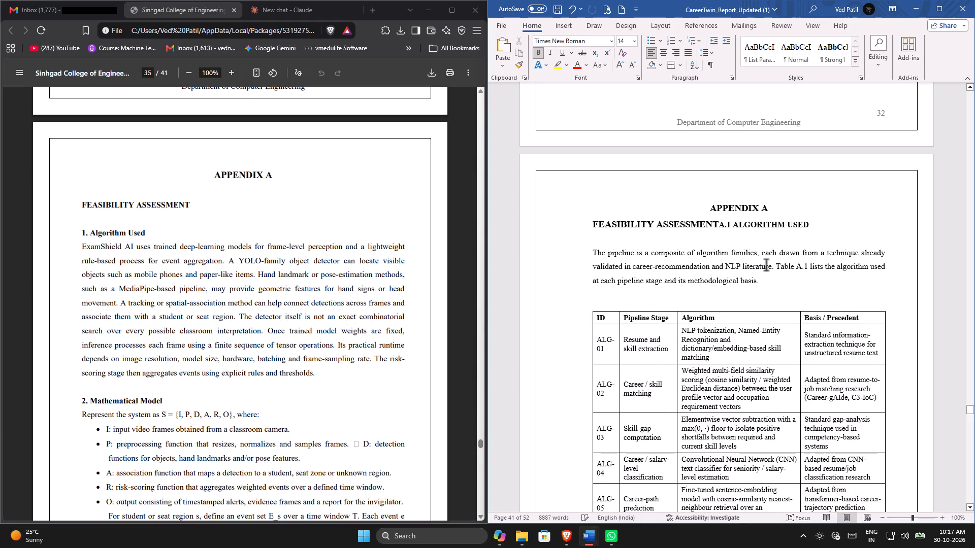
key("Return")
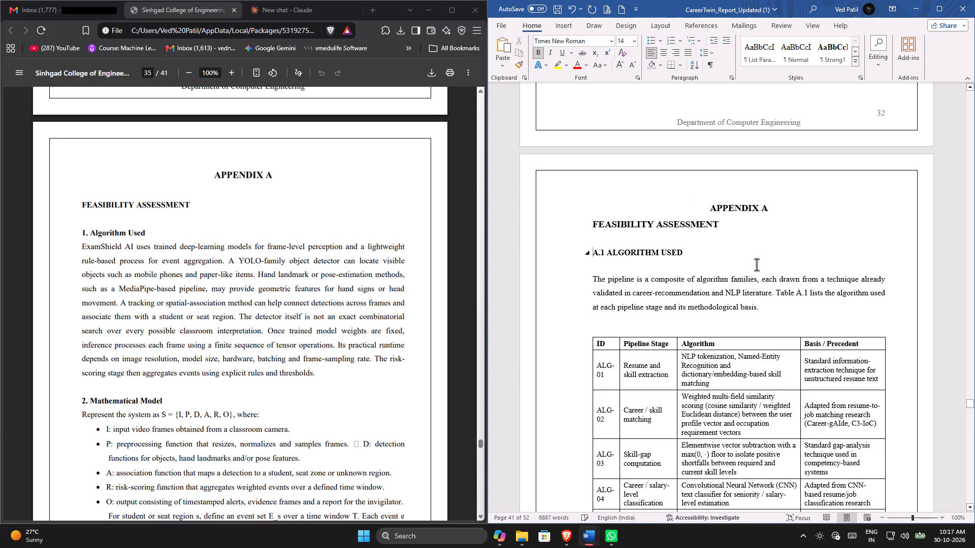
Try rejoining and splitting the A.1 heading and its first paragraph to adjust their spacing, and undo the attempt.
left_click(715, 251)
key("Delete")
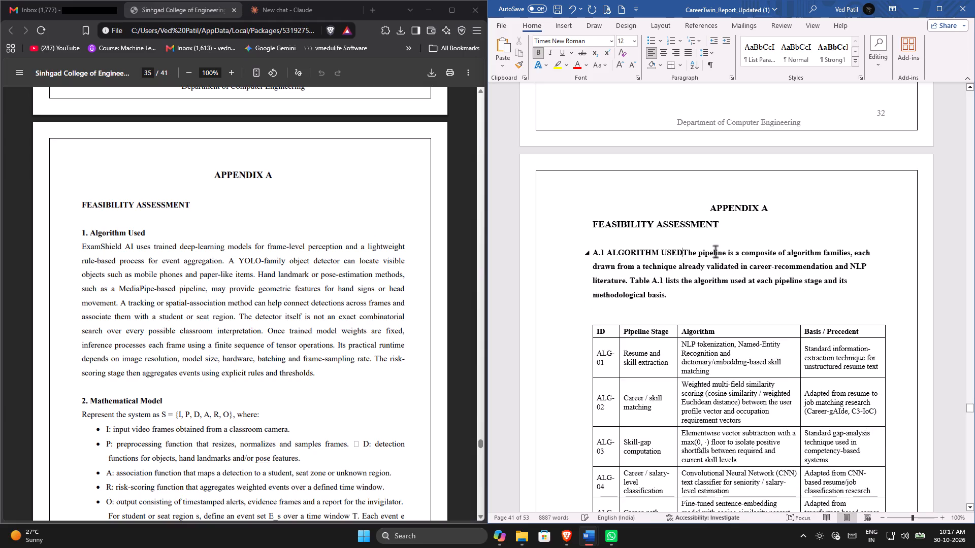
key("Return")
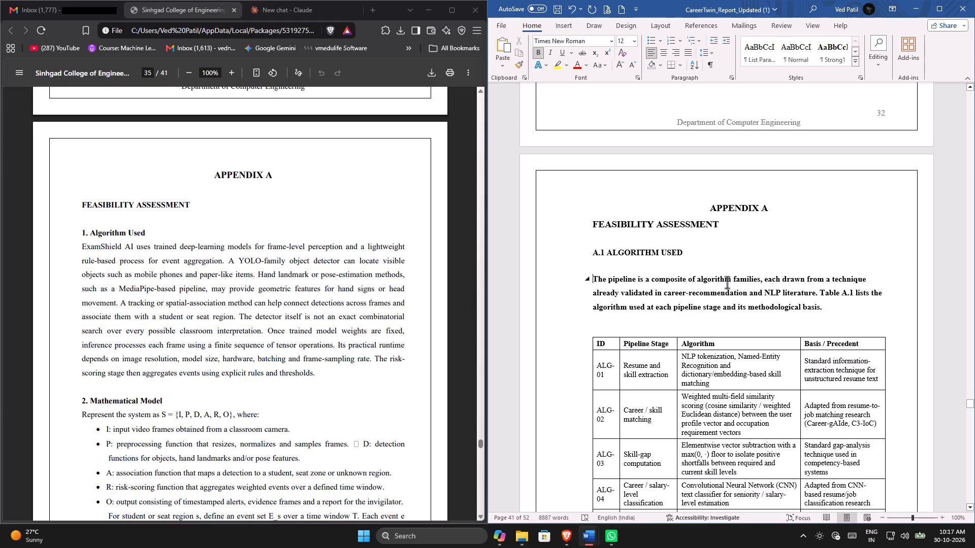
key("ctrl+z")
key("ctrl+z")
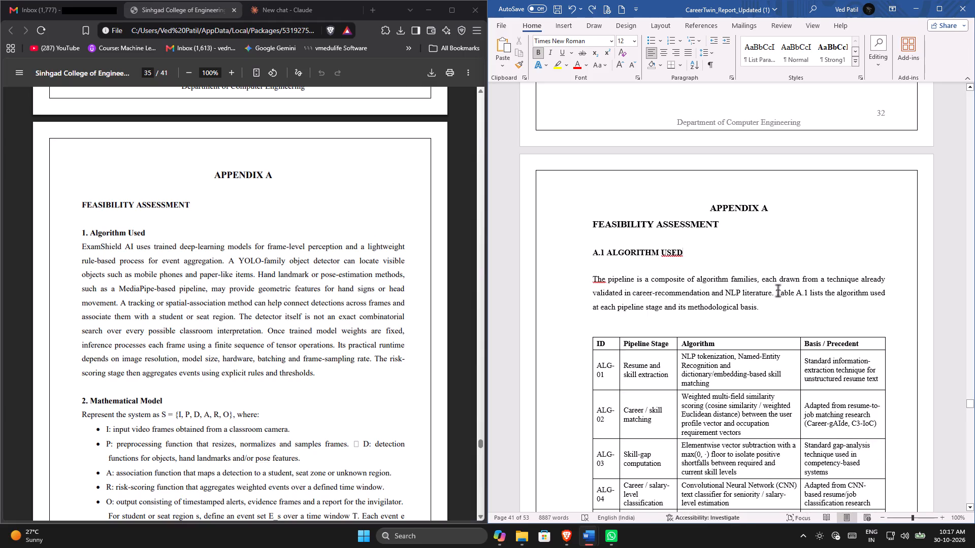
Compare the Appendix A algorithm, mathematical model and NP-Hard analysis sections with the sample, continuing to Appendix B.
scroll(757, 312, "down", 15)
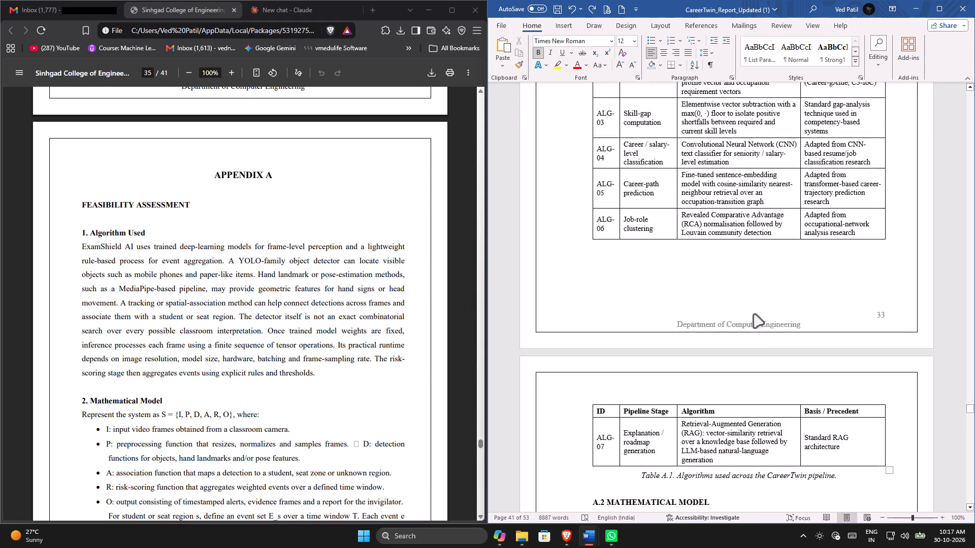
scroll(754, 315, "down", 4)
scroll(754, 315, "up", 5)
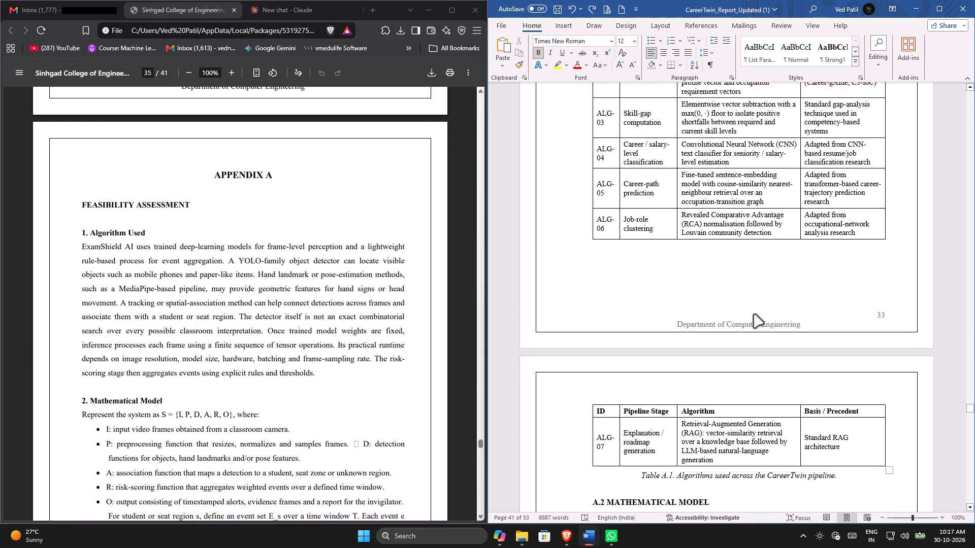
scroll(754, 315, "up", 9)
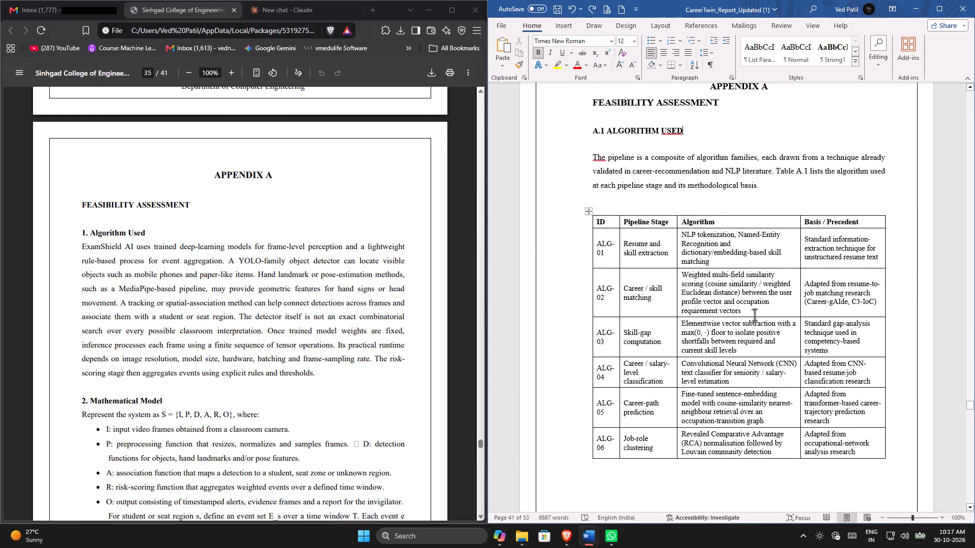
scroll(754, 315, "down", 19)
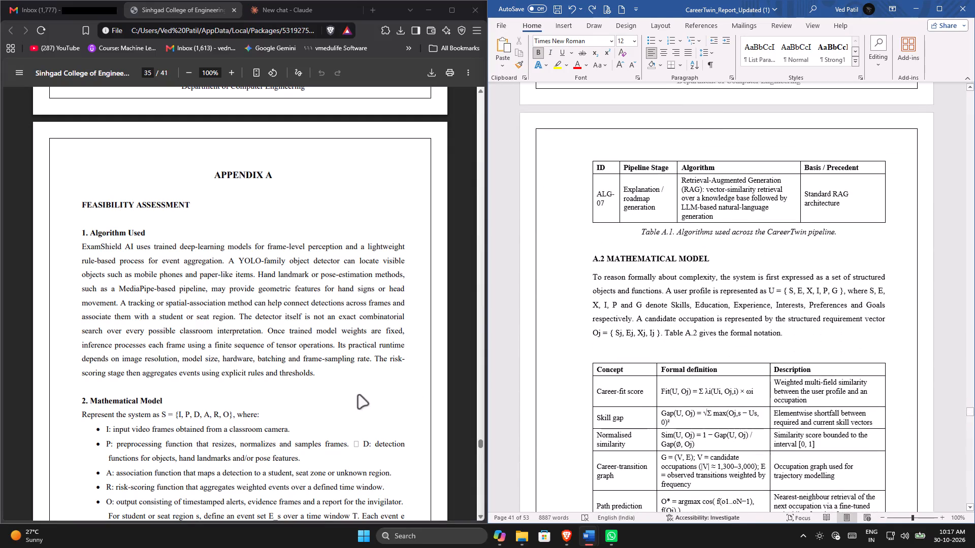
scroll(359, 394, "down", 4)
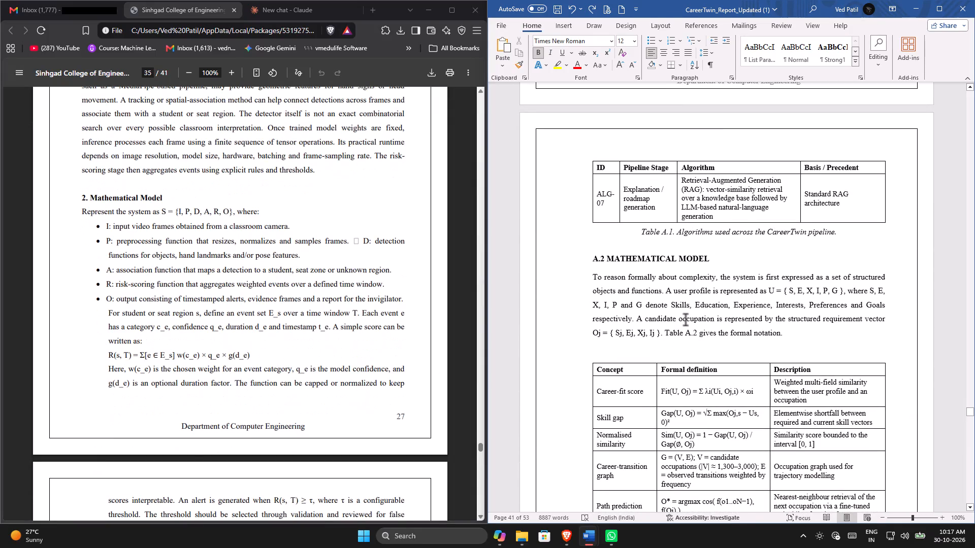
scroll(685, 319, "down", 4)
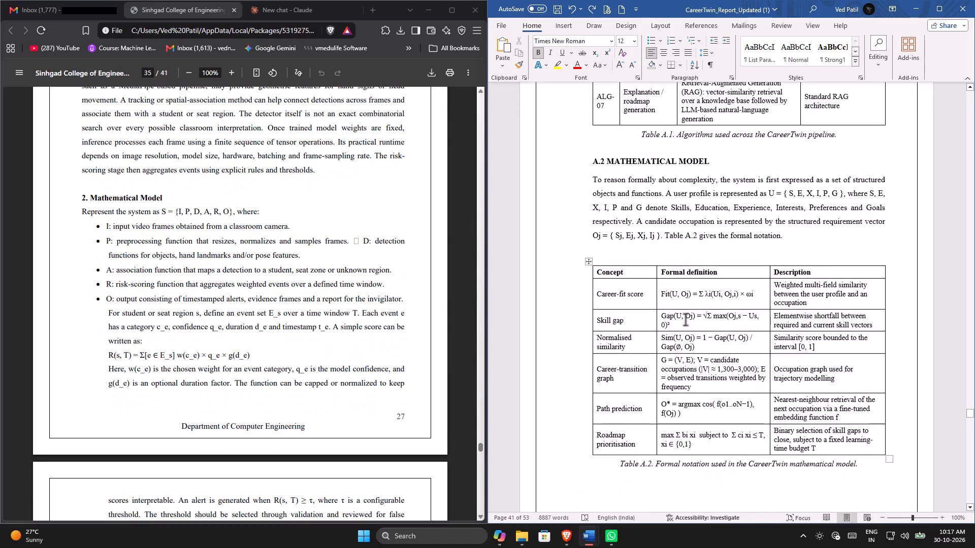
scroll(348, 415, "down", 5)
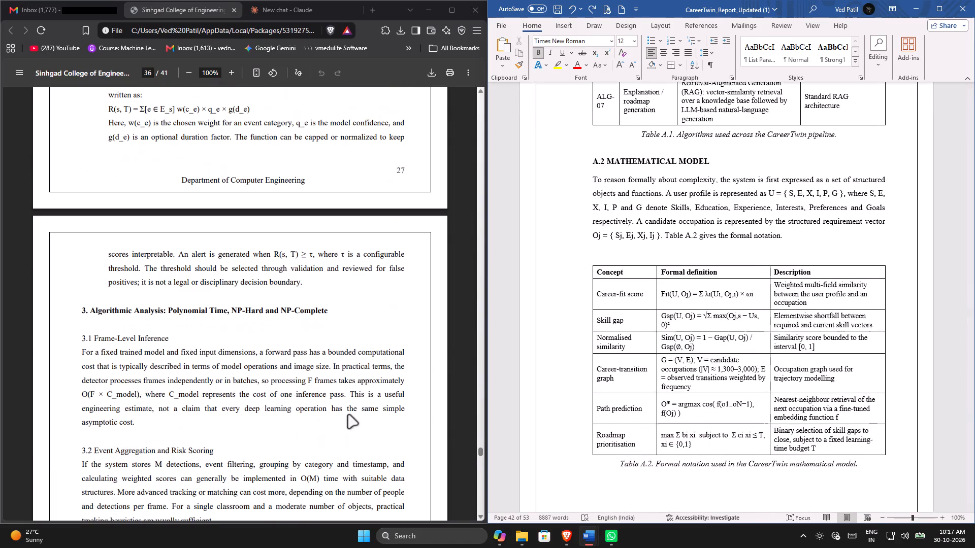
scroll(602, 354, "down", 10)
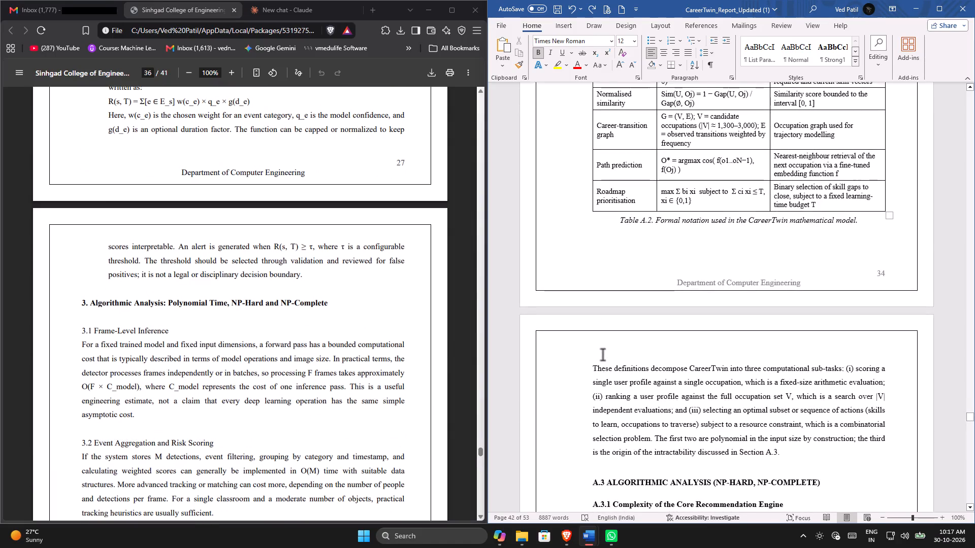
scroll(602, 354, "down", 9)
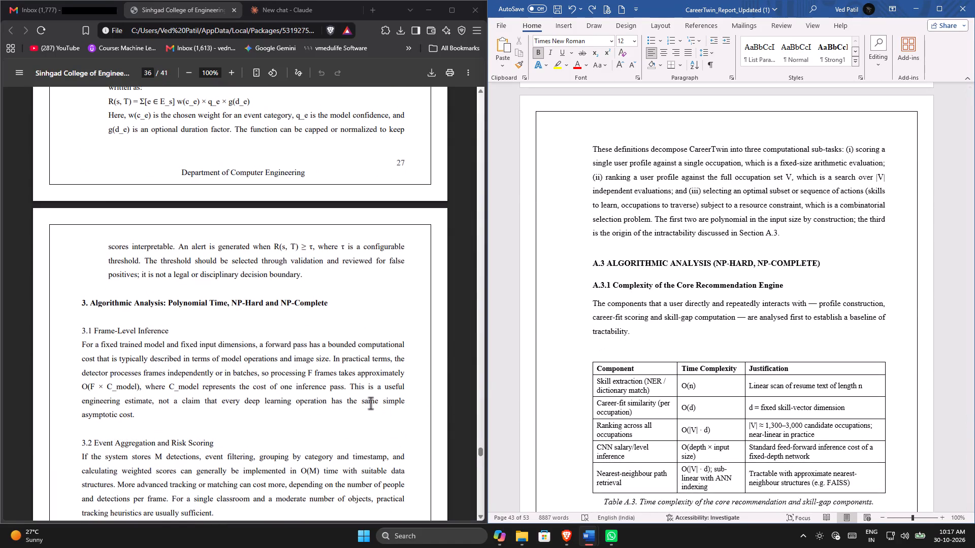
scroll(370, 403, "down", 5)
scroll(620, 342, "down", 9)
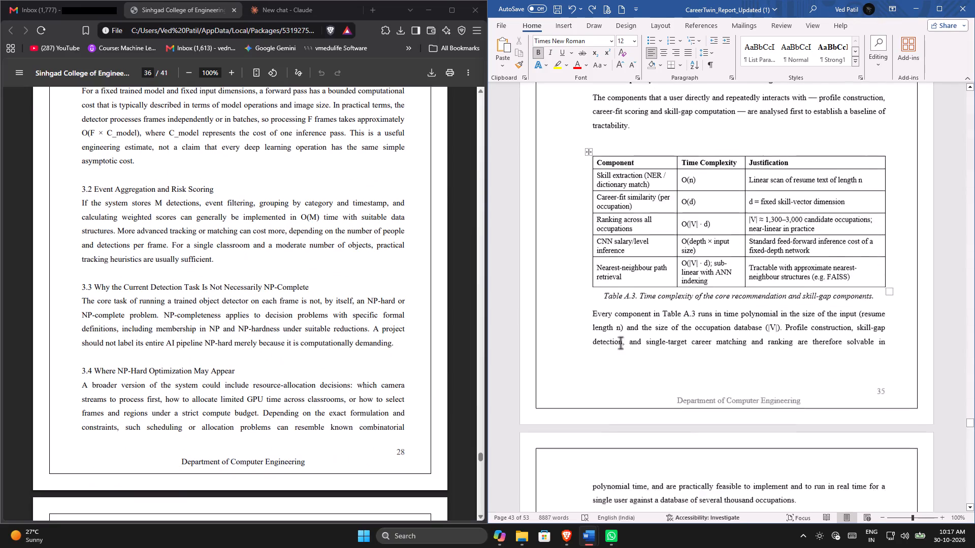
scroll(620, 342, "down", 8)
scroll(620, 342, "down", 19)
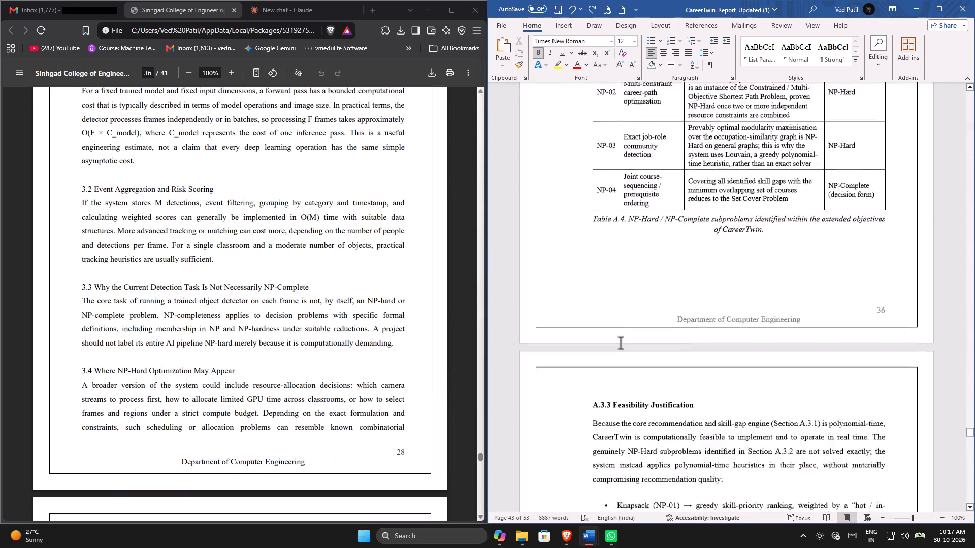
scroll(620, 342, "down", 5)
scroll(369, 367, "up", 3)
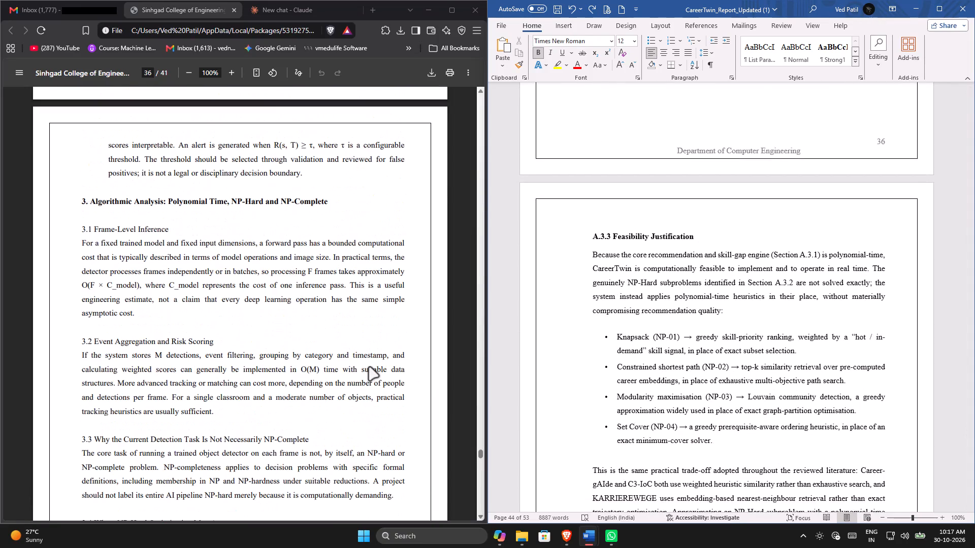
scroll(369, 367, "down", 16)
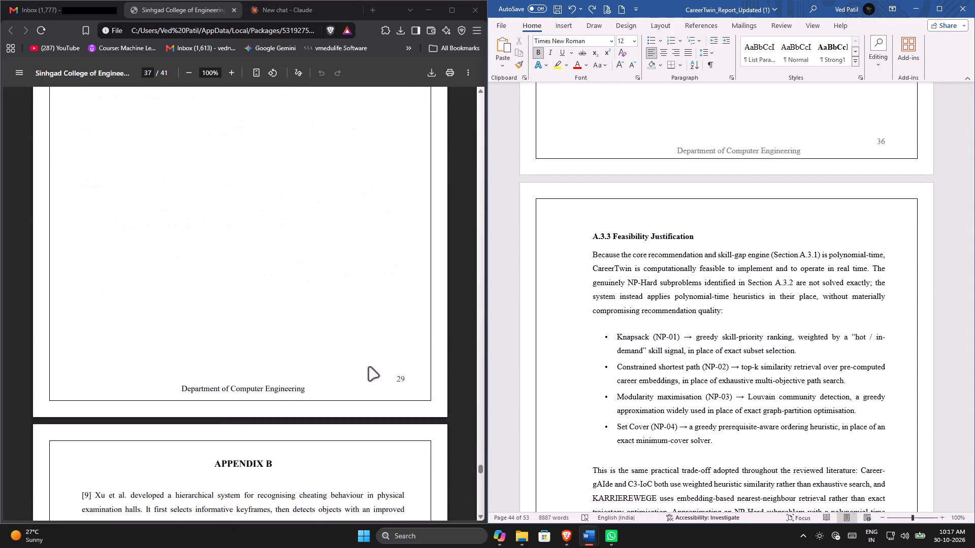
scroll(369, 367, "down", 3)
scroll(736, 305, "down", 18)
Delete the paragraph beginning "This is the same practical trade-off" at the end of section A.3.3 Feasibility Justification.
scroll(812, 312, "up", 8)
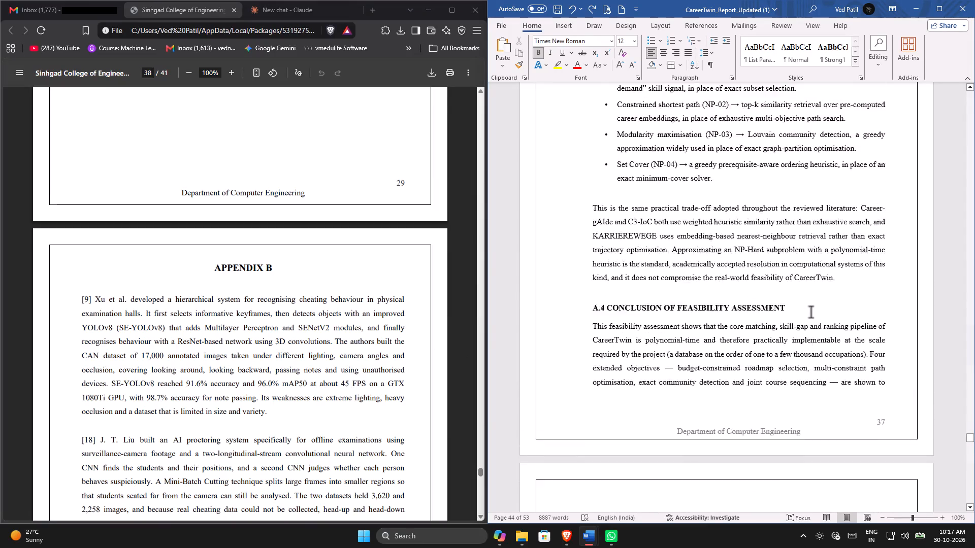
scroll(810, 312, "up", 5)
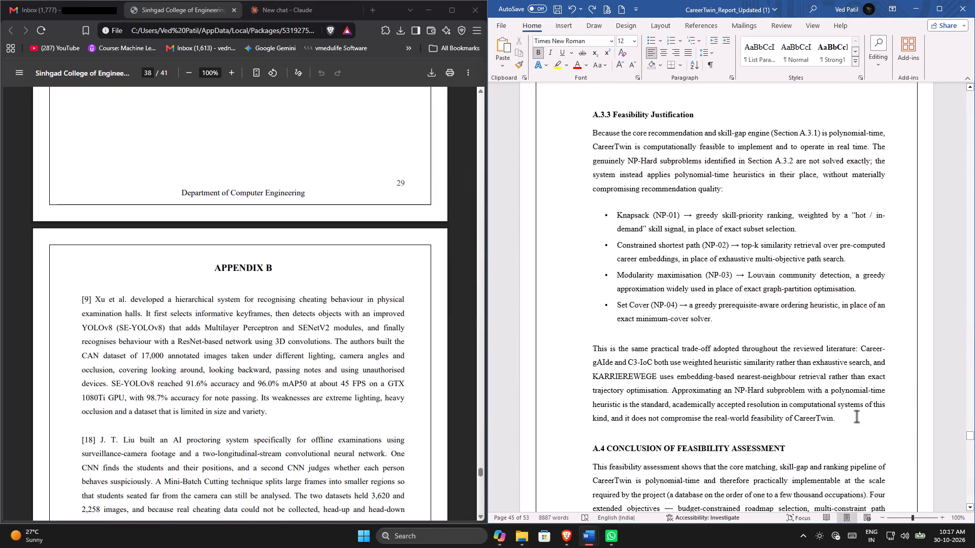
left_click_drag(850, 422, 591, 344)
key("BackSpace")
Left-align the "DETAILS OF PAPERS REFERRED" heading under the Appendix B title.
scroll(760, 341, "down", 4)
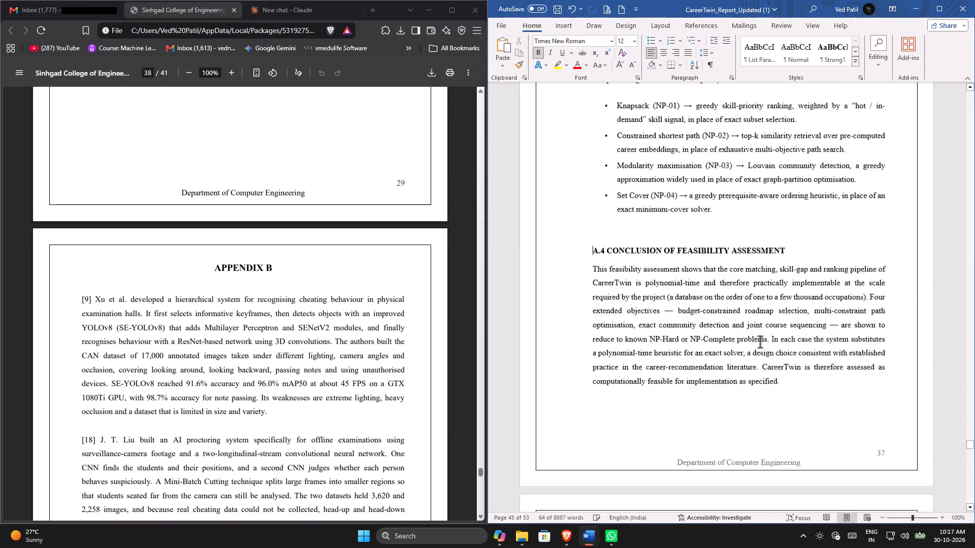
scroll(760, 341, "down", 13)
scroll(330, 335, "down", 2)
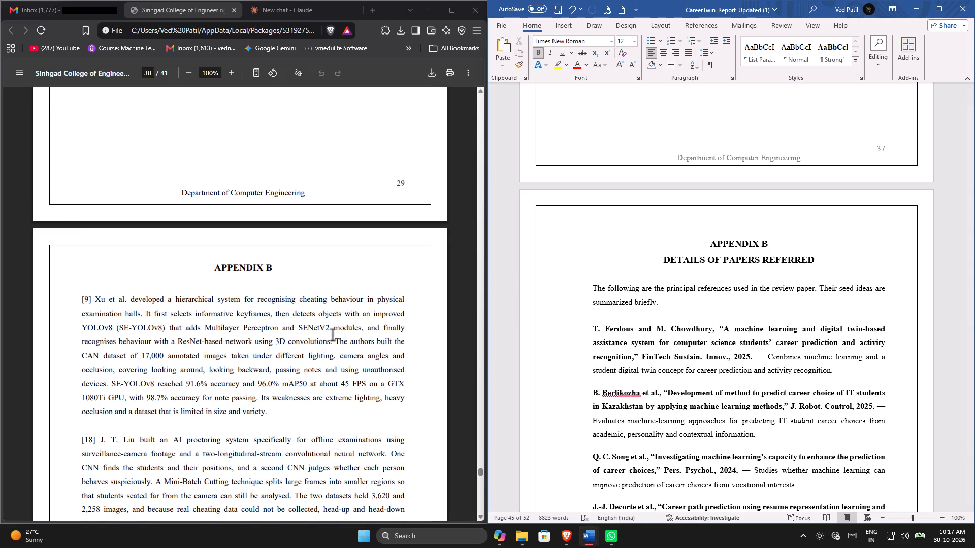
scroll(332, 334, "down", 3)
scroll(336, 334, "up", 2)
scroll(336, 334, "down", 1)
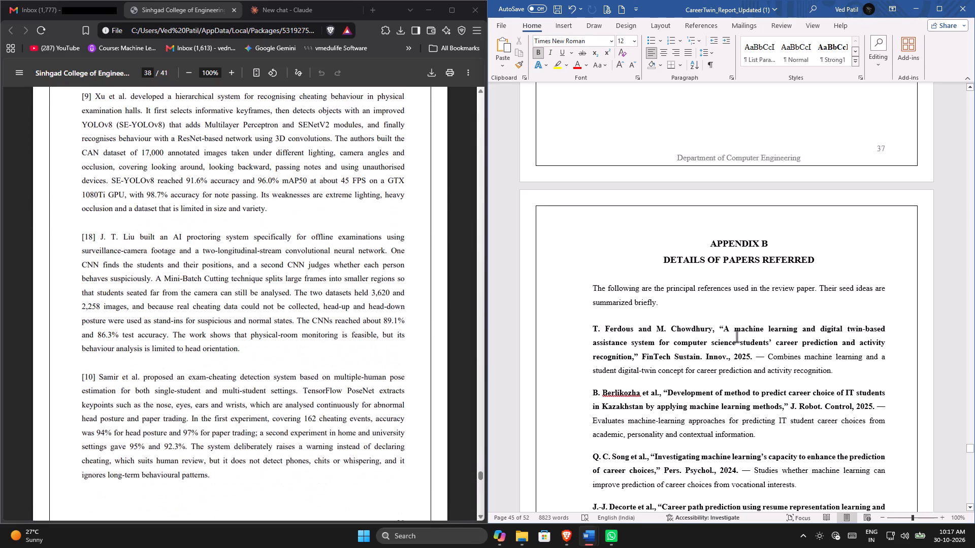
scroll(309, 353, "up", 3)
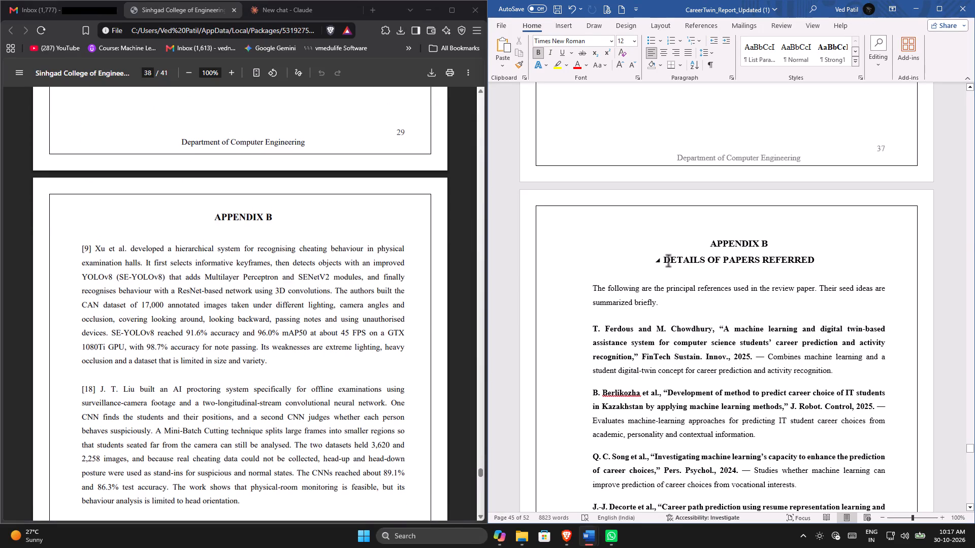
left_click(664, 260)
key("BackSpace")
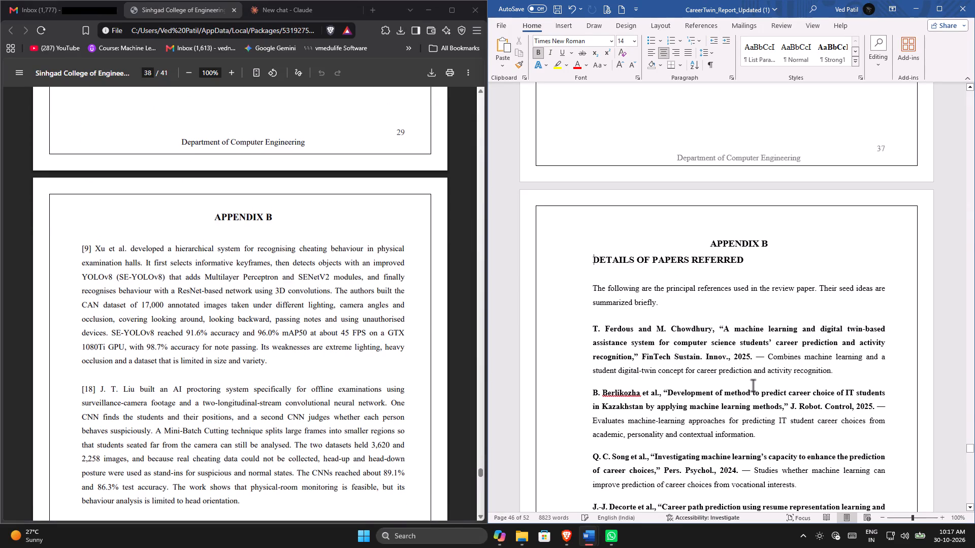
Review the Appendix B paper entries from the heading to the last one, checking their length against the sample's Appendix B.
scroll(725, 395, "down", 20)
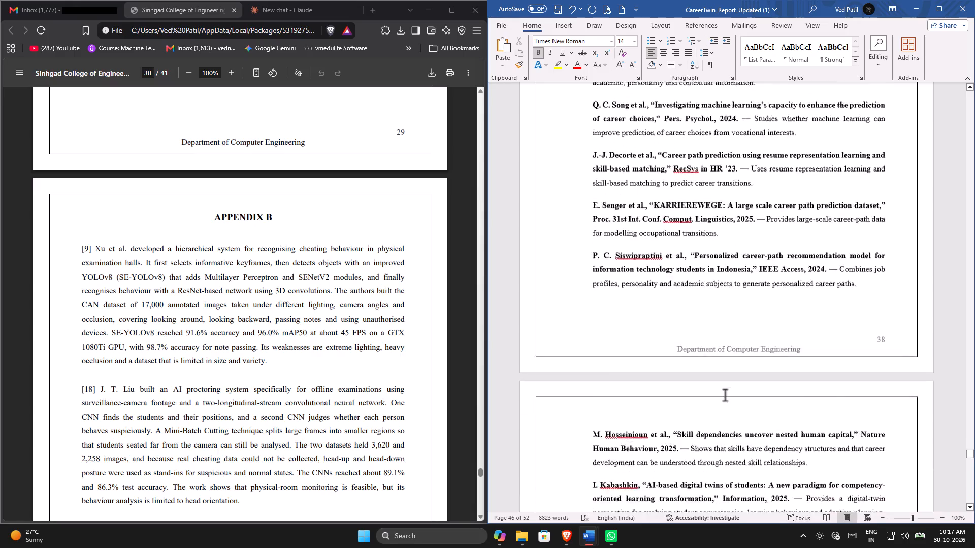
scroll(725, 395, "down", 11)
scroll(278, 395, "down", 17)
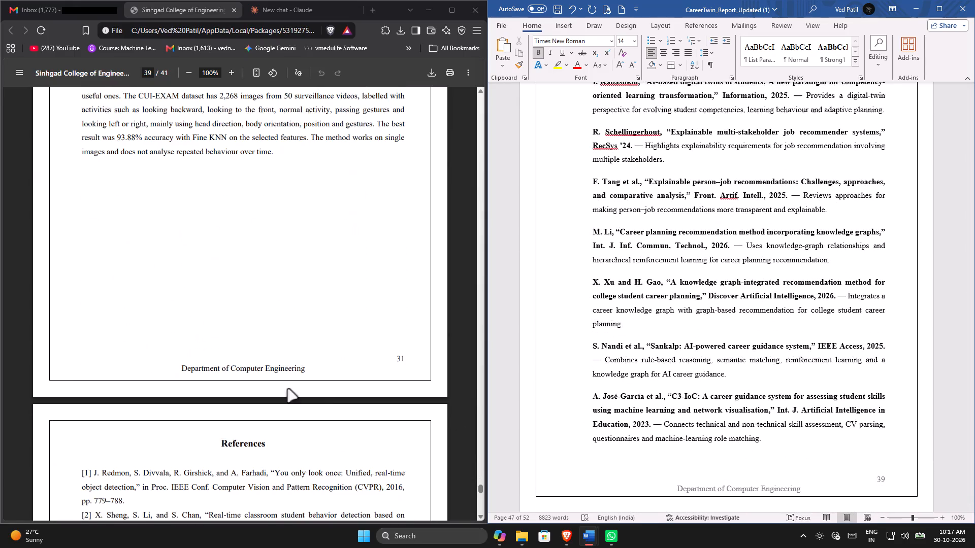
scroll(678, 370, "down", 20)
scroll(678, 370, "down", 12)
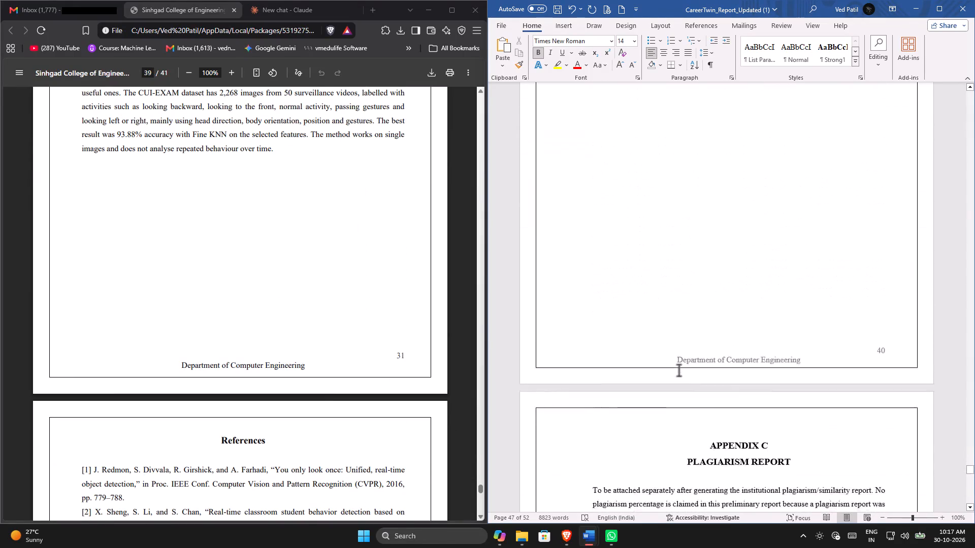
scroll(678, 370, "up", 16)
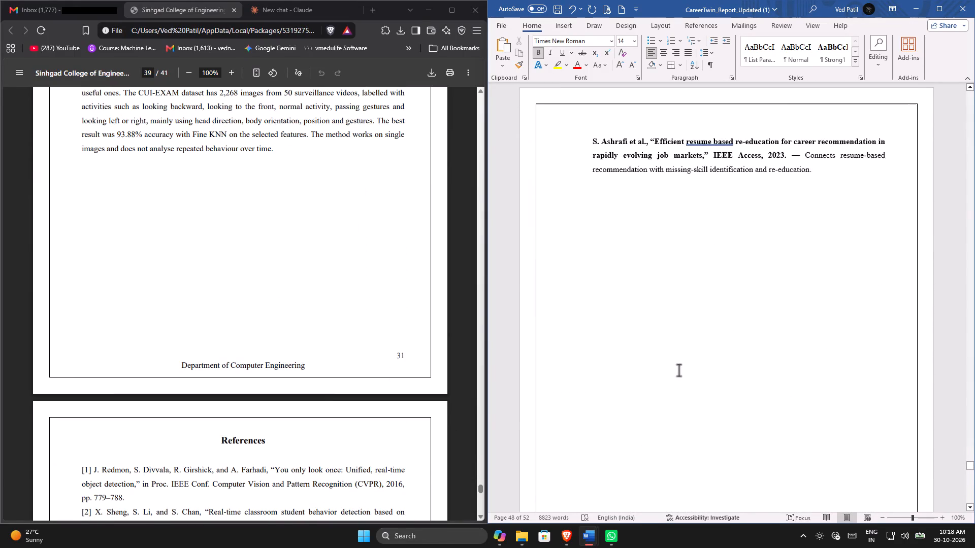
scroll(678, 370, "up", 8)
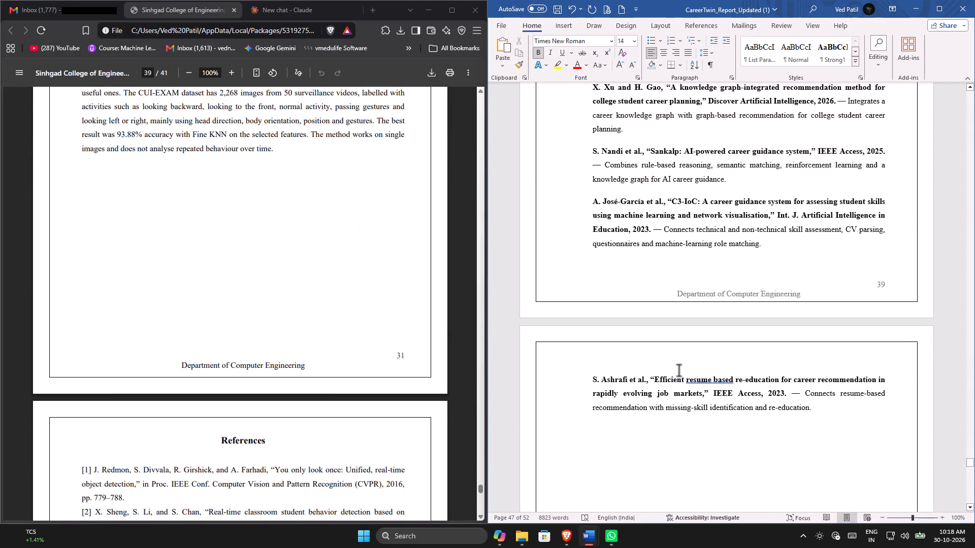
scroll(678, 370, "up", 9)
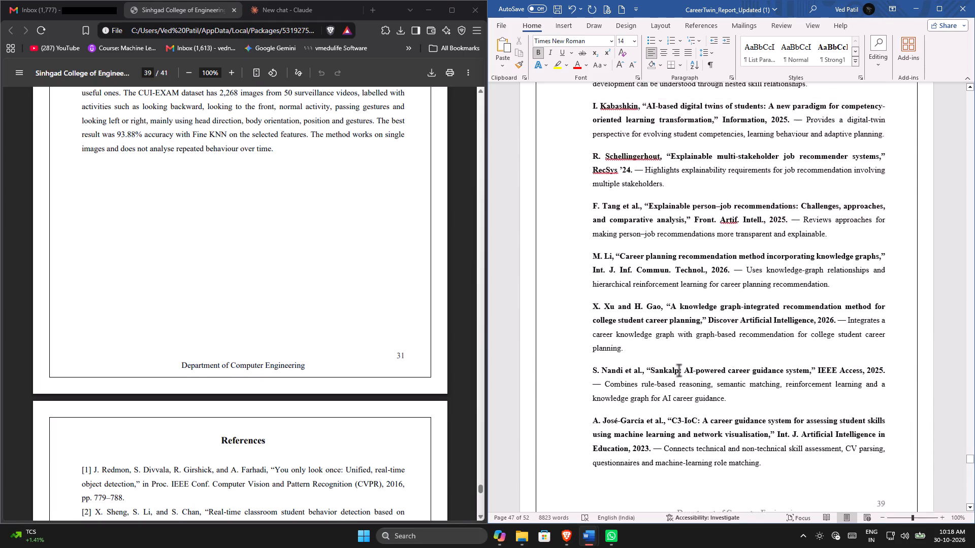
scroll(678, 370, "up", 15)
scroll(678, 370, "up", 10)
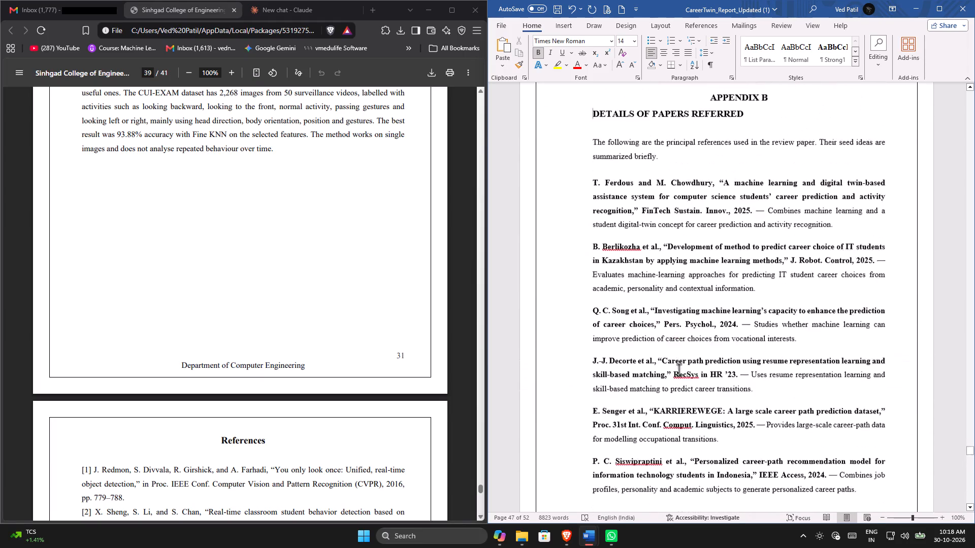
Delete the last Appendix B entry, "Efficient resume based re-education for career recommendation", along with its leftover empty paragraph.
scroll(678, 370, "down", 3)
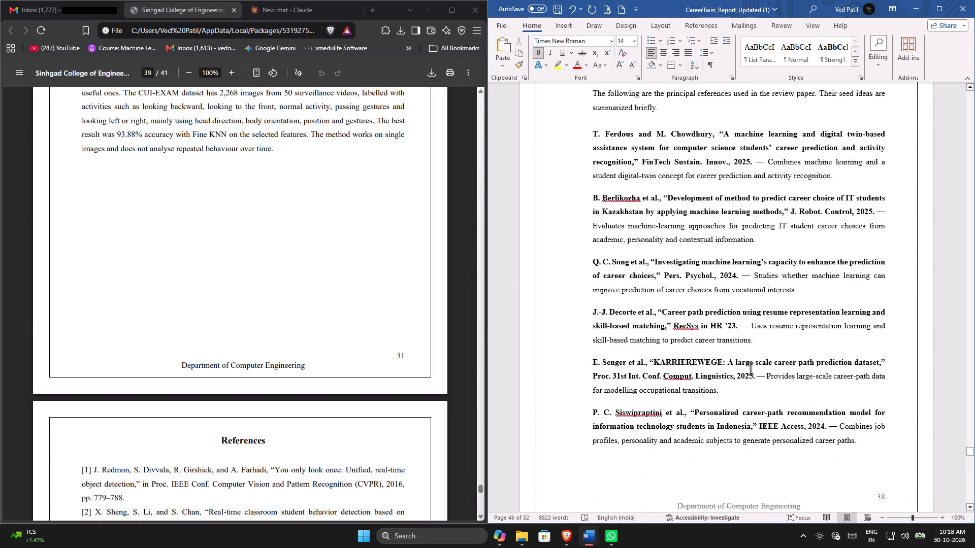
scroll(775, 355, "down", 11)
scroll(775, 355, "down", 10)
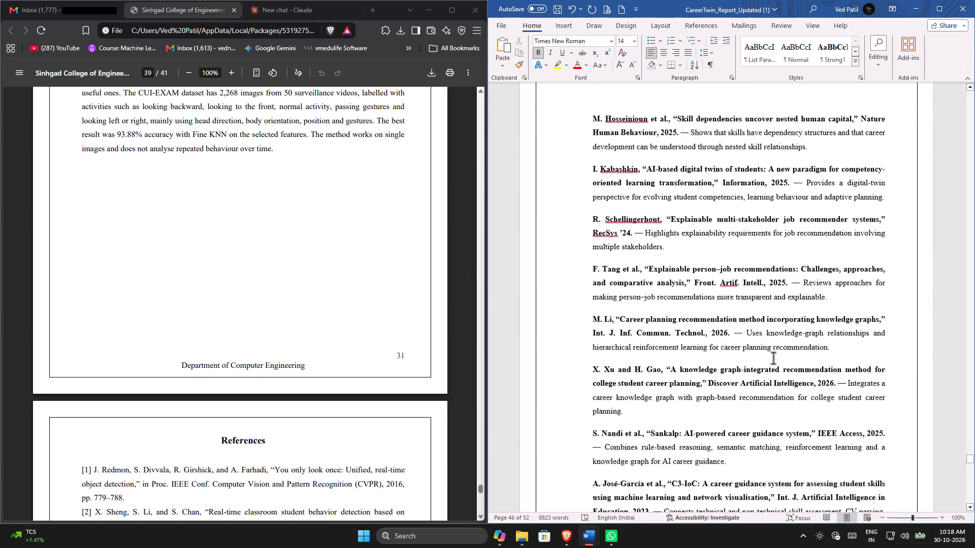
scroll(773, 358, "down", 12)
left_click_drag(816, 363, 709, 351)
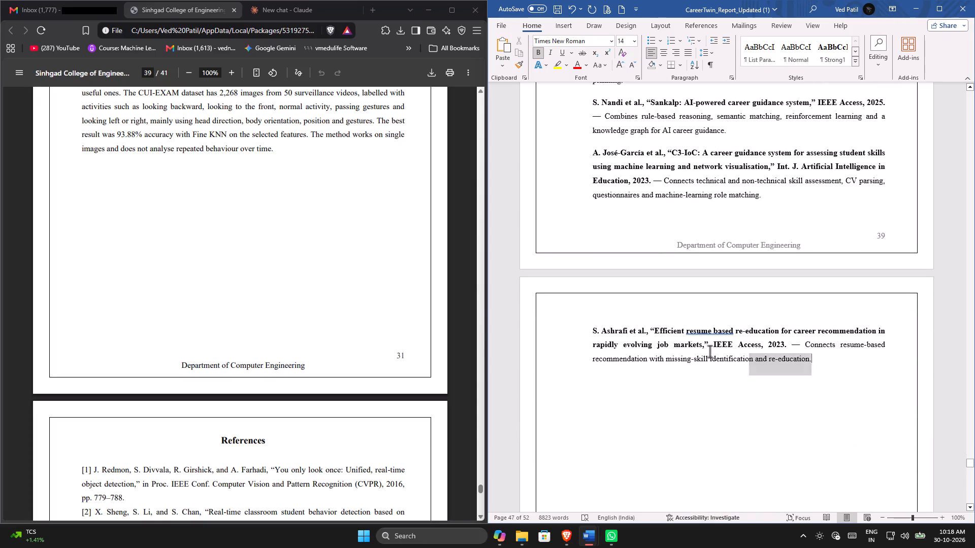
left_click_drag(709, 351, 590, 327)
key("BackSpace")
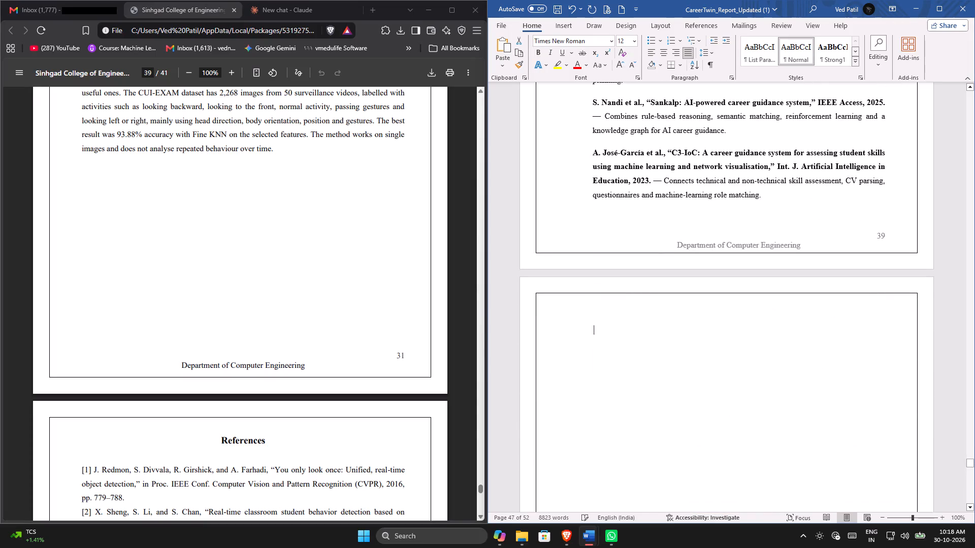
key("BackSpace")
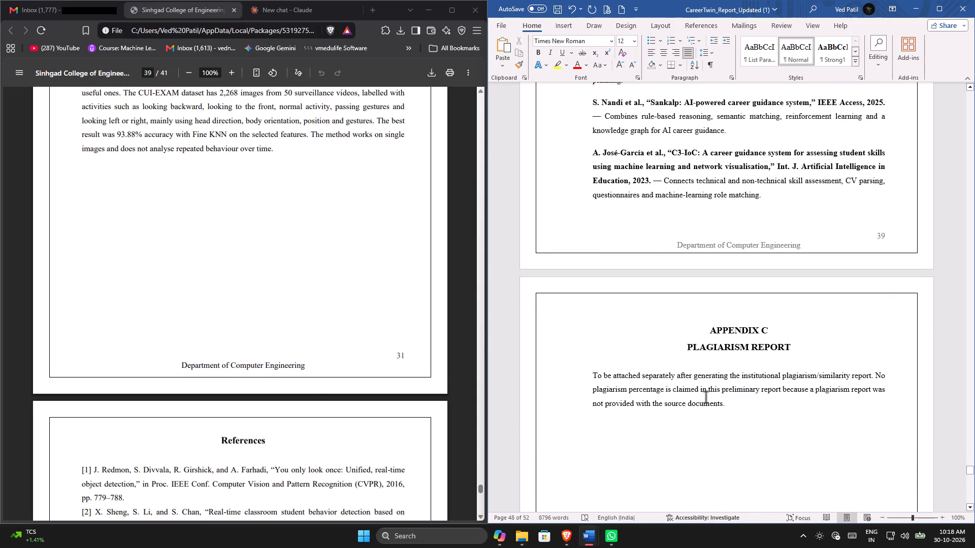
Compare the report's Appendix C and References pages with the sample's closing pages, through to the last reference in each.
scroll(298, 395, "down", 10)
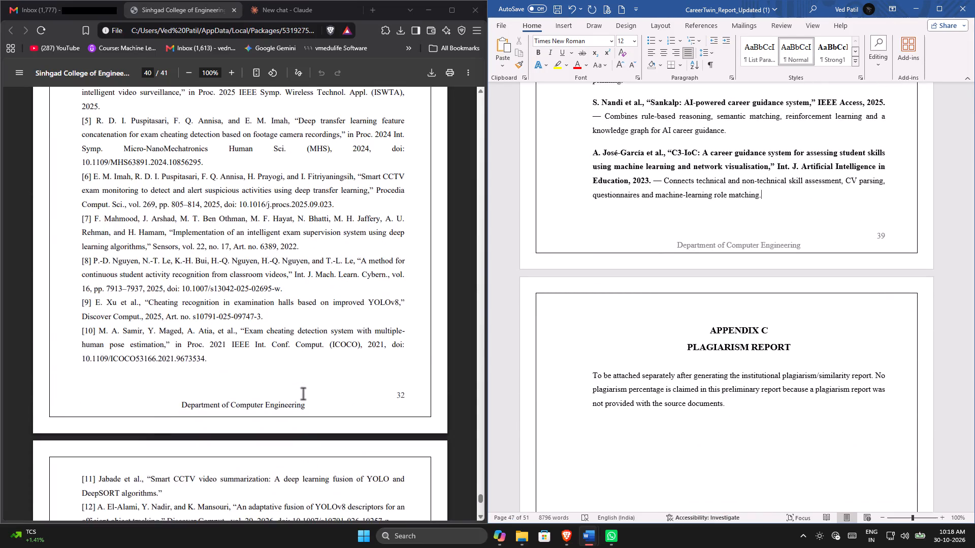
scroll(303, 393, "down", 5)
scroll(303, 393, "up", 16)
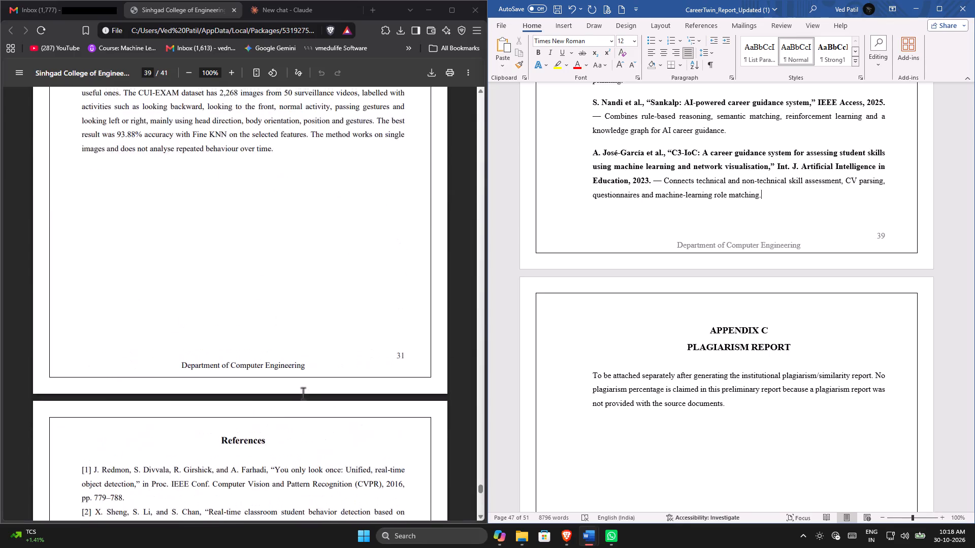
scroll(303, 393, "up", 4)
scroll(303, 393, "up", 18)
scroll(303, 393, "down", 2)
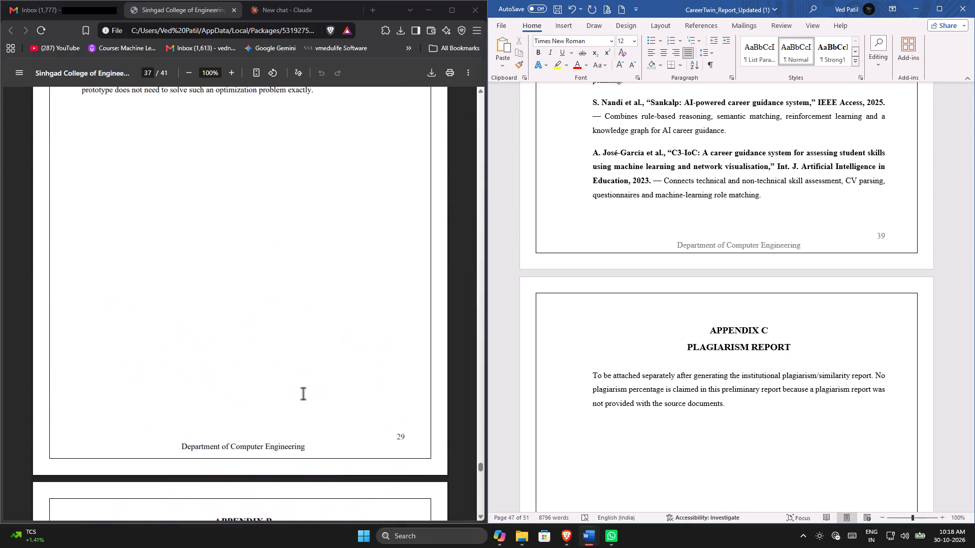
scroll(303, 393, "down", 17)
scroll(303, 393, "down", 10)
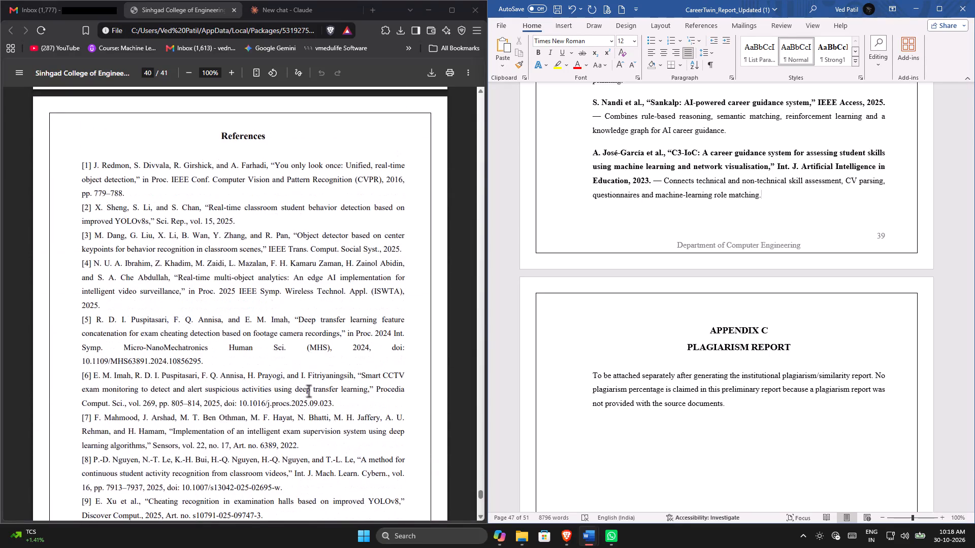
scroll(737, 396, "down", 5)
scroll(737, 396, "down", 19)
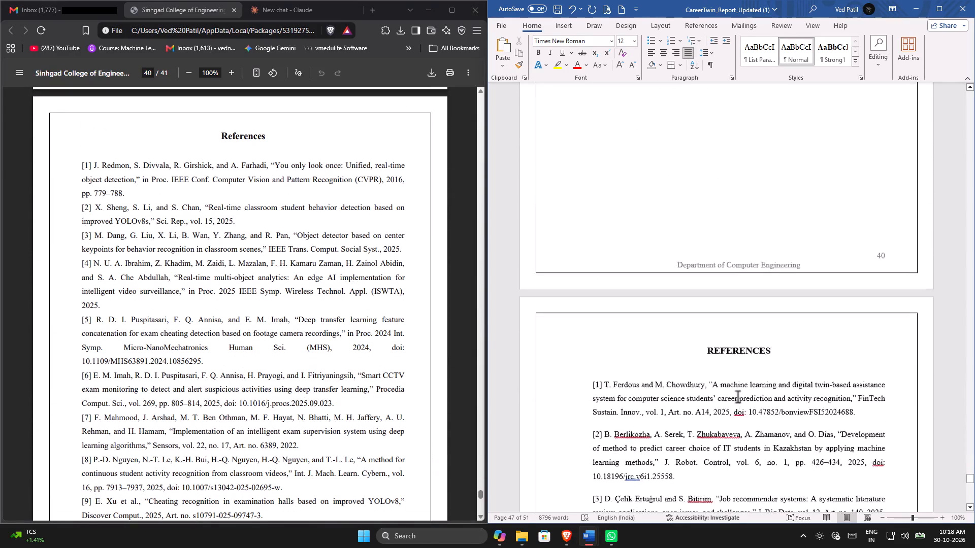
scroll(737, 396, "up", 19)
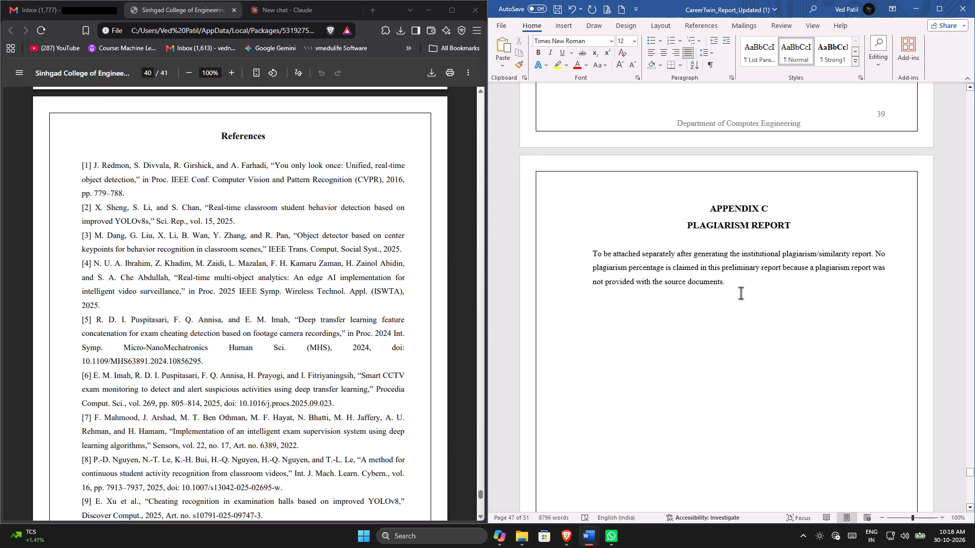
scroll(733, 384, "down", 18)
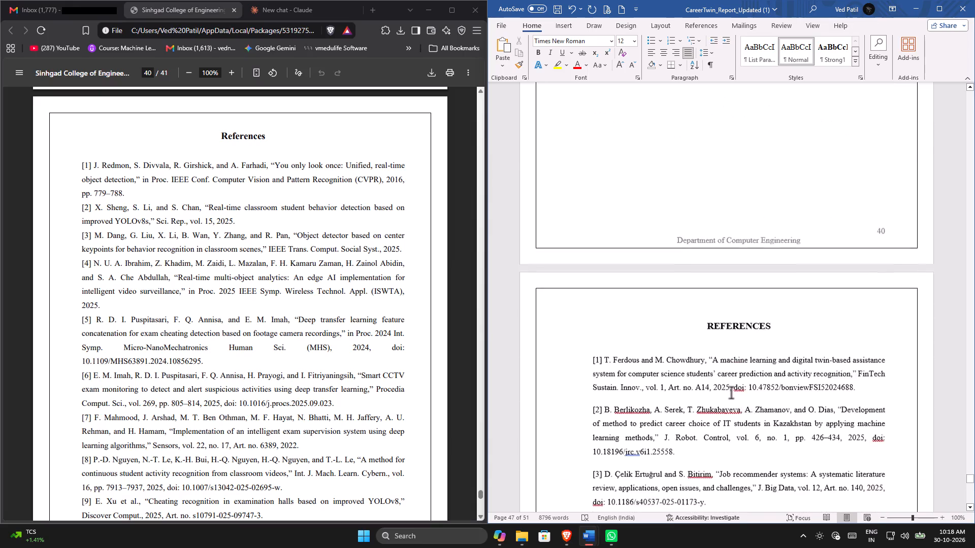
scroll(731, 392, "down", 10)
scroll(731, 392, "up", 2)
scroll(385, 417, "down", 5)
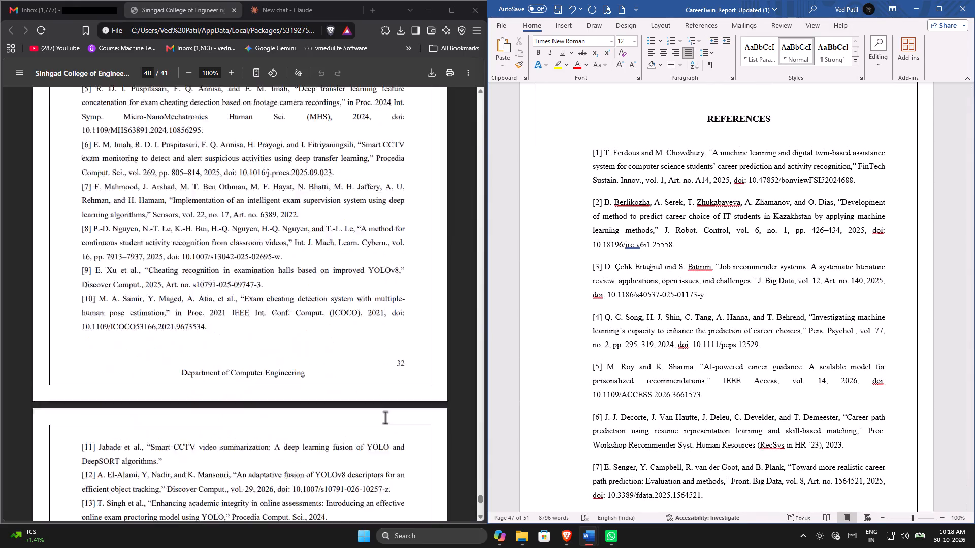
scroll(385, 417, "down", 16)
scroll(711, 385, "down", 6)
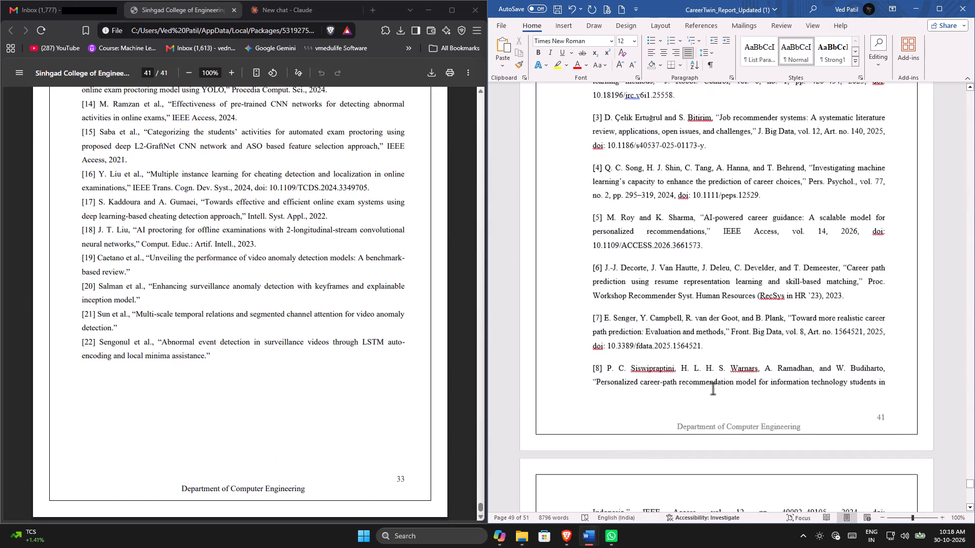
scroll(712, 388, "down", 20)
scroll(712, 388, "down", 19)
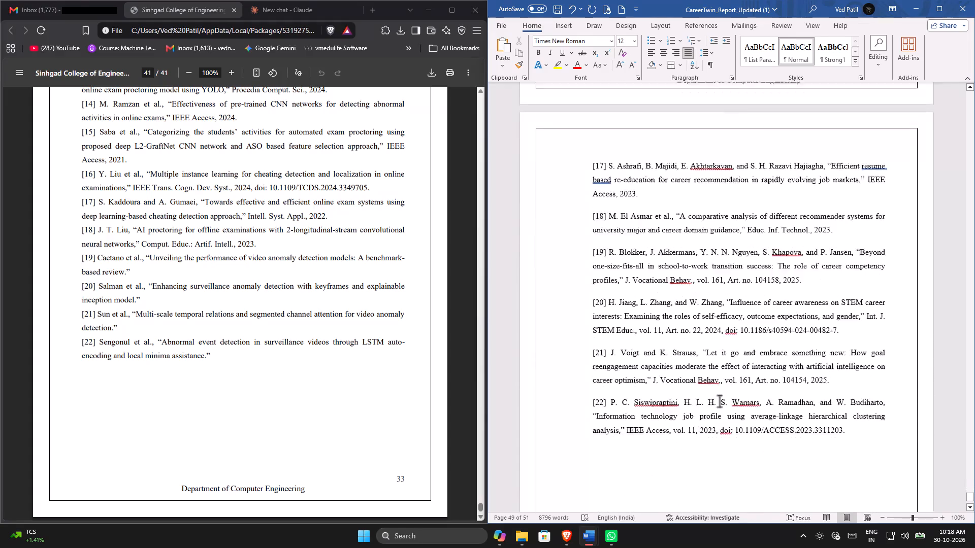
scroll(719, 401, "down", 16)
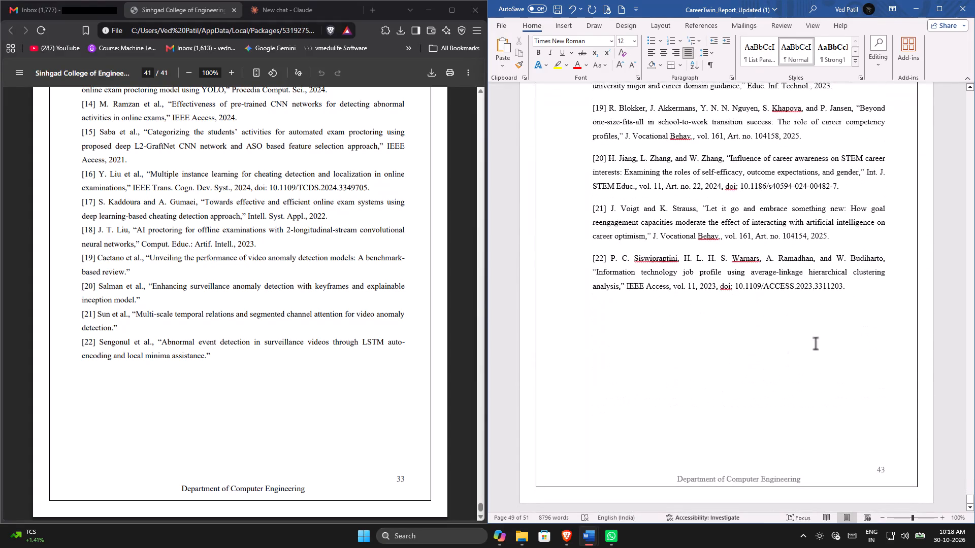
Save the edited report.
left_click(561, 14)
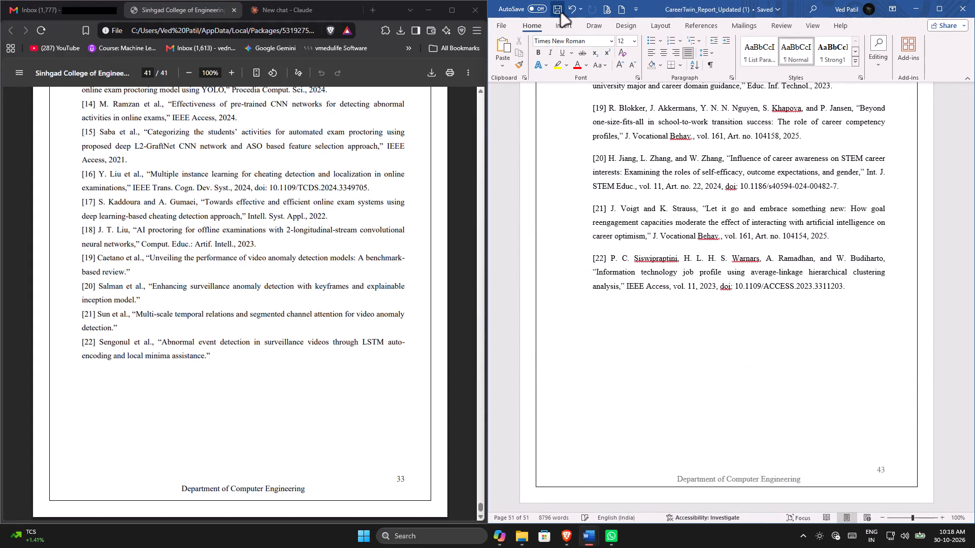
left_click(498, 21)
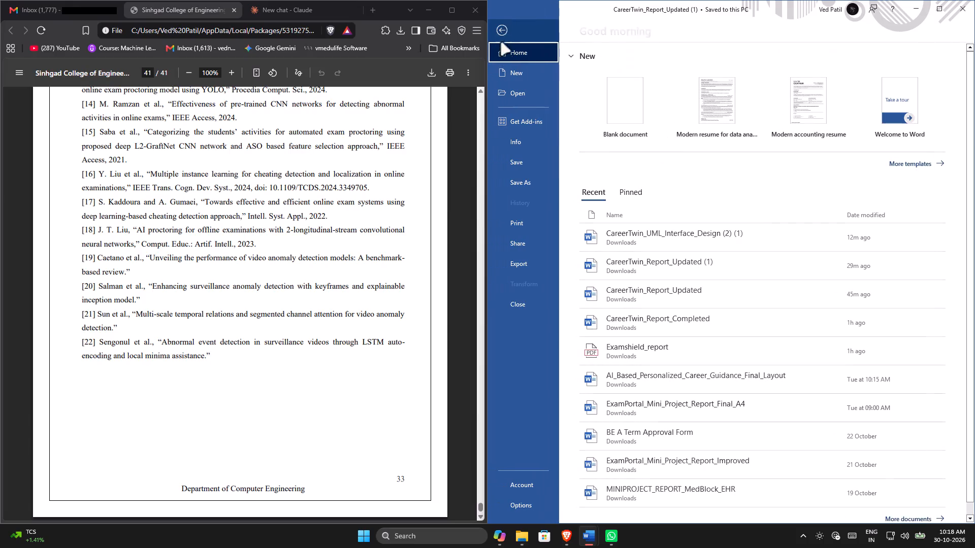
left_click(515, 172)
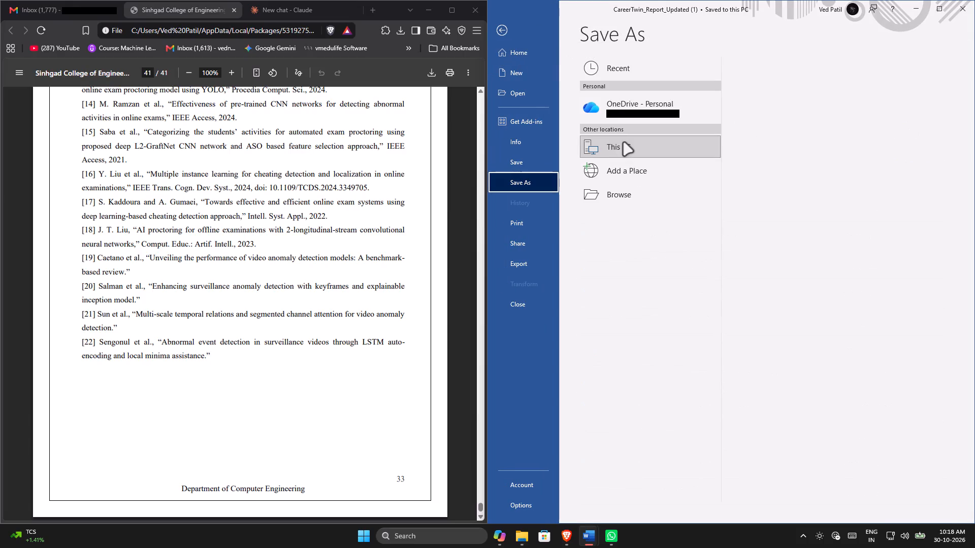
left_click(624, 143)
left_click(782, 178)
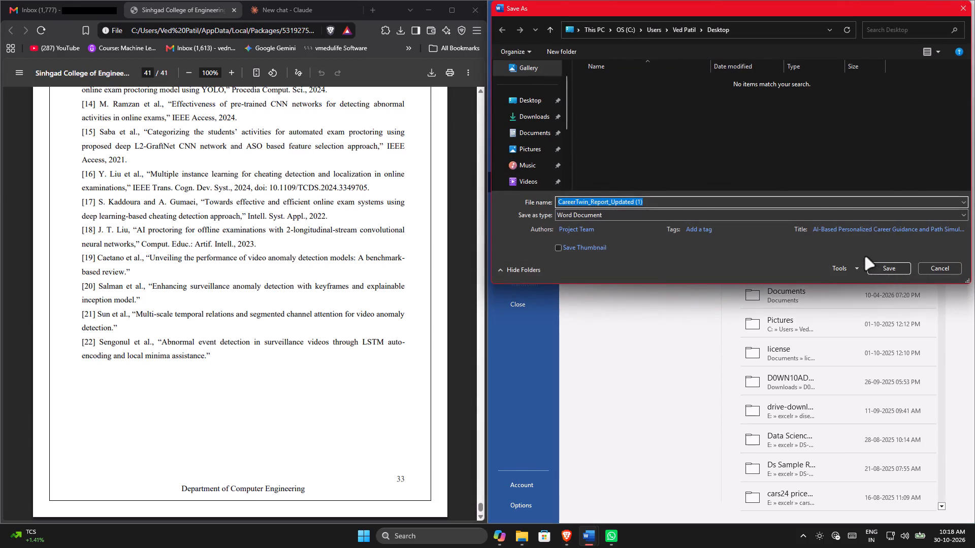
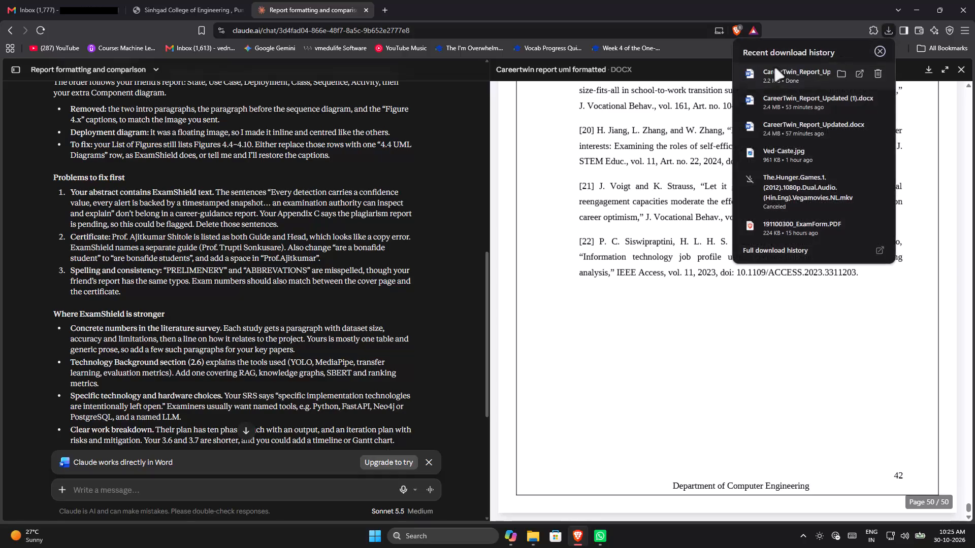
Open the downloaded CareerTwin_Report_Updated (1) document in Word and enlarge its window to fill the screen.
left_click(775, 70)
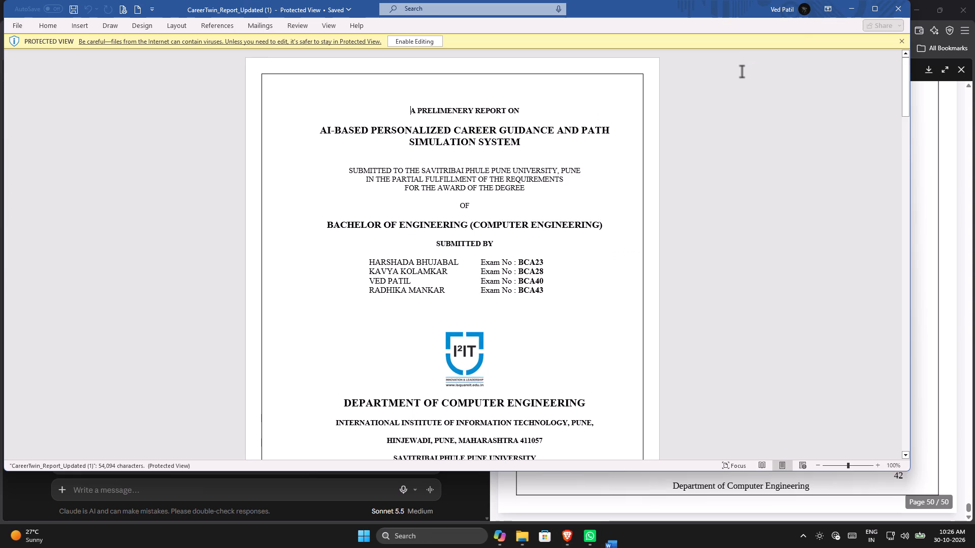
left_click(873, 6)
Check the front matter of the downloaded report, from the title page and certificate through the abstract.
scroll(721, 178, "down", 2)
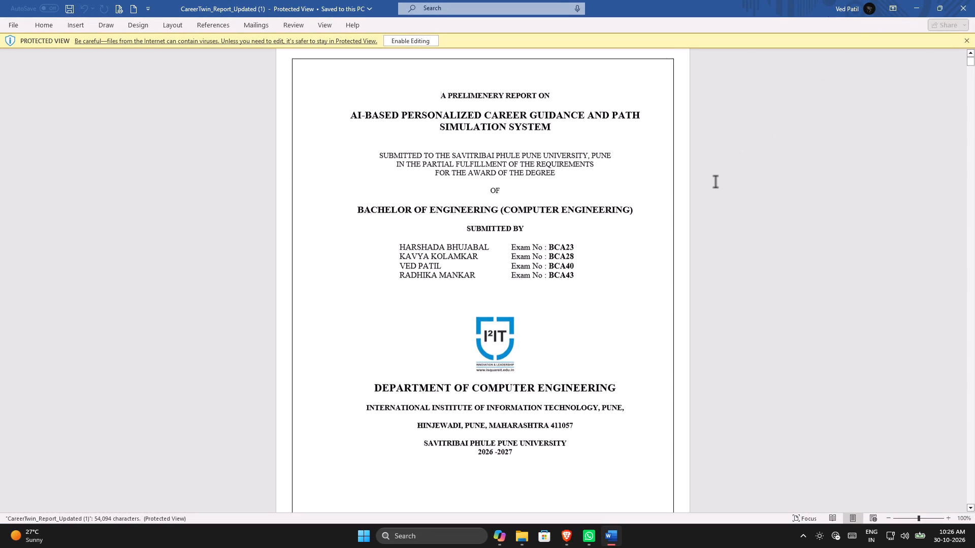
scroll(715, 181, "down", 5)
scroll(604, 193, "up", 3)
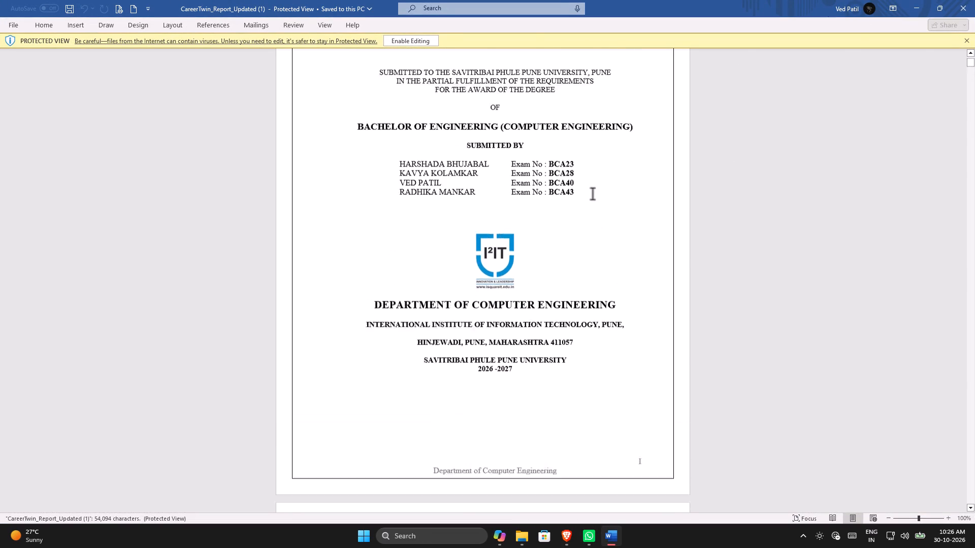
scroll(592, 193, "up", 11)
scroll(592, 193, "down", 9)
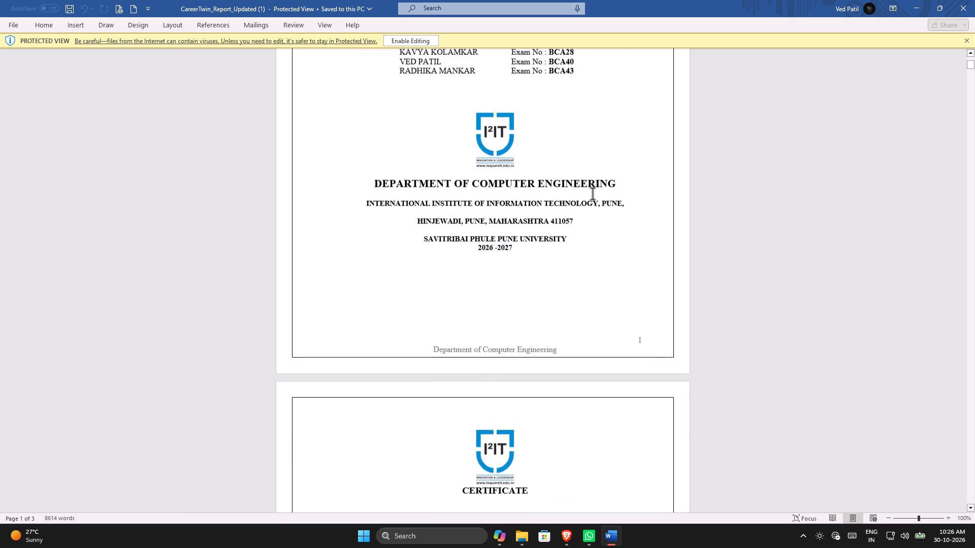
scroll(592, 193, "down", 16)
scroll(592, 193, "up", 8)
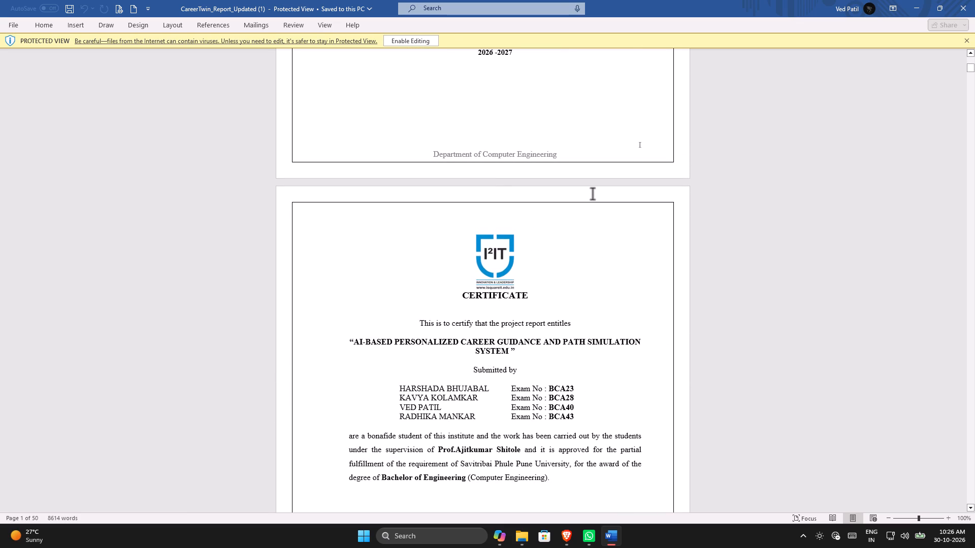
scroll(592, 193, "down", 17)
scroll(592, 193, "down", 9)
scroll(592, 193, "up", 1)
scroll(592, 193, "down", 9)
scroll(592, 193, "down", 17)
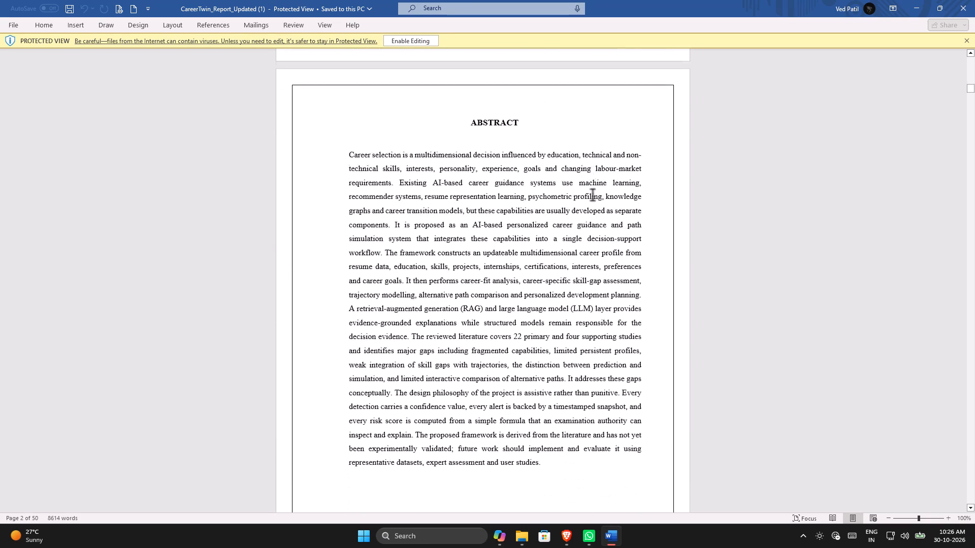
scroll(592, 194, "up", 1)
scroll(592, 195, "down", 20)
scroll(592, 195, "down", 5)
scroll(592, 195, "up", 1)
Look through the table of contents, list of abbreviations, list of figures and list of tables.
scroll(592, 195, "down", 18)
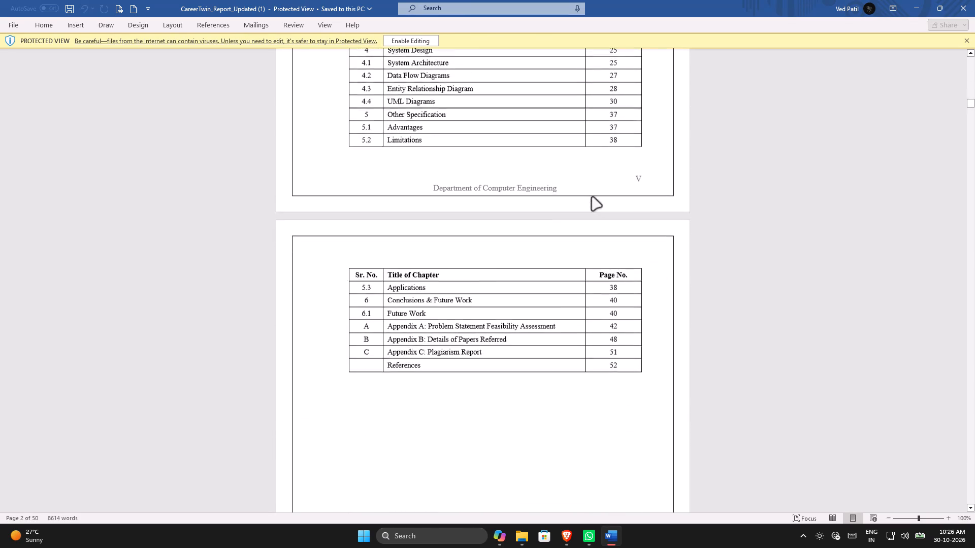
scroll(592, 197, "down", 20)
scroll(592, 197, "down", 2)
scroll(570, 212, "down", 20)
scroll(570, 212, "down", 4)
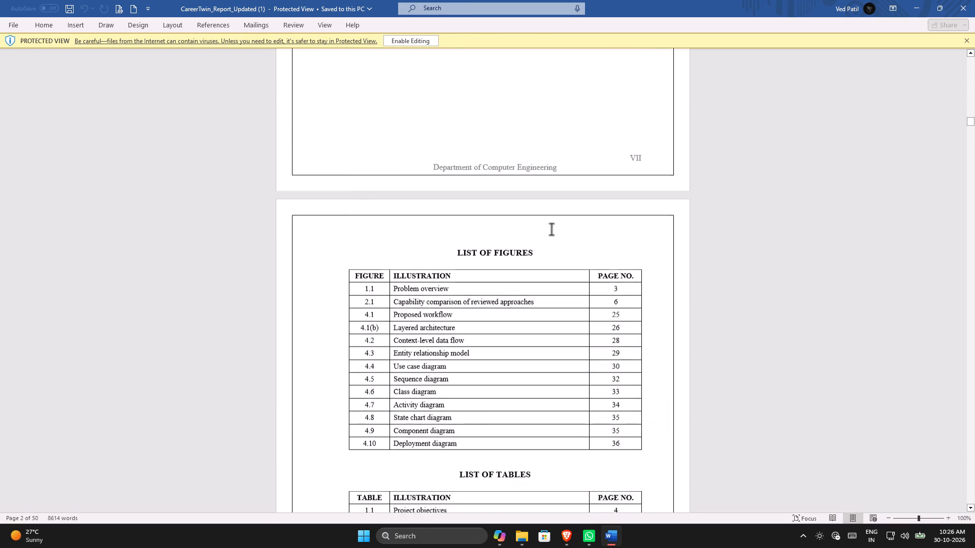
scroll(551, 229, "down", 20)
scroll(551, 229, "down", 6)
scroll(550, 230, "up", 20)
scroll(550, 230, "up", 2)
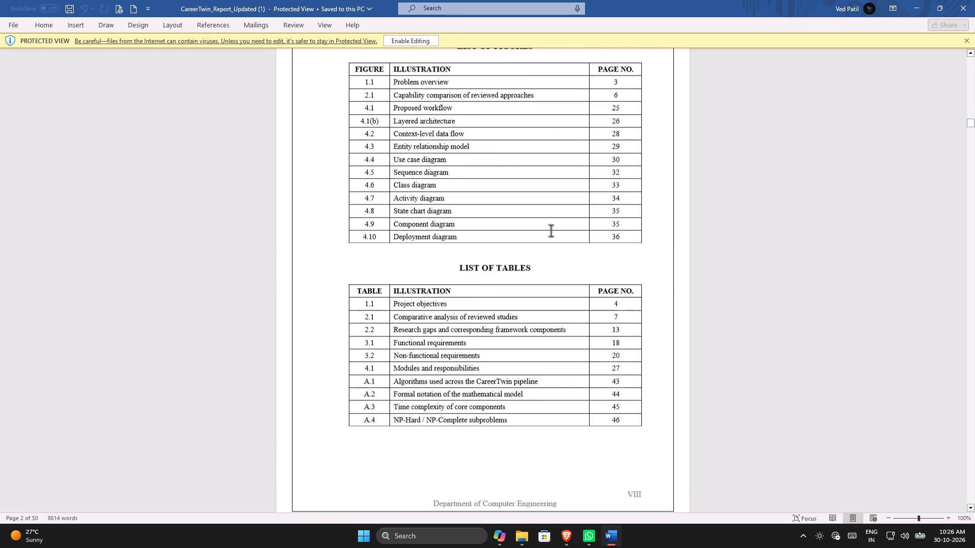
scroll(550, 230, "up", 20)
scroll(550, 230, "up", 13)
scroll(550, 230, "up", 12)
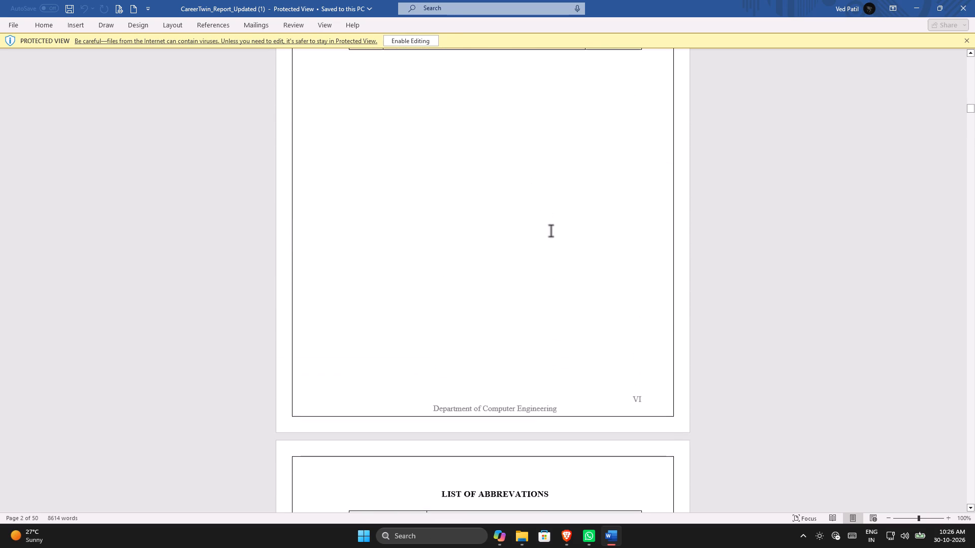
scroll(550, 230, "up", 4)
scroll(550, 230, "down", 20)
scroll(550, 230, "down", 5)
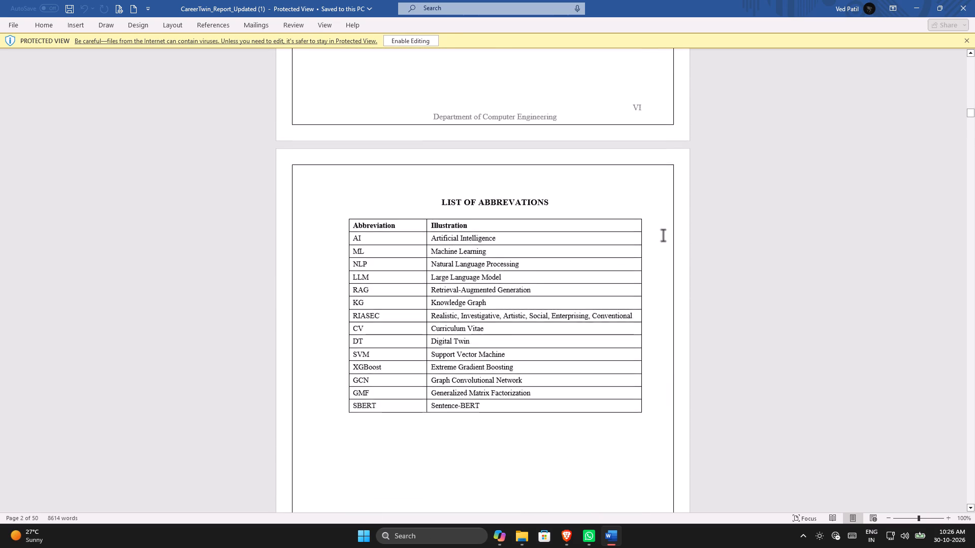
scroll(663, 235, "down", 15)
scroll(660, 236, "down", 11)
scroll(660, 236, "up", 1)
scroll(660, 236, "down", 17)
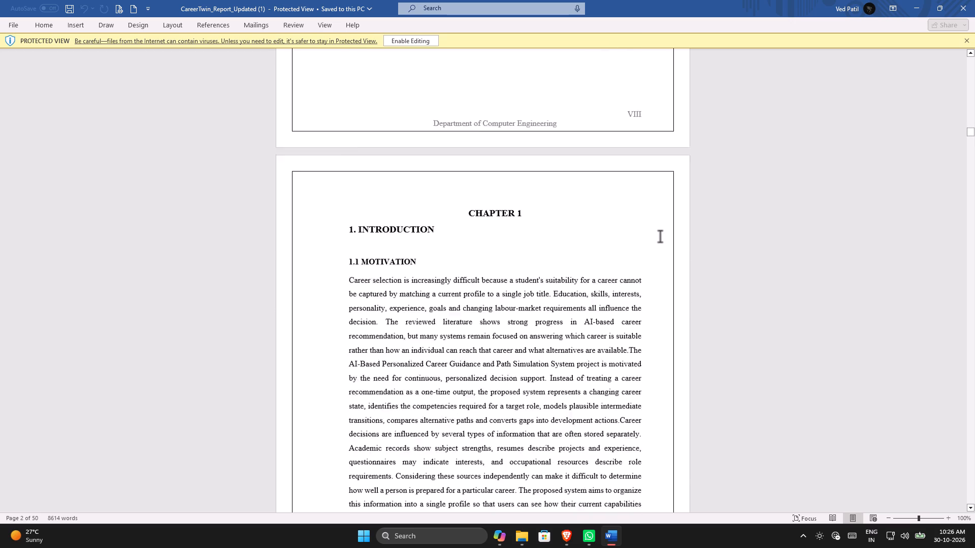
Review Chapter 1 Introduction and the literature survey, including the reviewed-studies table and section 2.6 Research Gaps Identified.
scroll(660, 236, "down", 11)
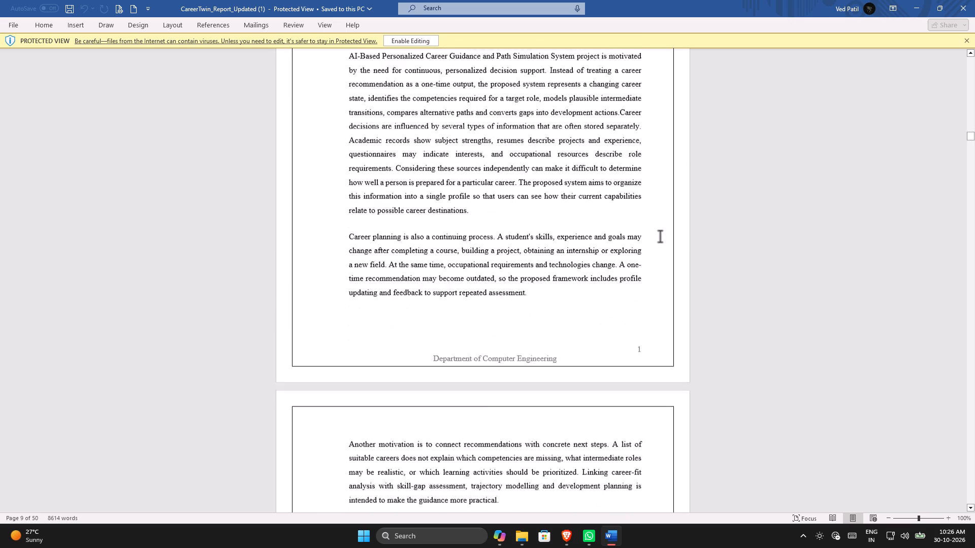
scroll(660, 236, "down", 20)
scroll(659, 236, "down", 20)
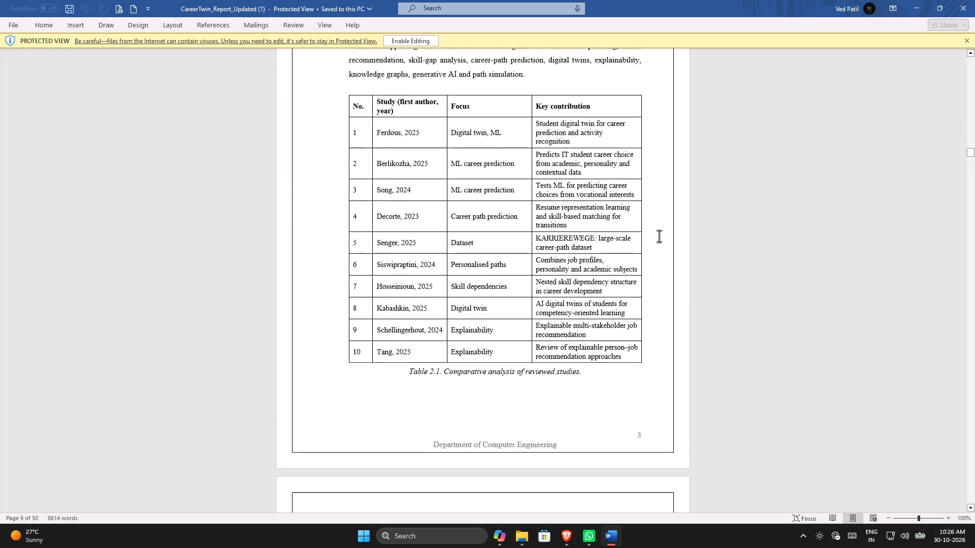
scroll(659, 236, "down", 20)
scroll(659, 236, "down", 16)
scroll(658, 234, "down", 18)
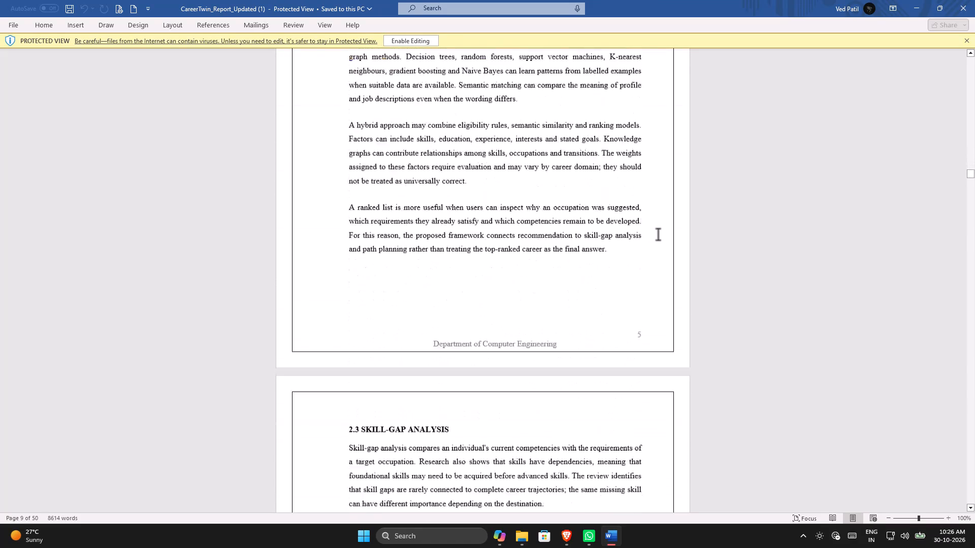
scroll(658, 234, "down", 2)
scroll(657, 234, "up", 1)
scroll(657, 231, "down", 19)
scroll(657, 229, "down", 20)
scroll(657, 229, "down", 6)
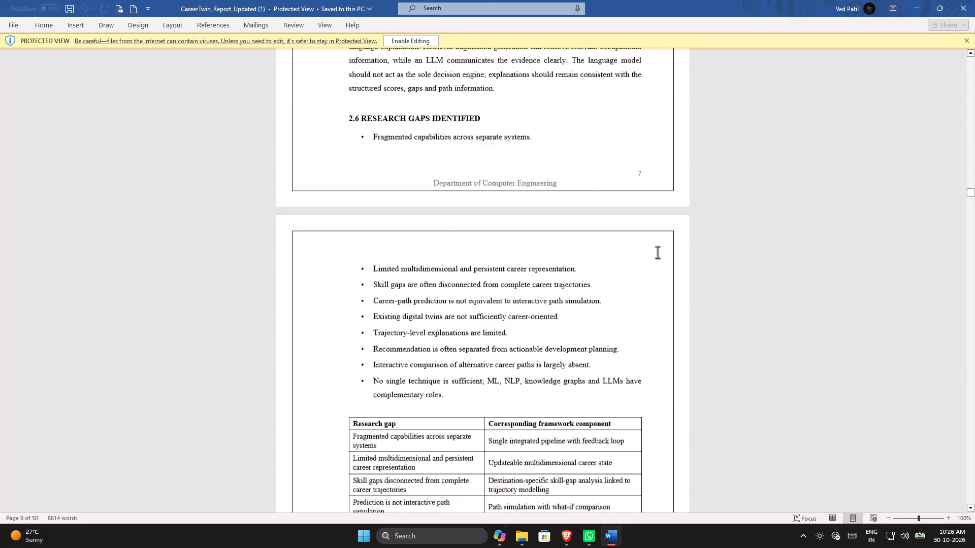
Review the Chapter 3 requirements sections, from user classes and functional requirements through section 3.6 Analysis Models.
scroll(657, 252, "down", 20)
scroll(657, 252, "down", 8)
scroll(663, 256, "down", 18)
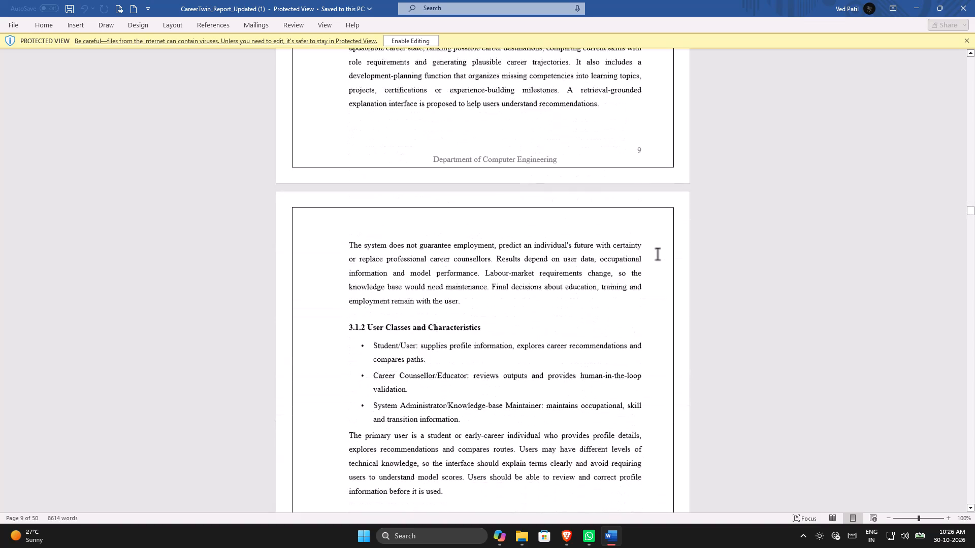
scroll(657, 253, "down", 17)
scroll(657, 253, "down", 13)
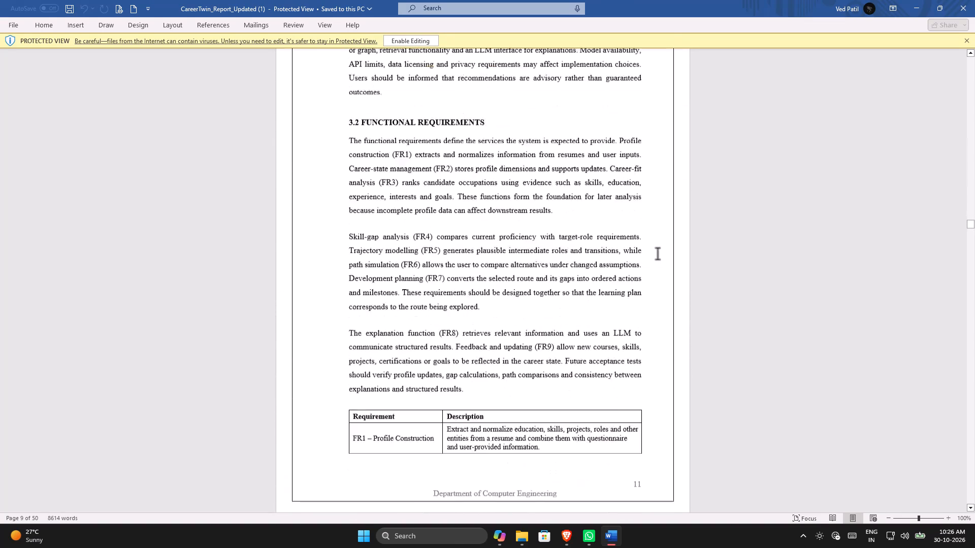
scroll(657, 253, "down", 20)
scroll(658, 251, "down", 9)
scroll(708, 258, "down", 12)
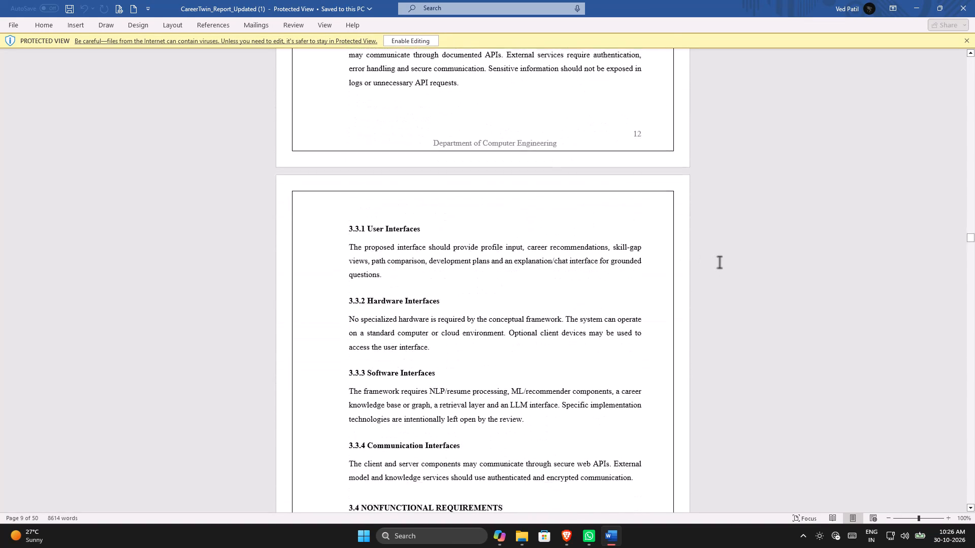
scroll(719, 262, "down", 13)
scroll(719, 262, "down", 8)
scroll(720, 263, "down", 17)
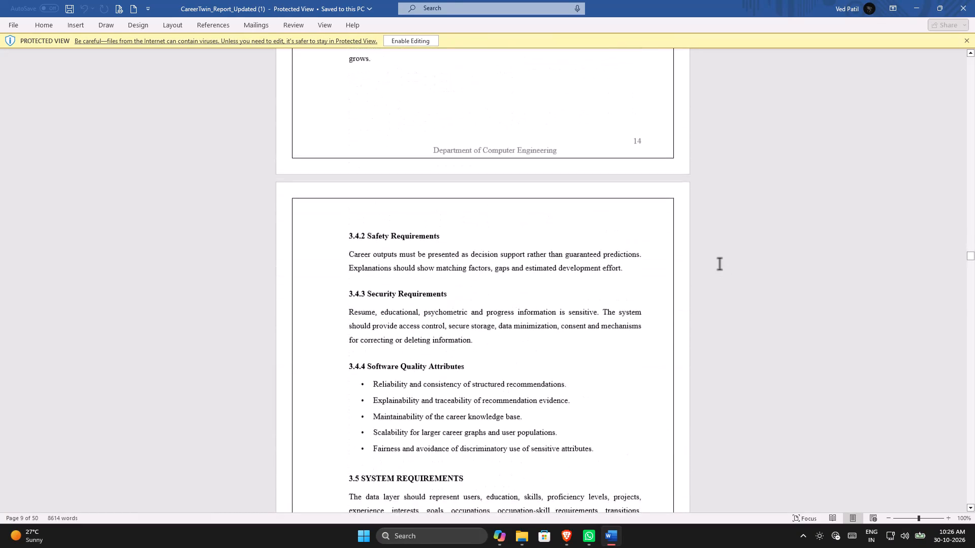
scroll(719, 263, "down", 20)
scroll(719, 263, "down", 13)
scroll(670, 277, "down", 3)
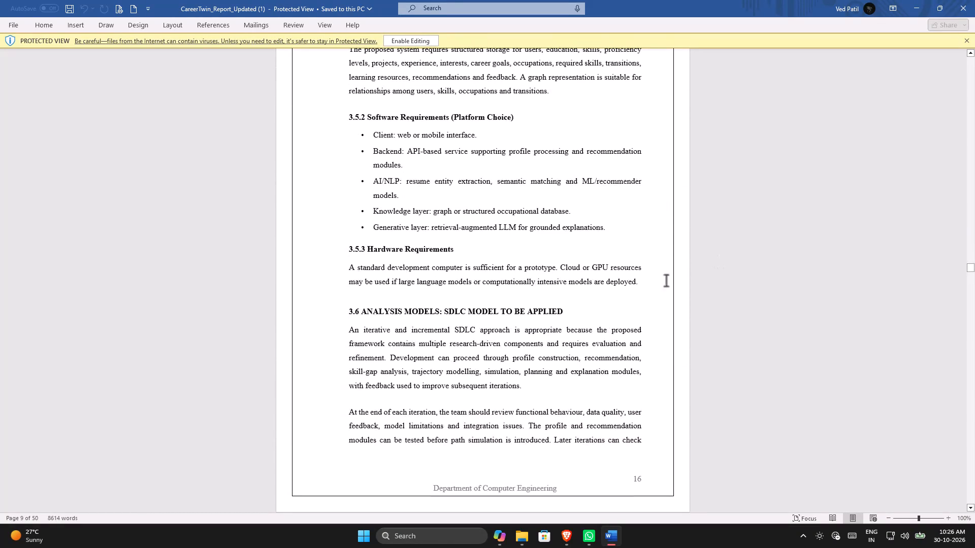
scroll(666, 280, "down", 5)
scroll(601, 283, "down", 9)
scroll(573, 275, "down", 16)
scroll(571, 277, "down", 9)
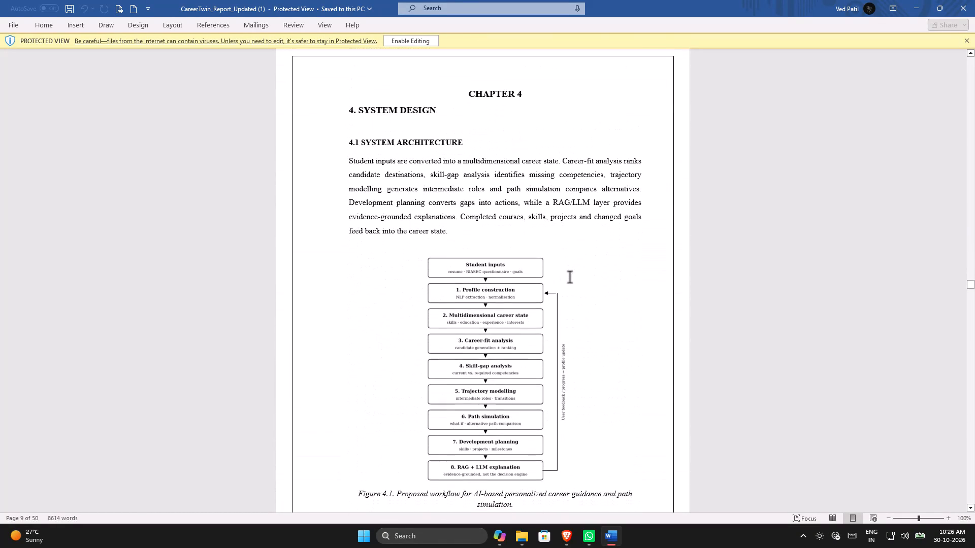
Examine Chapter 4 System Design from the system architecture figures through the data flow and entity relationship diagrams.
scroll(569, 277, "down", 16)
scroll(569, 276, "down", 13)
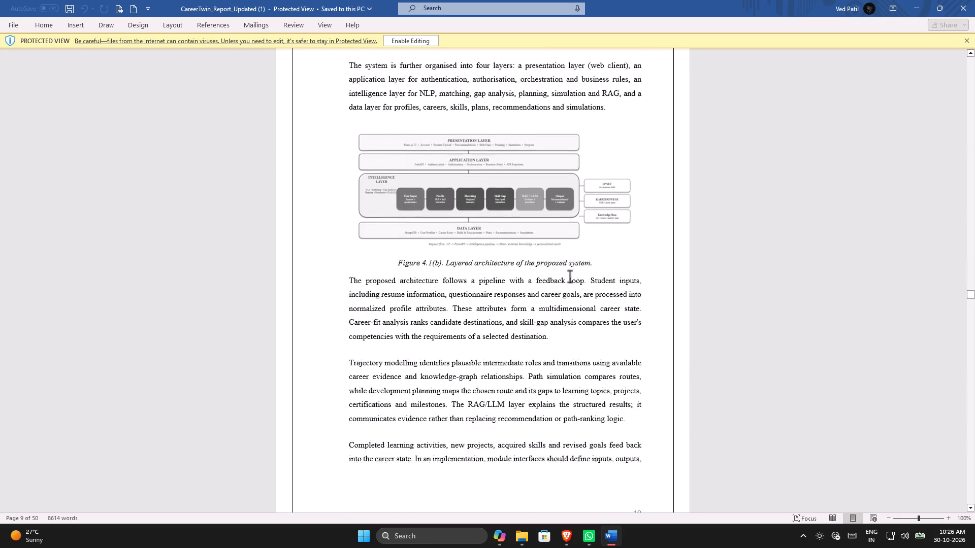
scroll(569, 276, "down", 20)
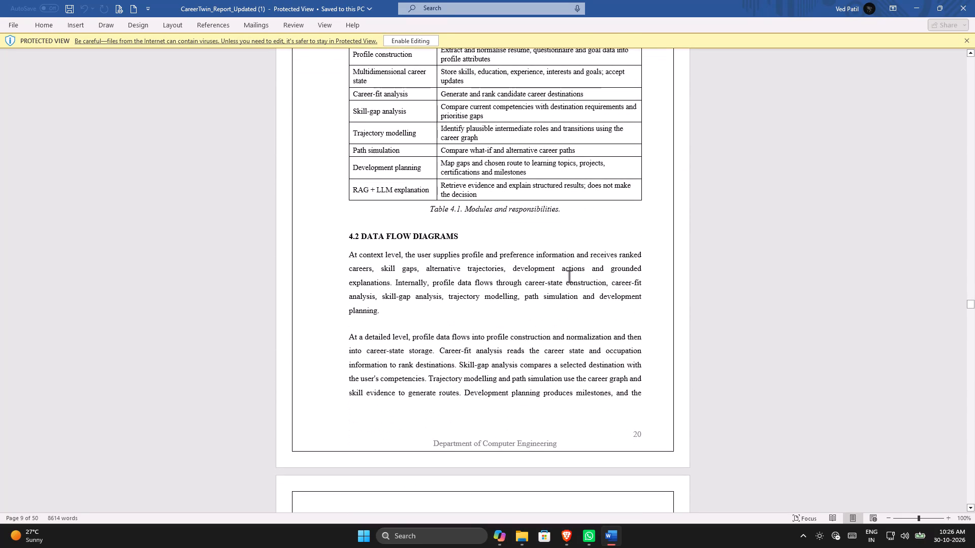
scroll(569, 276, "down", 17)
scroll(569, 276, "down", 15)
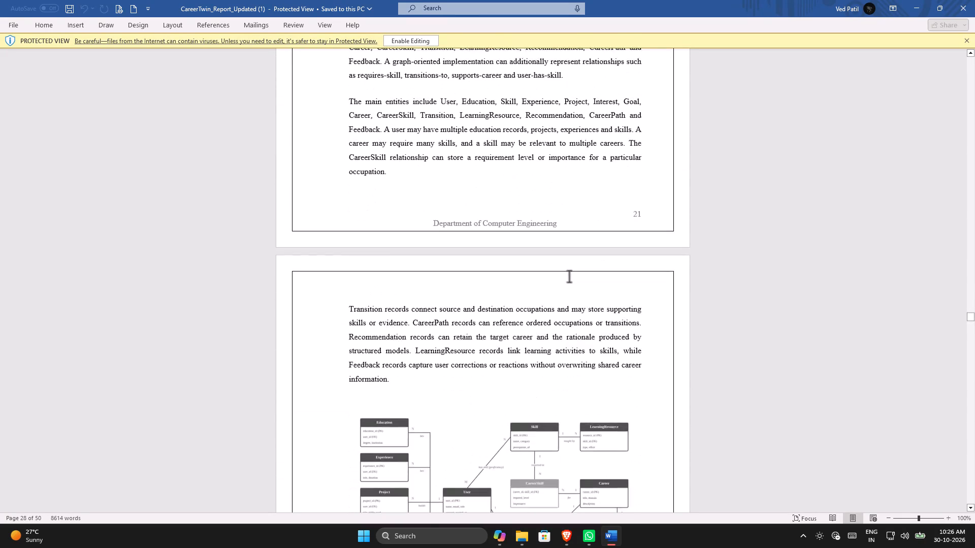
scroll(569, 276, "down", 16)
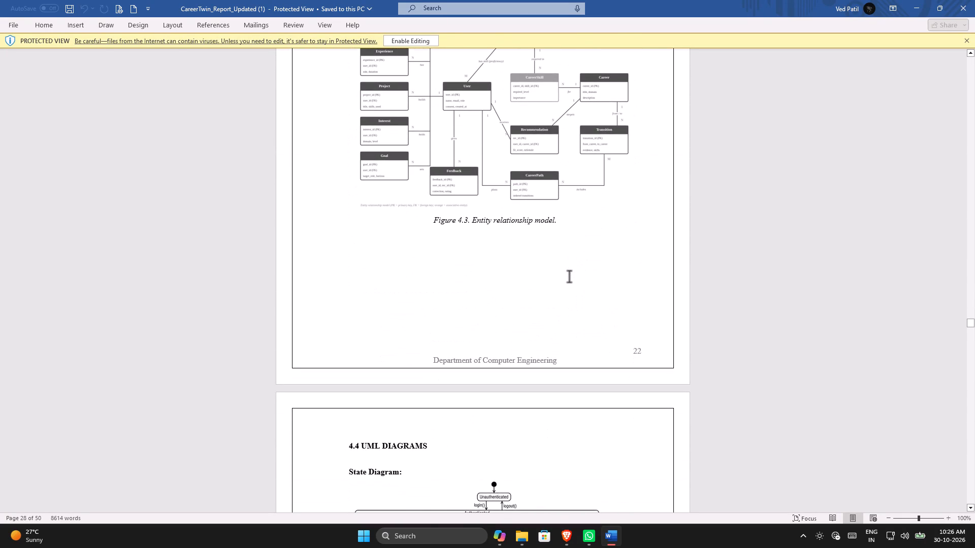
Inspect the headings, order and layout of the diagrams in section 4.4 UML Diagrams, from the State Diagram to the component diagram.
scroll(569, 276, "down", 16)
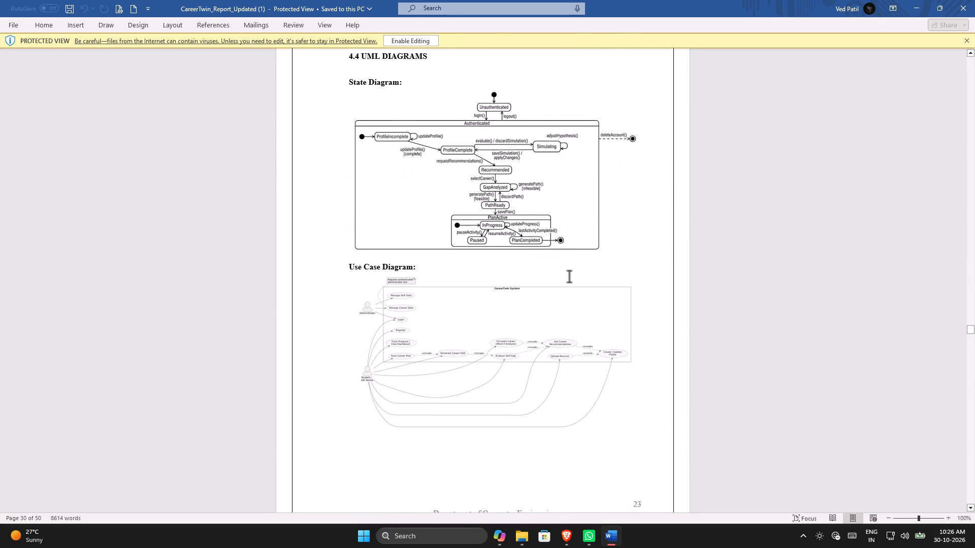
scroll(569, 276, "down", 18)
scroll(569, 276, "down", 8)
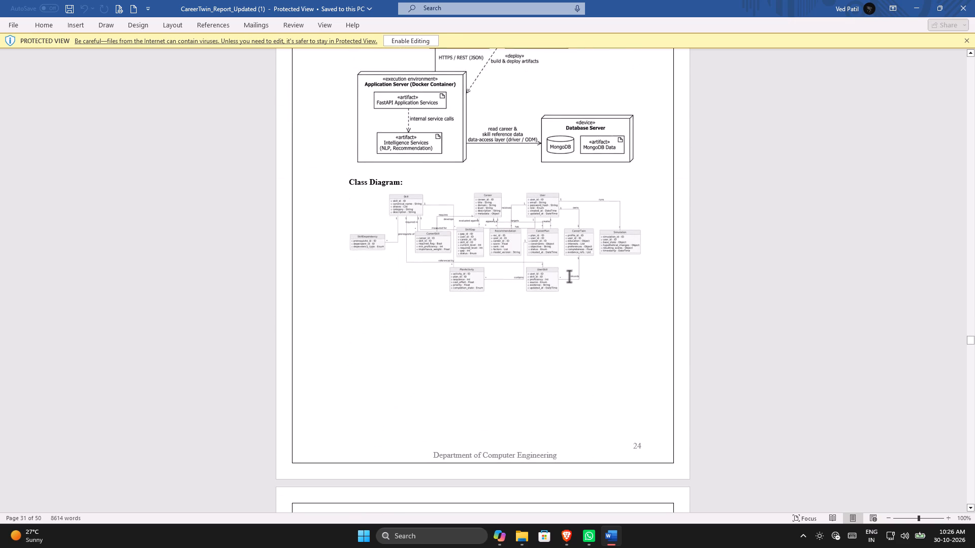
scroll(569, 276, "up", 20)
scroll(569, 276, "up", 7)
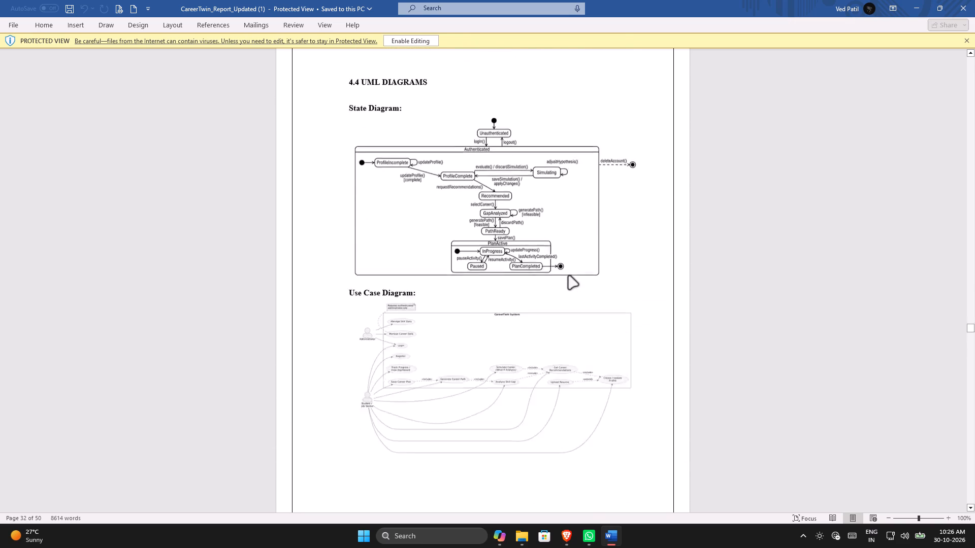
scroll(569, 276, "up", 15)
scroll(569, 276, "down", 20)
scroll(569, 276, "down", 8)
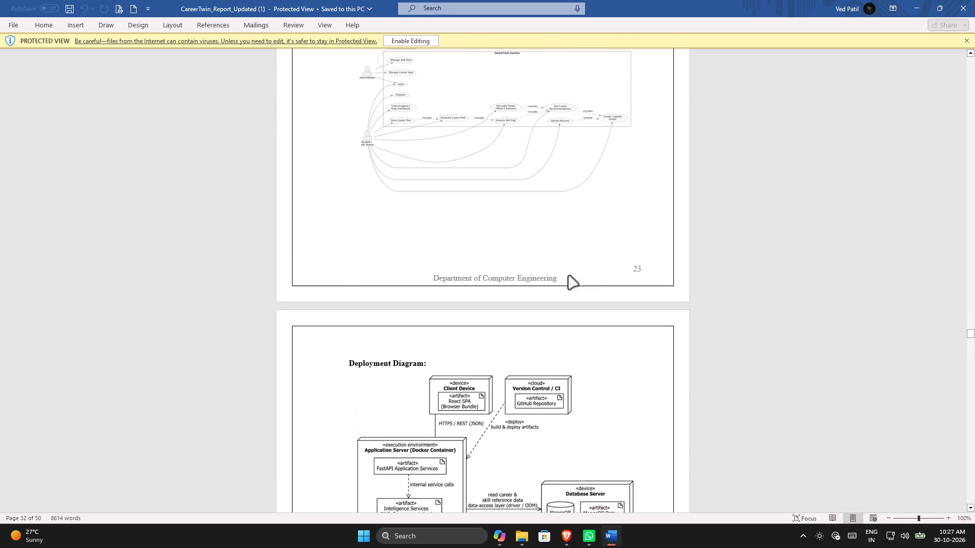
scroll(569, 276, "down", 6)
scroll(569, 276, "down", 20)
scroll(569, 276, "down", 13)
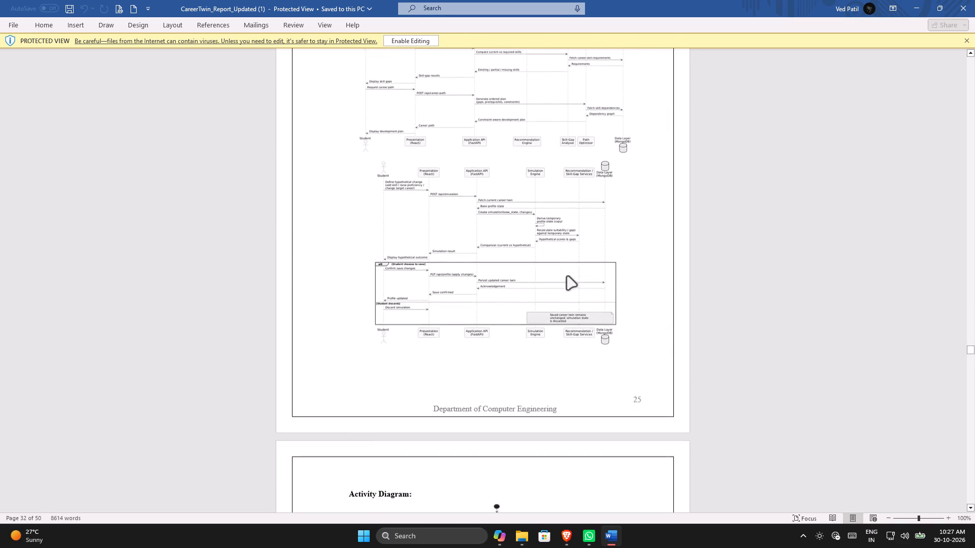
scroll(567, 277, "down", 20)
scroll(567, 277, "down", 16)
scroll(567, 277, "down", 6)
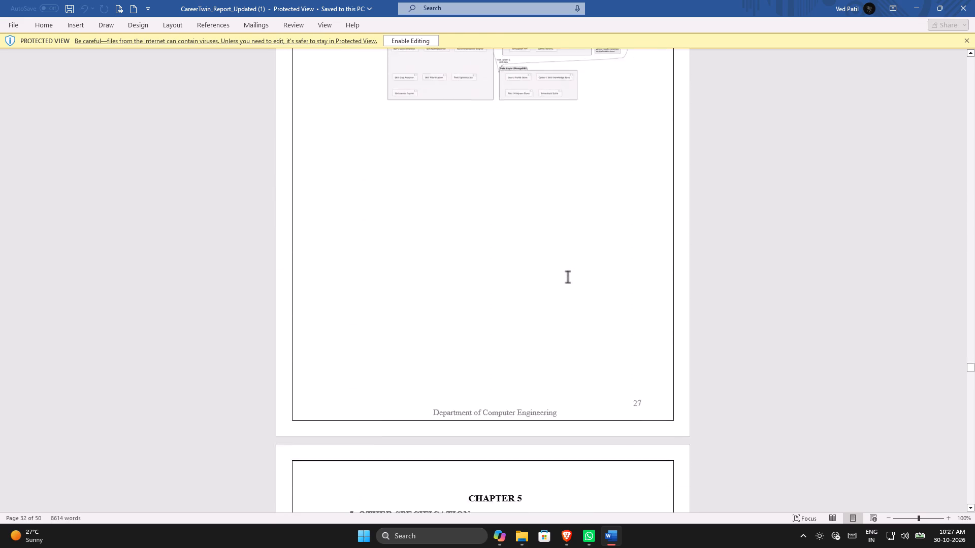
Review Chapter 5 Other Specification, including 5.1 Advantages and 5.3 Applications, and the pages up to the start of Appendix A.
scroll(567, 277, "down", 10)
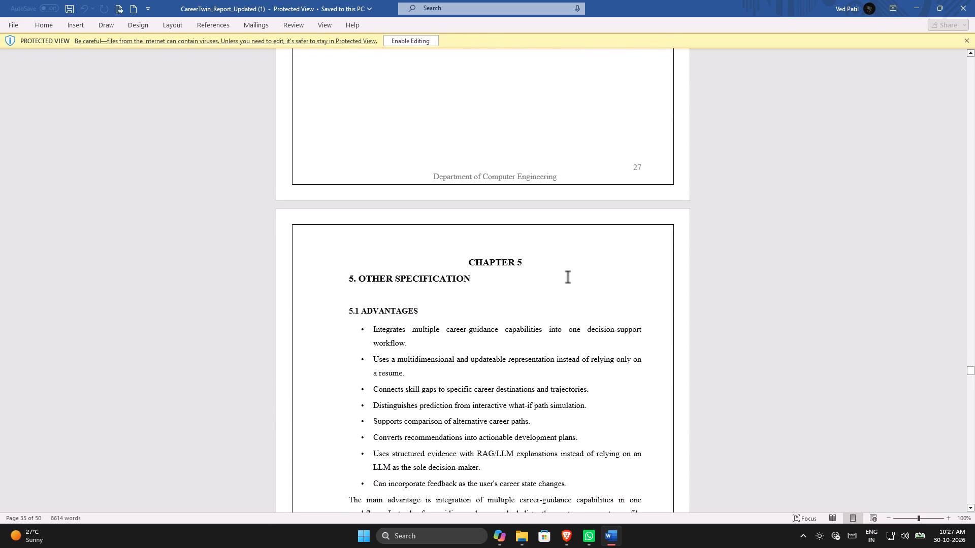
scroll(567, 277, "down", 18)
scroll(567, 277, "down", 9)
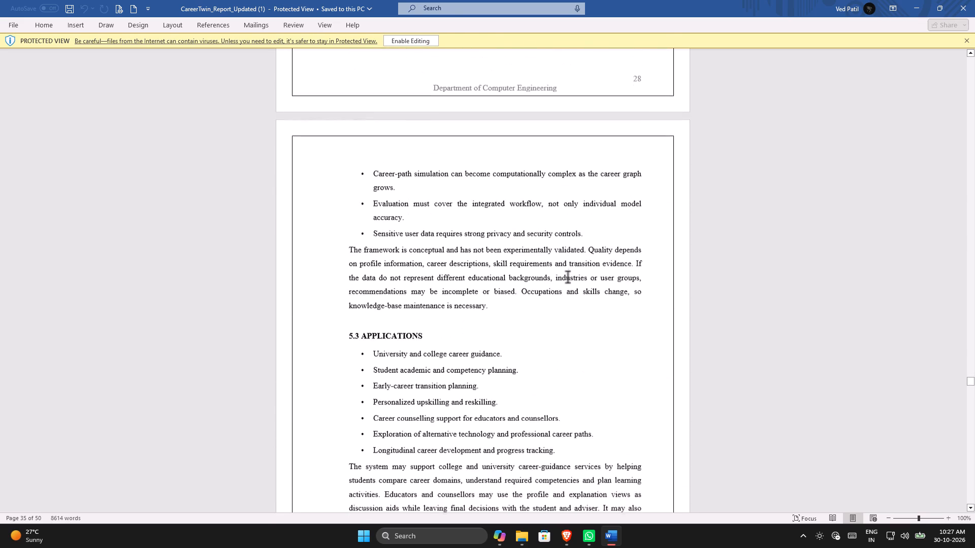
scroll(567, 277, "down", 18)
scroll(567, 277, "down", 17)
scroll(713, 274, "up", 1)
scroll(793, 291, "down", 18)
scroll(824, 291, "down", 15)
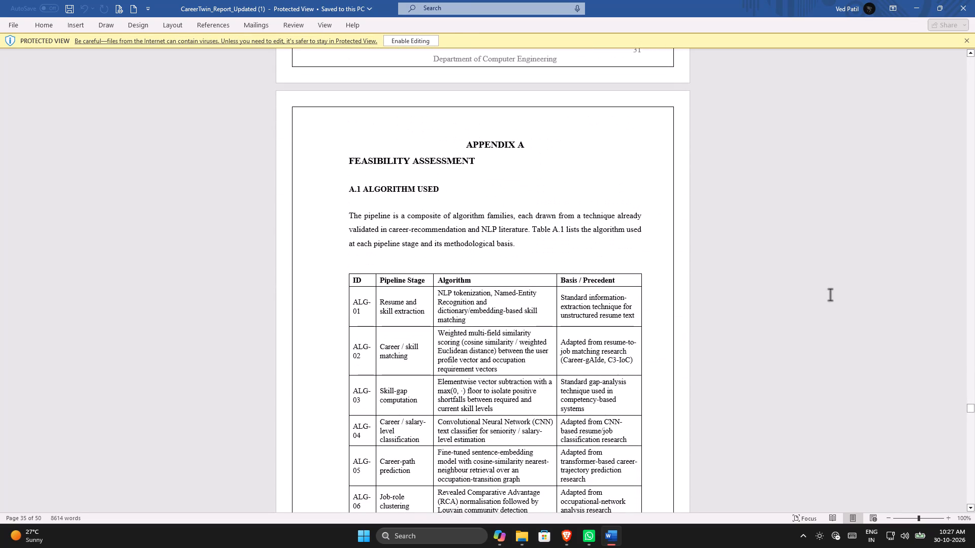
Examine Appendix A Feasibility Assessment, including its algorithm, notation and NP-Hard tables and section A.3.3 Feasibility Justification.
scroll(827, 284, "down", 10)
scroll(787, 281, "down", 20)
scroll(787, 281, "down", 6)
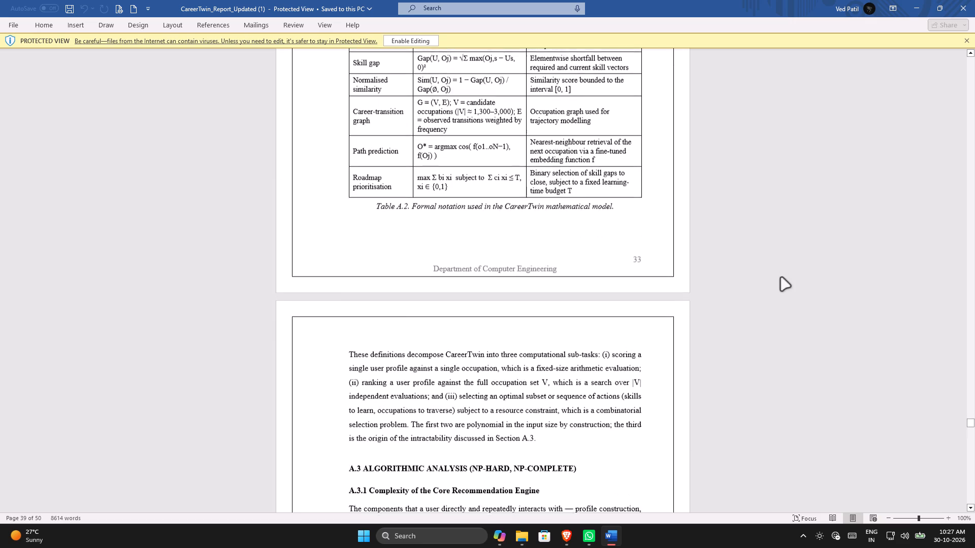
scroll(781, 278, "down", 8)
scroll(780, 278, "down", 17)
scroll(780, 278, "down", 8)
scroll(893, 300, "down", 7)
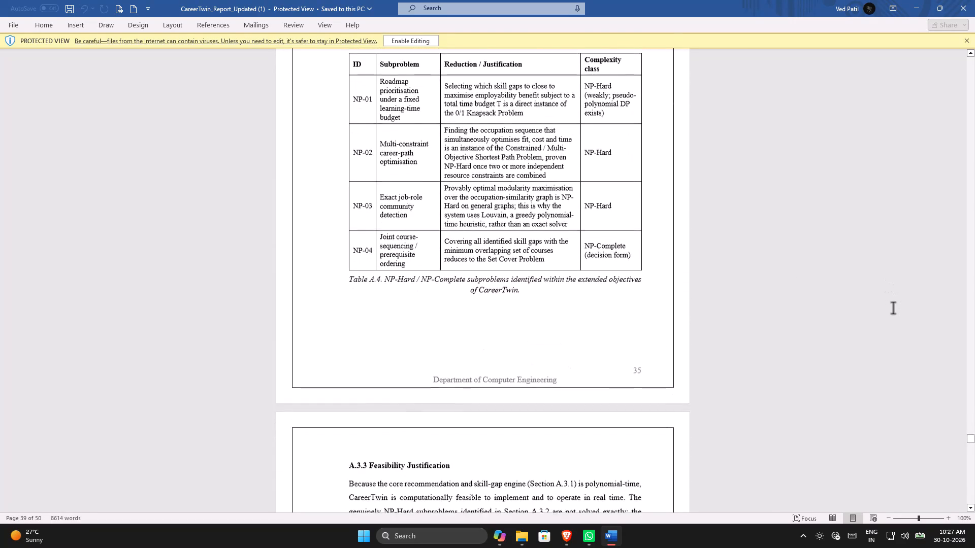
scroll(893, 307, "down", 8)
scroll(894, 310, "up", 1)
scroll(894, 310, "down", 18)
scroll(890, 304, "down", 8)
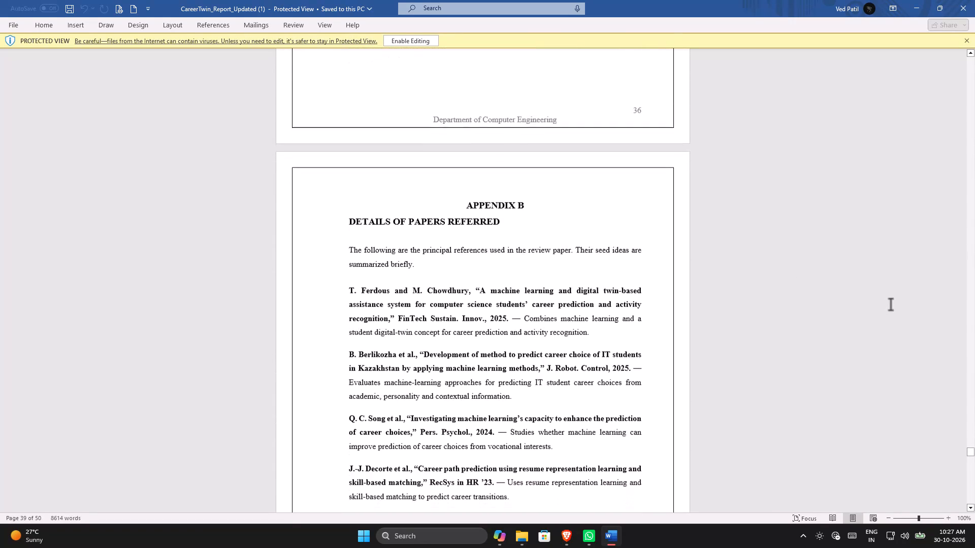
scroll(890, 304, "down", 9)
scroll(890, 304, "down", 20)
scroll(890, 304, "down", 9)
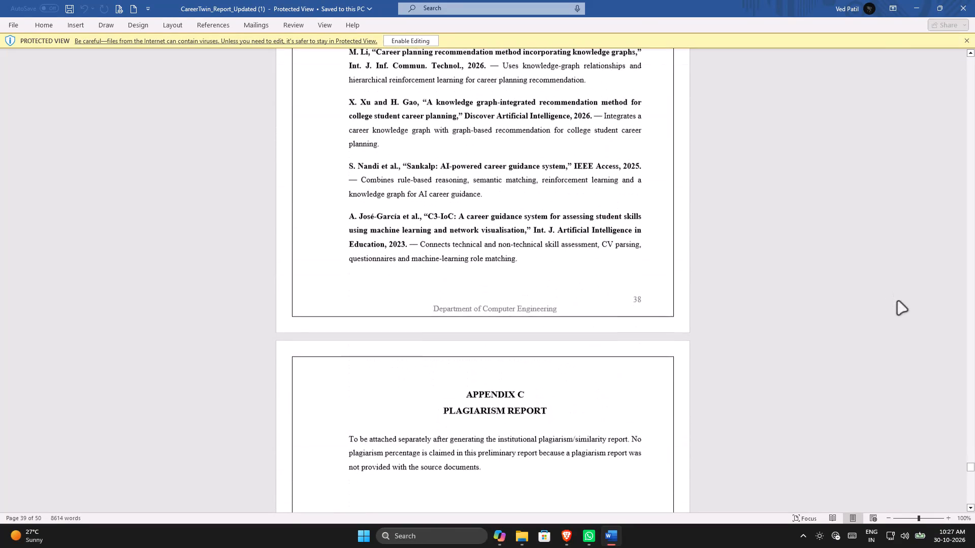
scroll(898, 301, "down", 20)
scroll(898, 301, "down", 13)
scroll(896, 301, "down", 9)
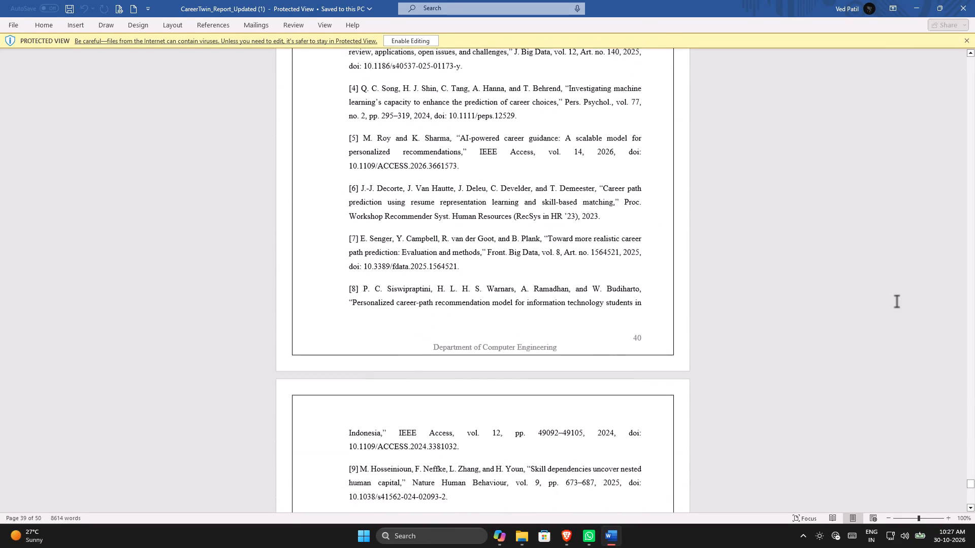